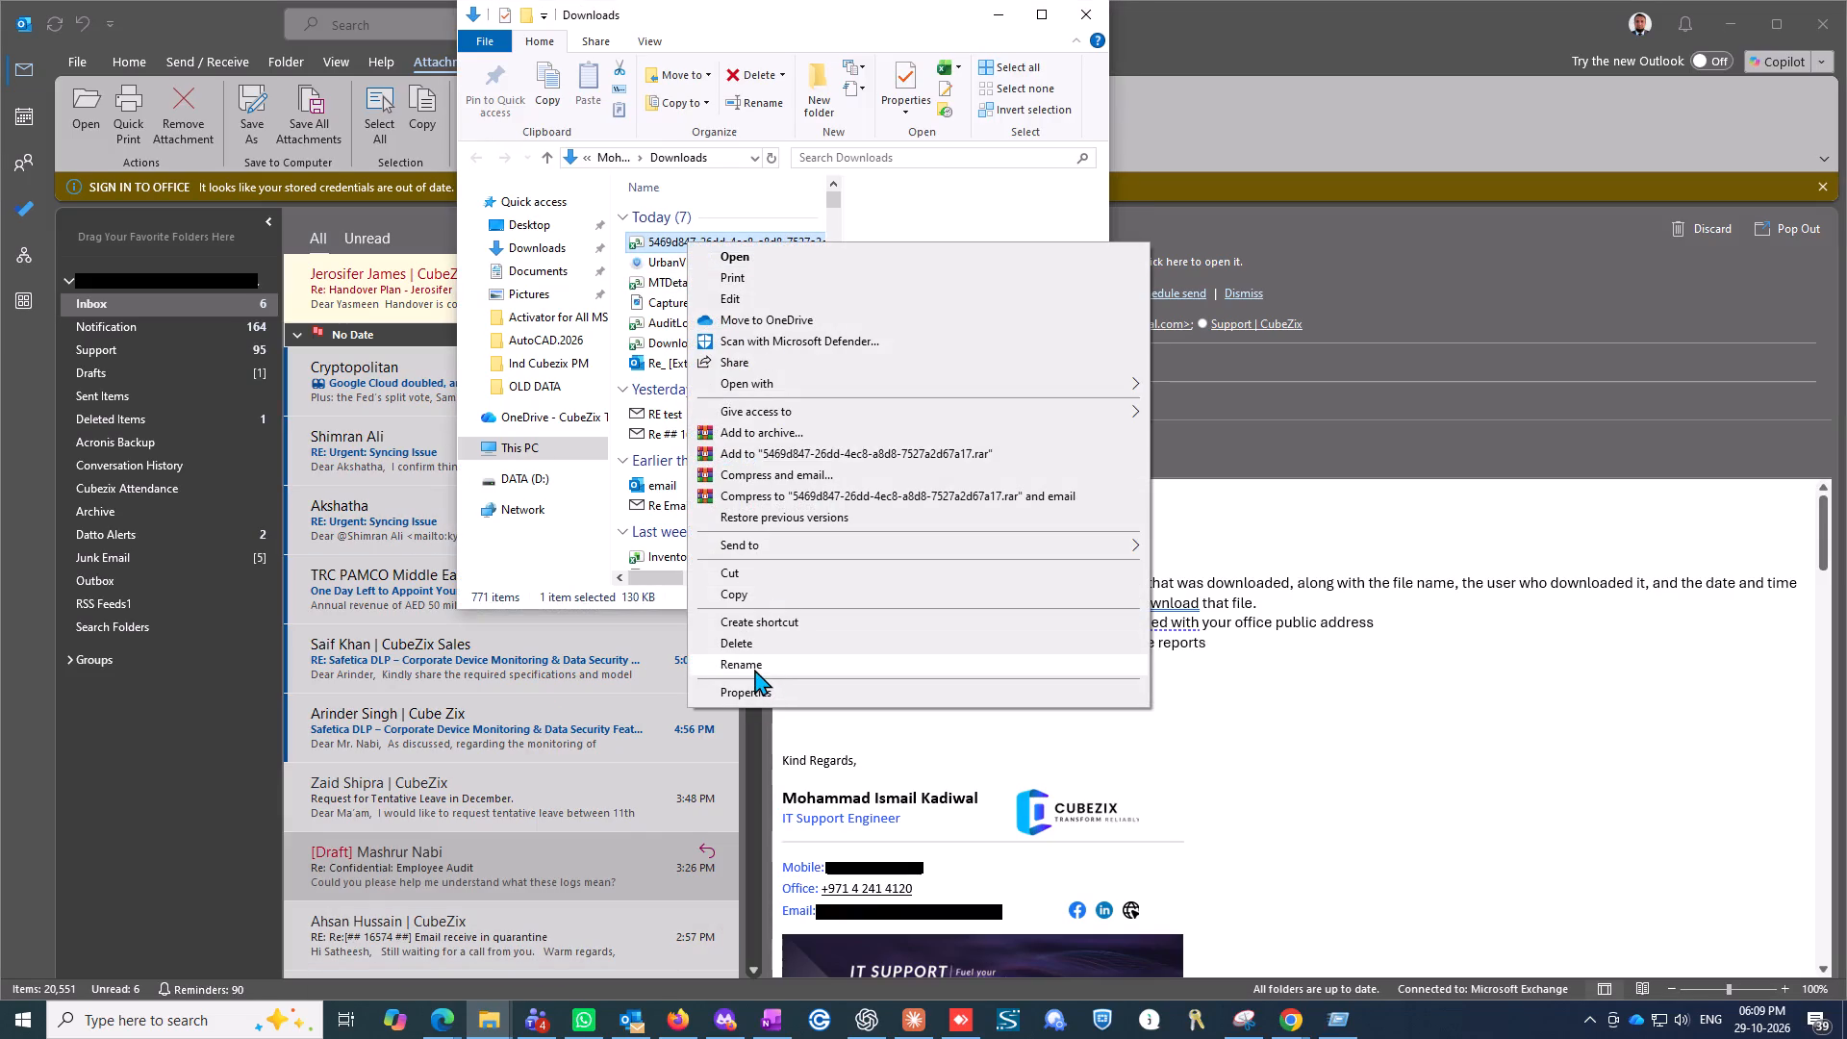
Rename today's downloaded file beginning with 5469d847 in the Downloads folder as "Downlaod Logs File".
{"action": "left_click", "coordinate": [746, 666]}
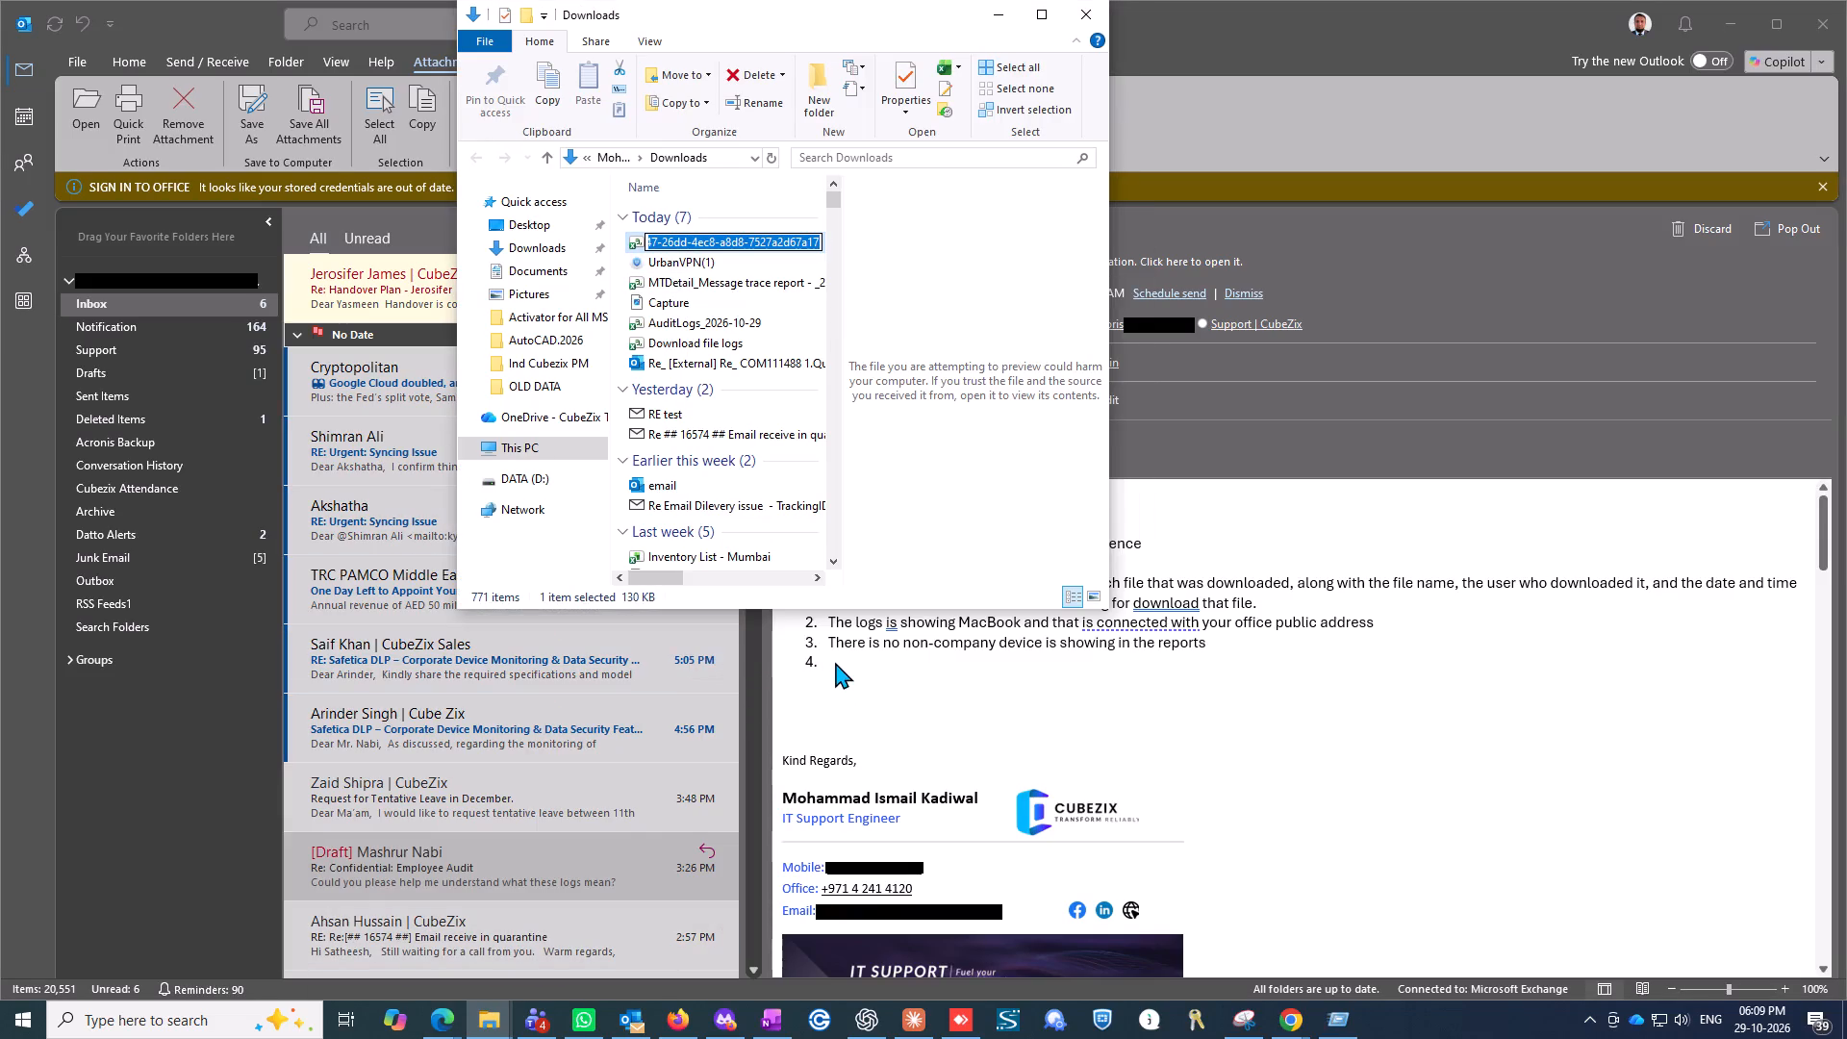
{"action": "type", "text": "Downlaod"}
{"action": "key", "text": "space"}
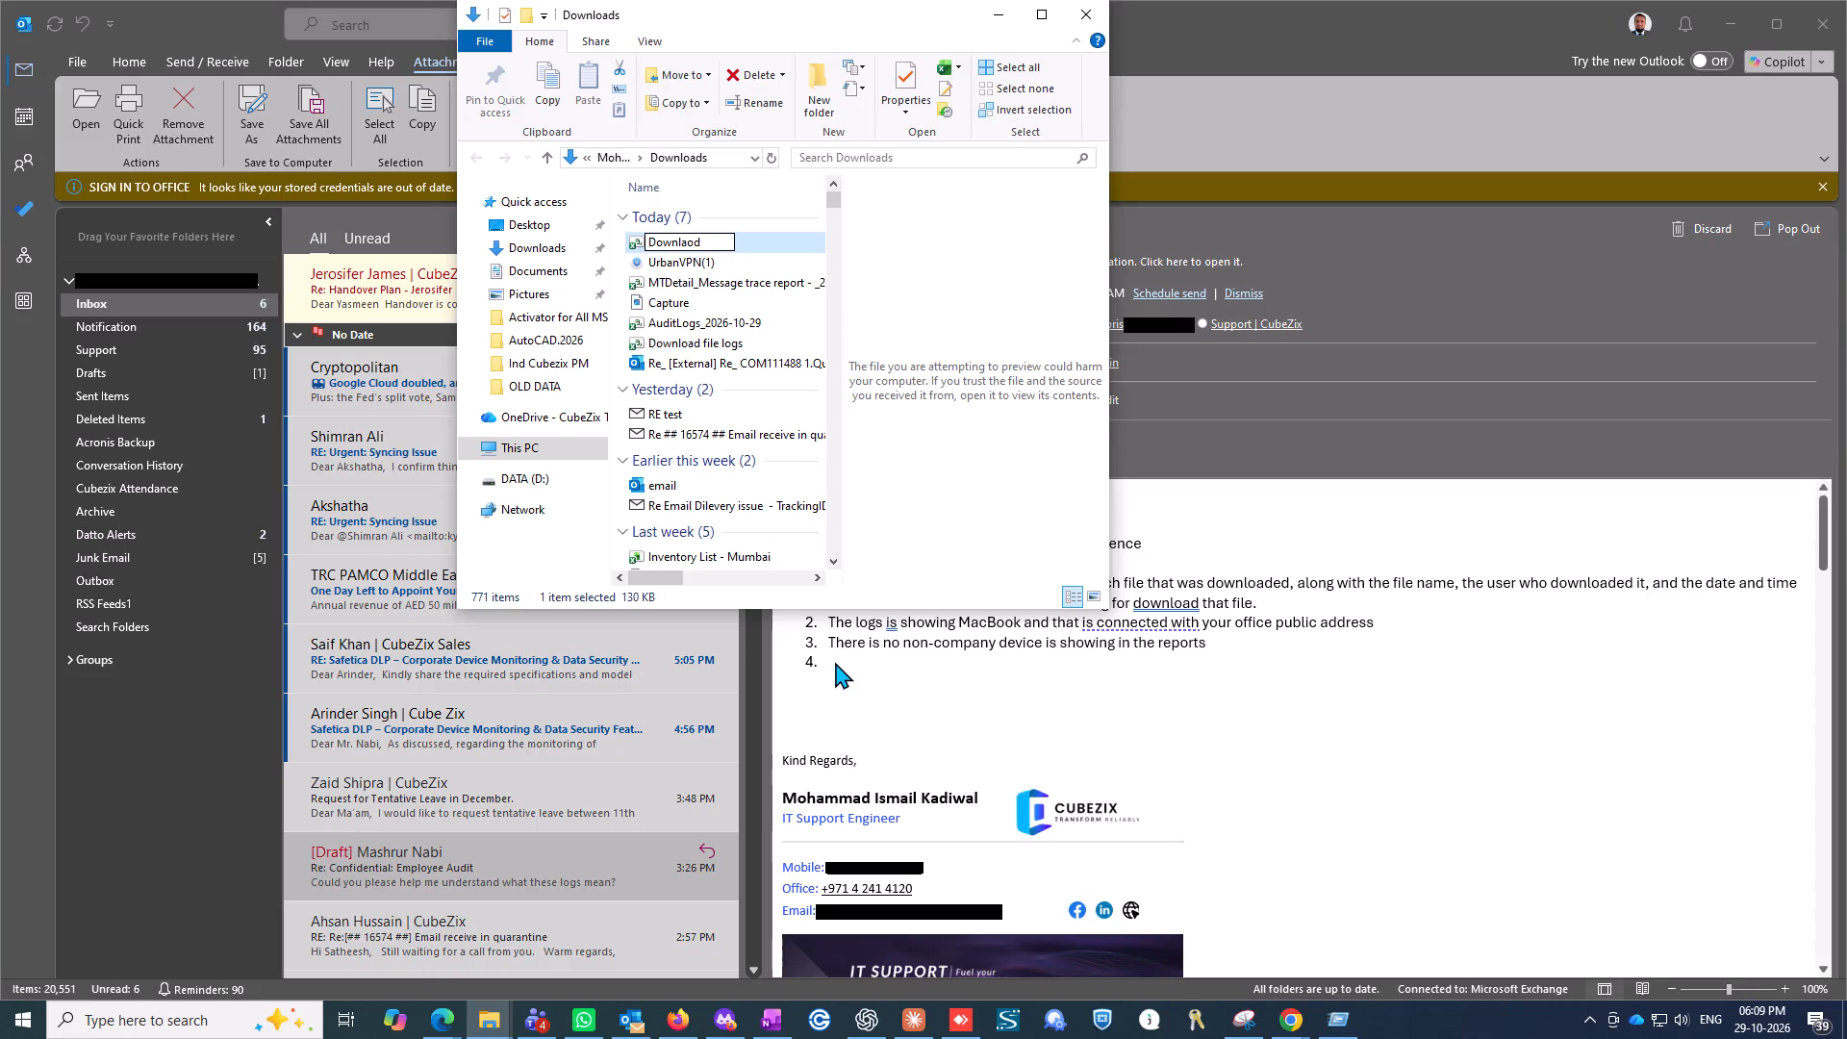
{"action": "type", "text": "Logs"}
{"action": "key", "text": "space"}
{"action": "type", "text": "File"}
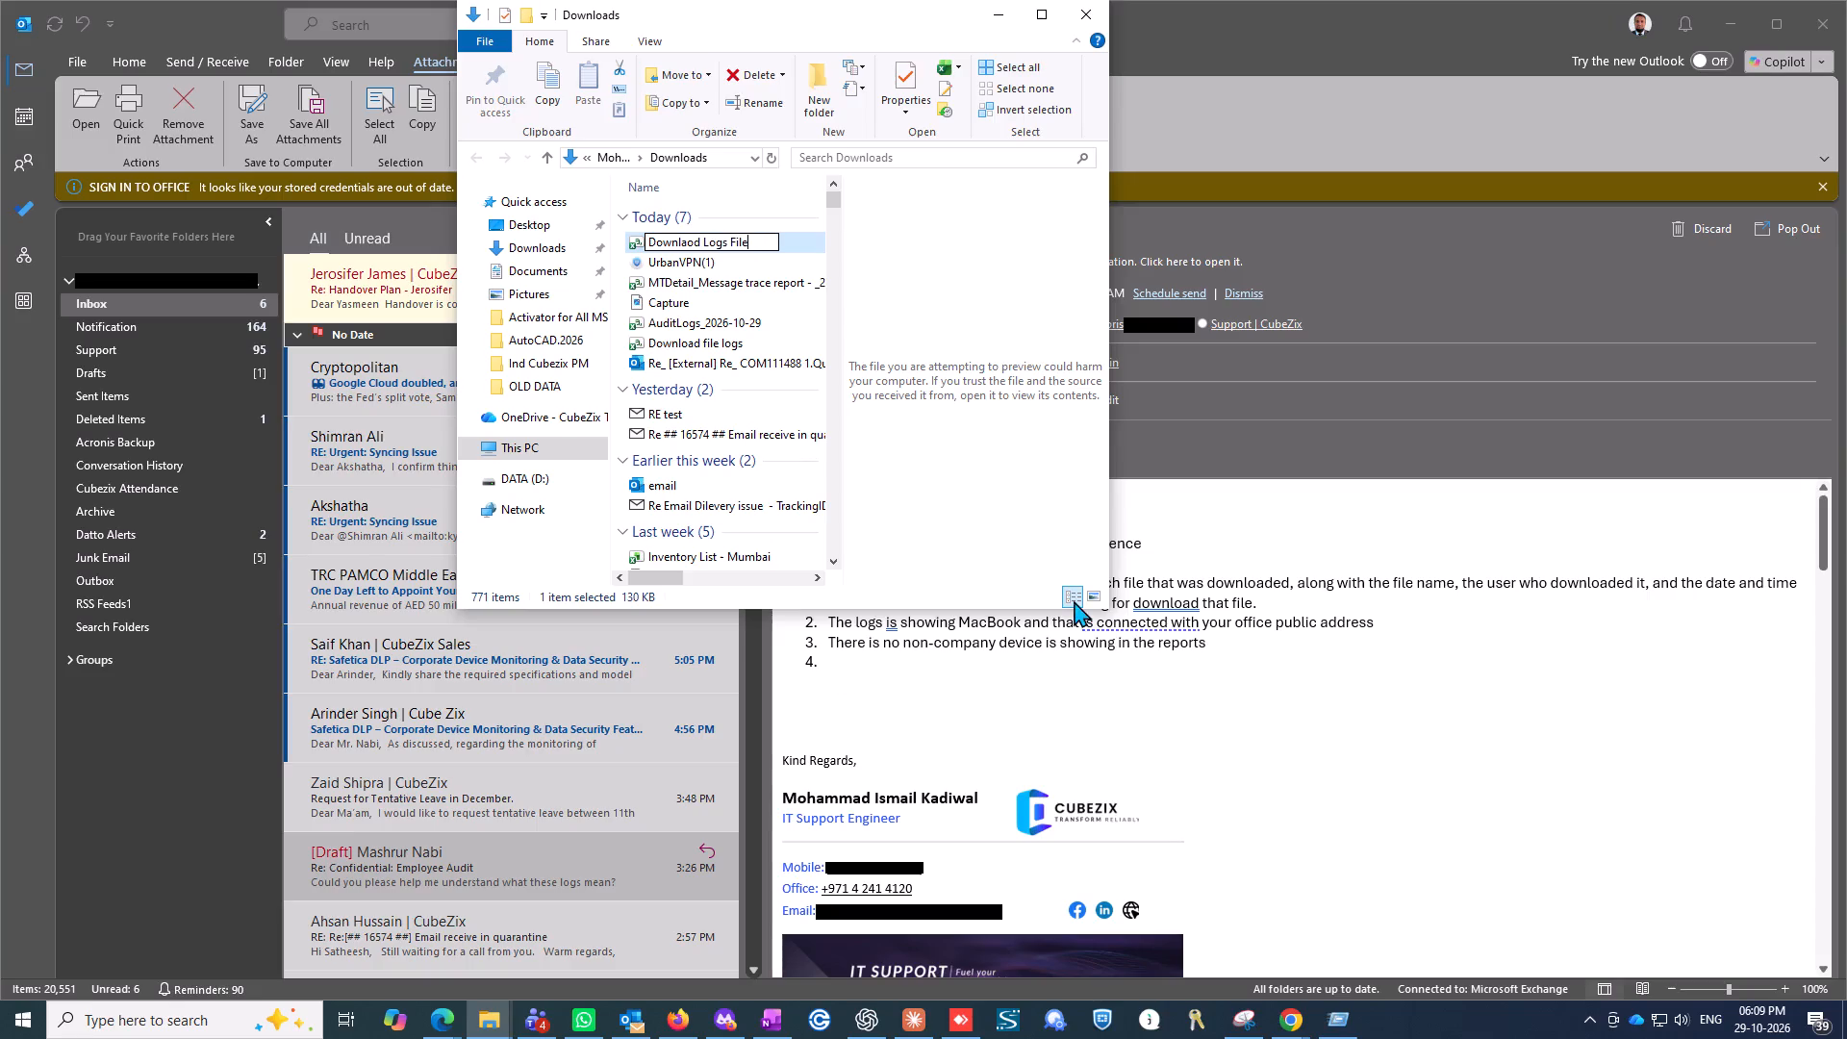
{"action": "left_click", "coordinate": [694, 258]}
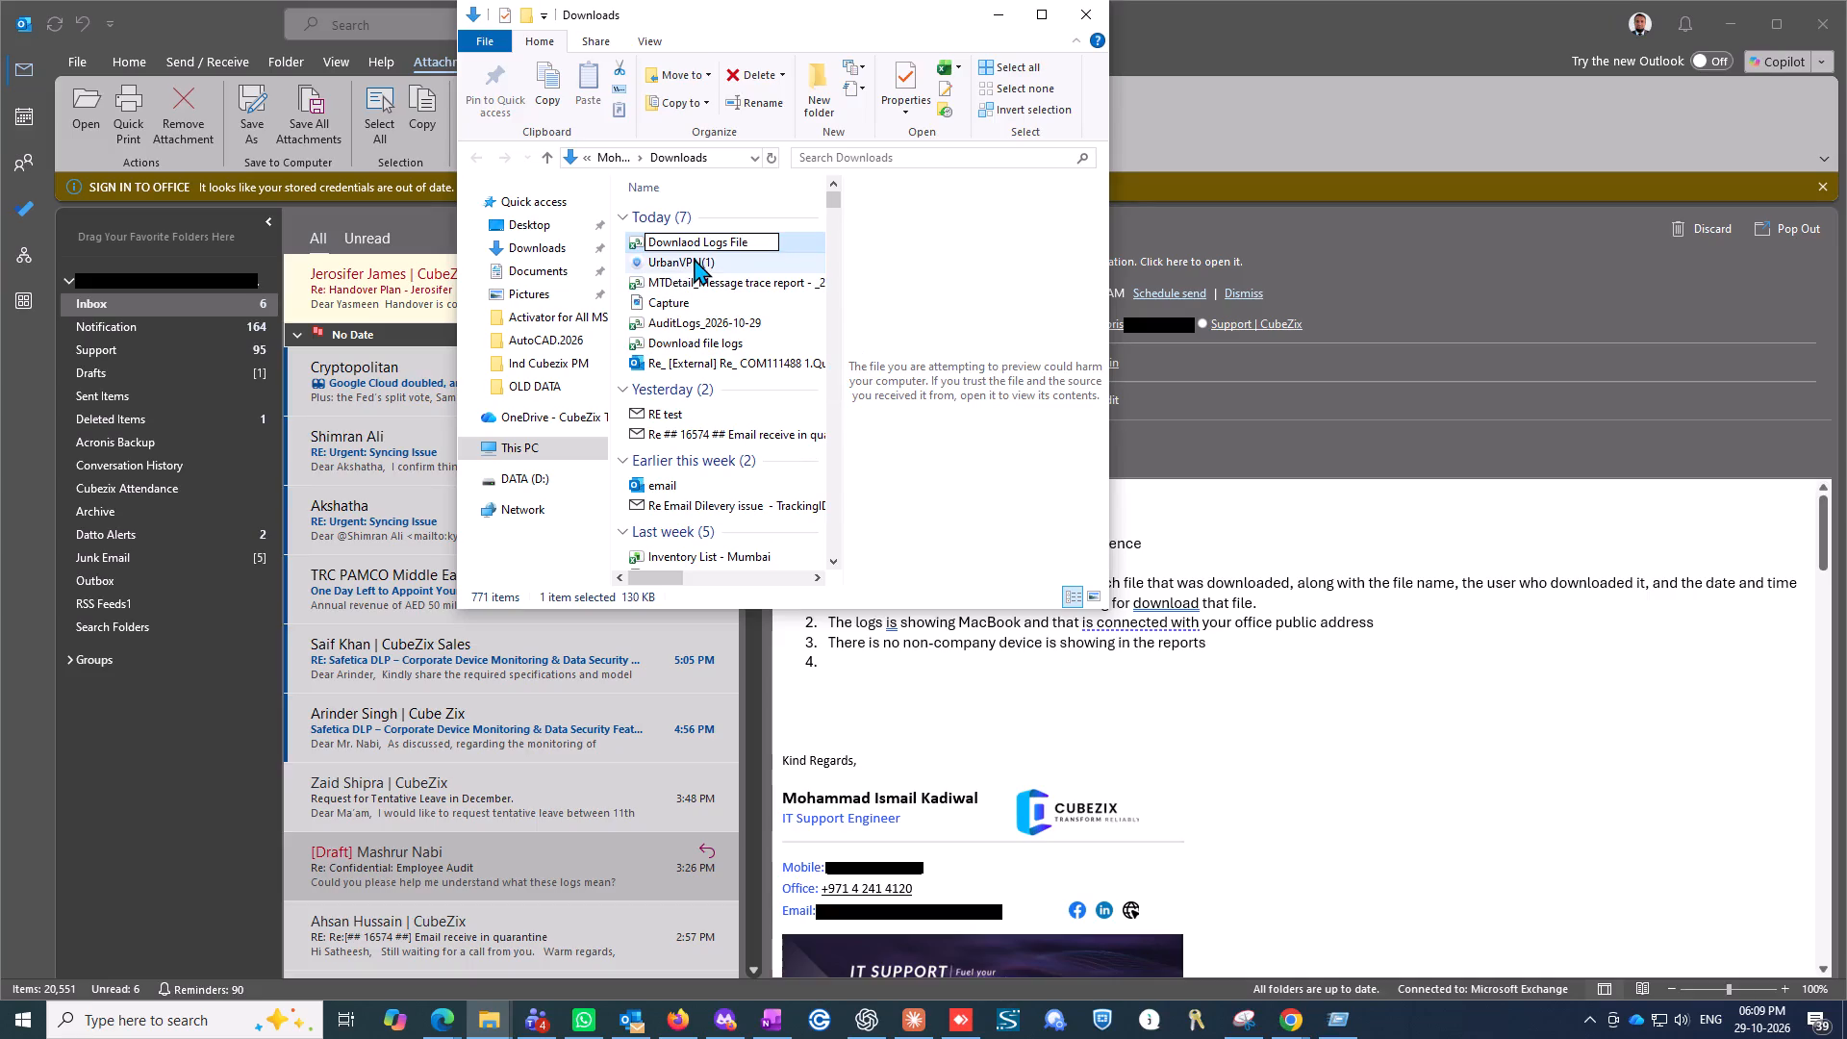
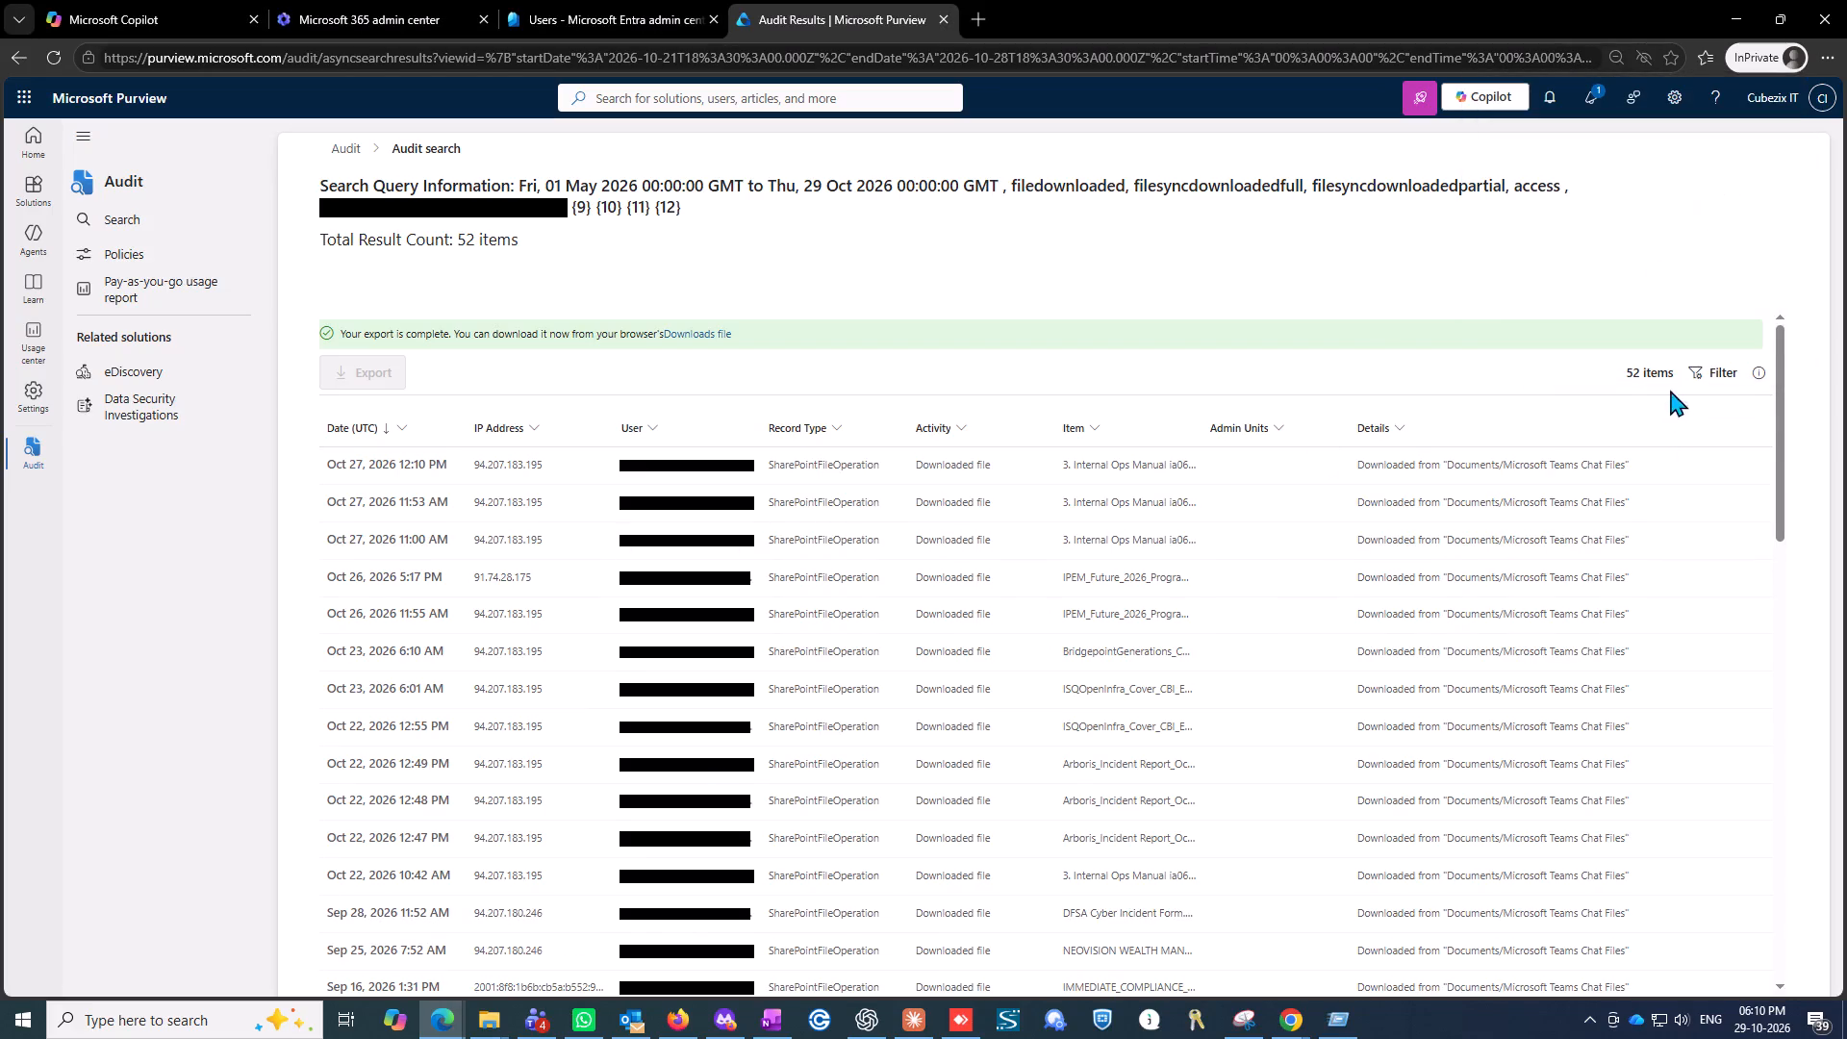
Open the page zoom controls for the Purview audit search results.
{"action": "left_click", "coordinate": [1613, 52]}
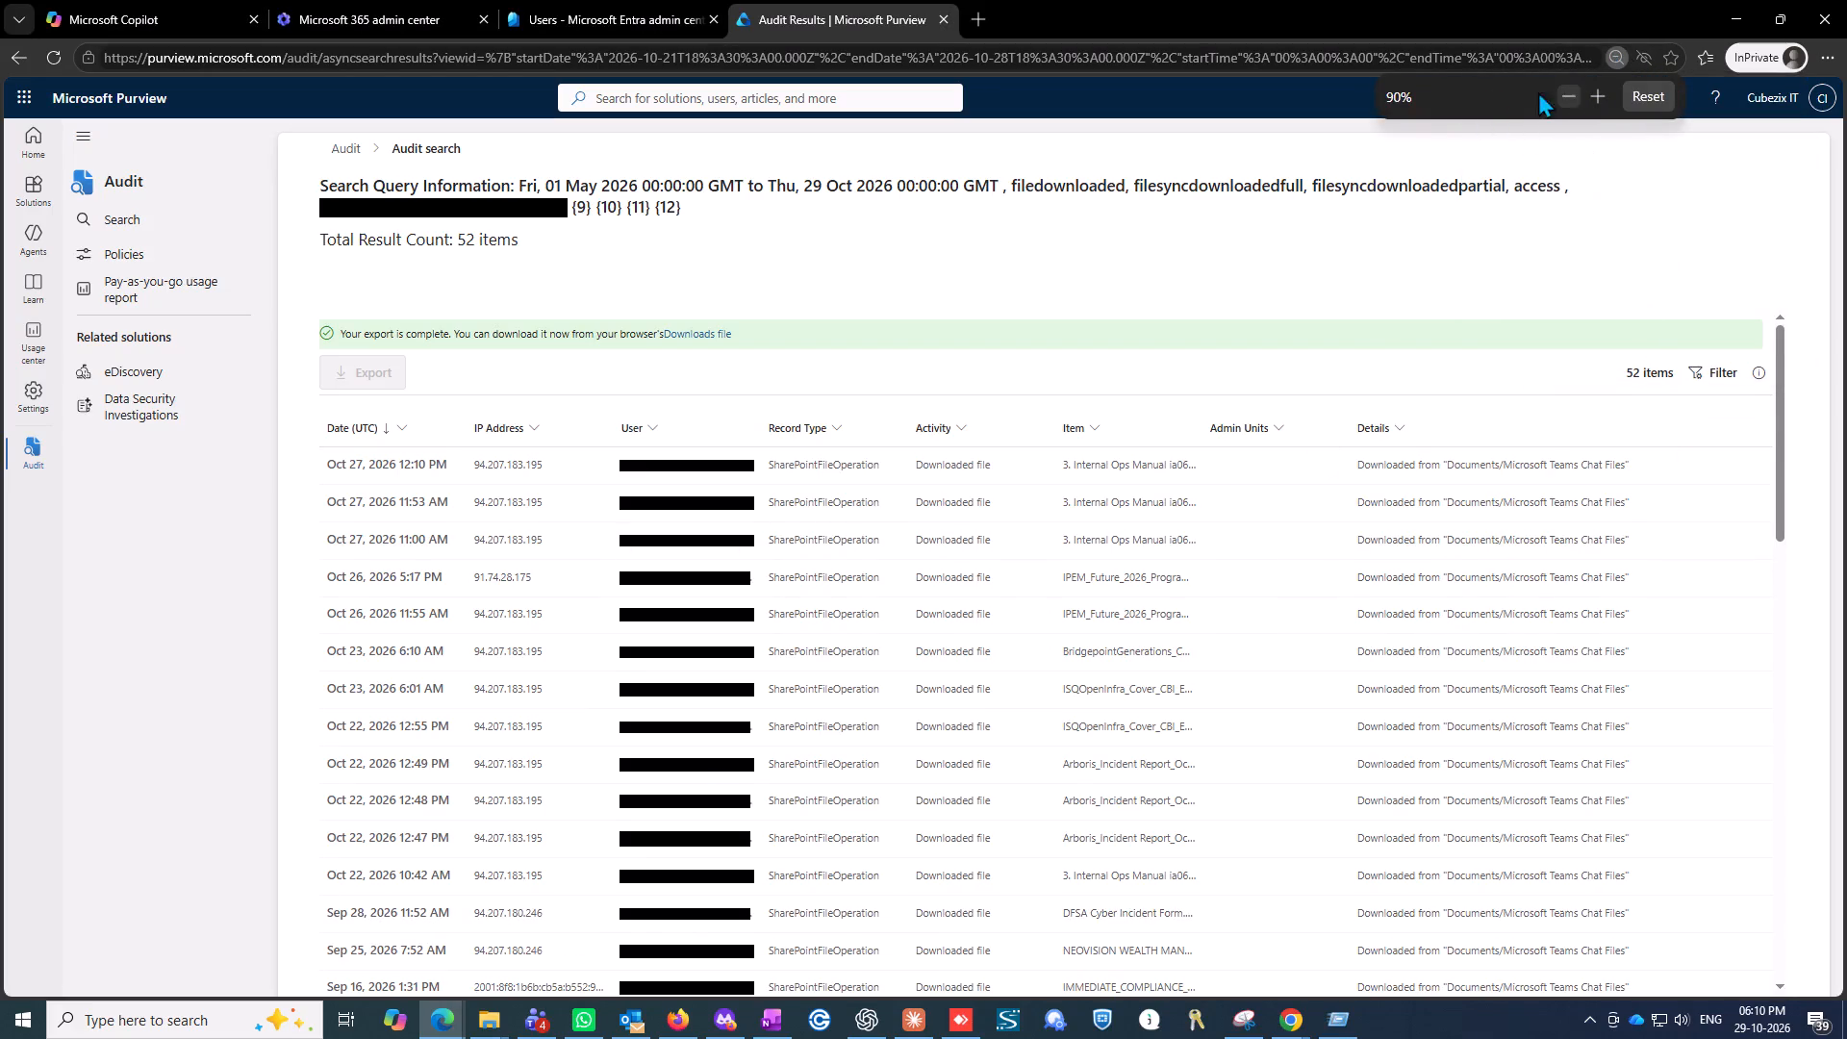
Reduce the audit results page zoom to 50% and review the full list of file download records.
{"action": "left_click", "coordinate": [1470, 91]}
{"action": "triple_click", "coordinate": [1570, 93]}
{"action": "double_click", "coordinate": [1570, 93]}
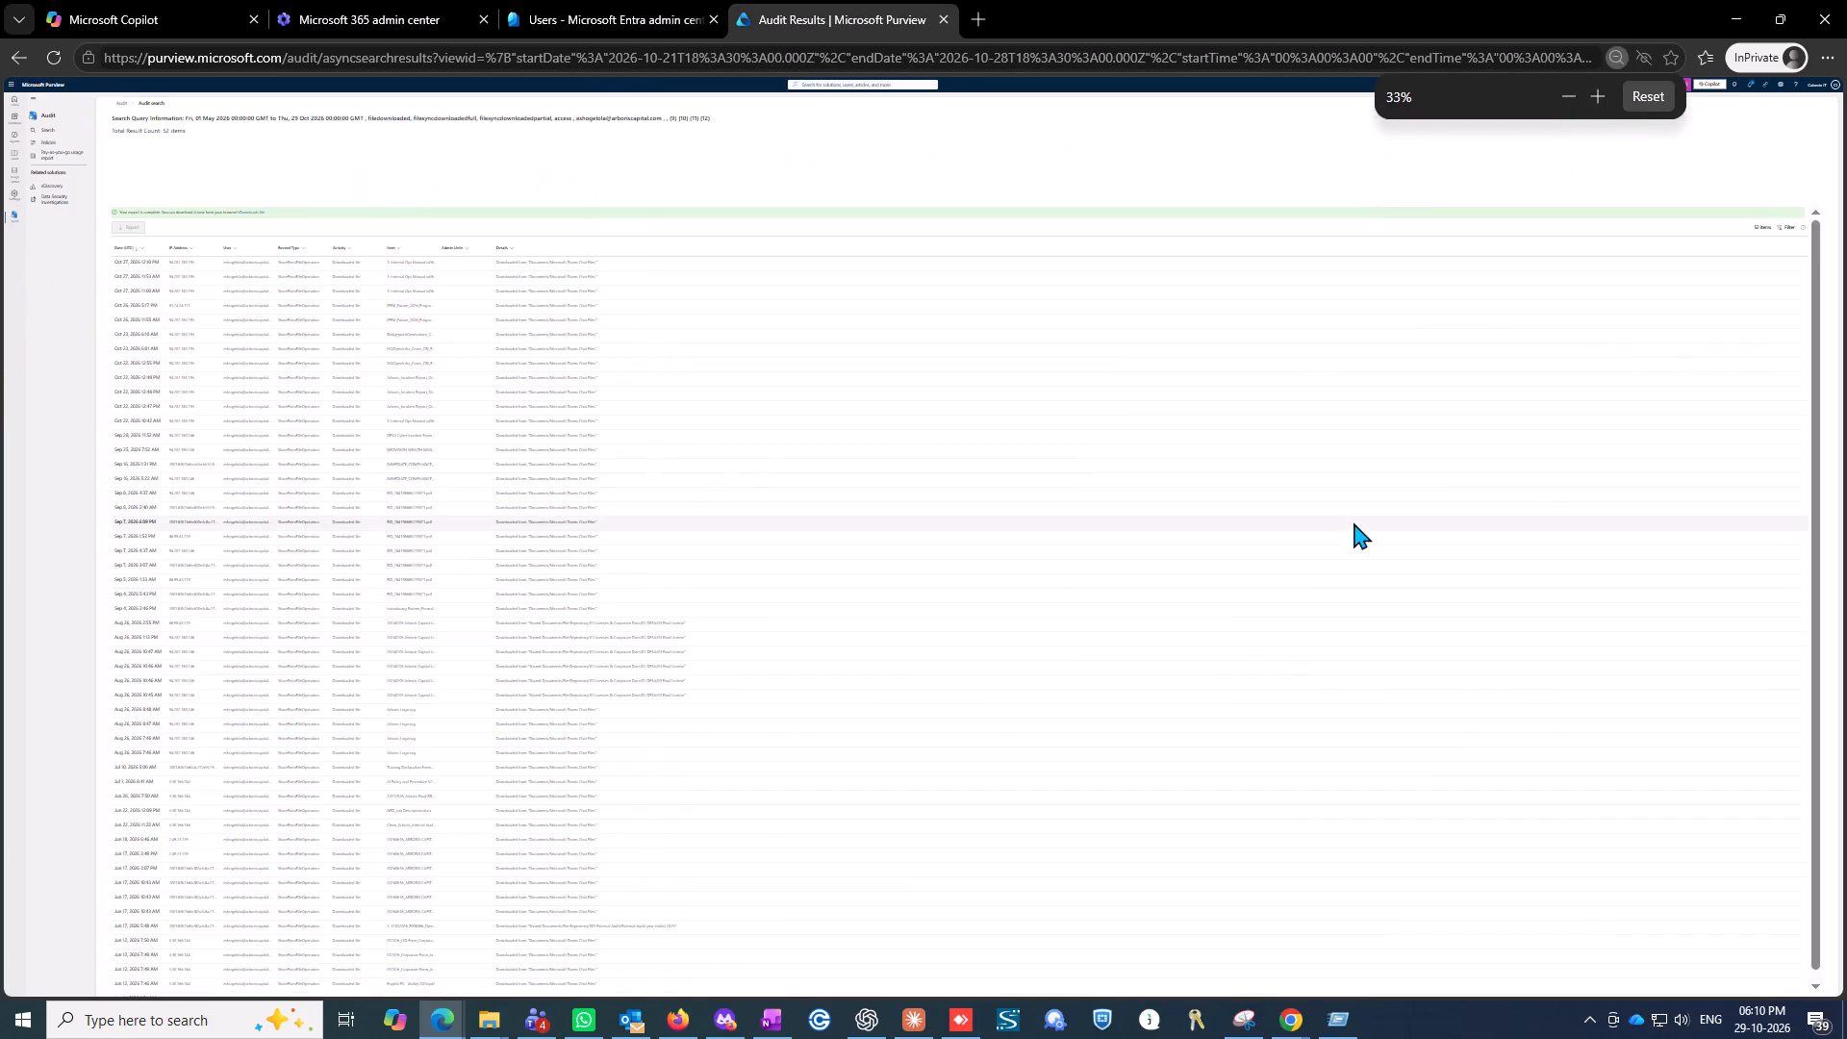
{"action": "scroll", "coordinate": [1310, 558], "scroll_direction": "down", "scroll_amount": 5}
{"action": "scroll", "coordinate": [382, 602], "scroll_direction": "up", "scroll_amount": 4}
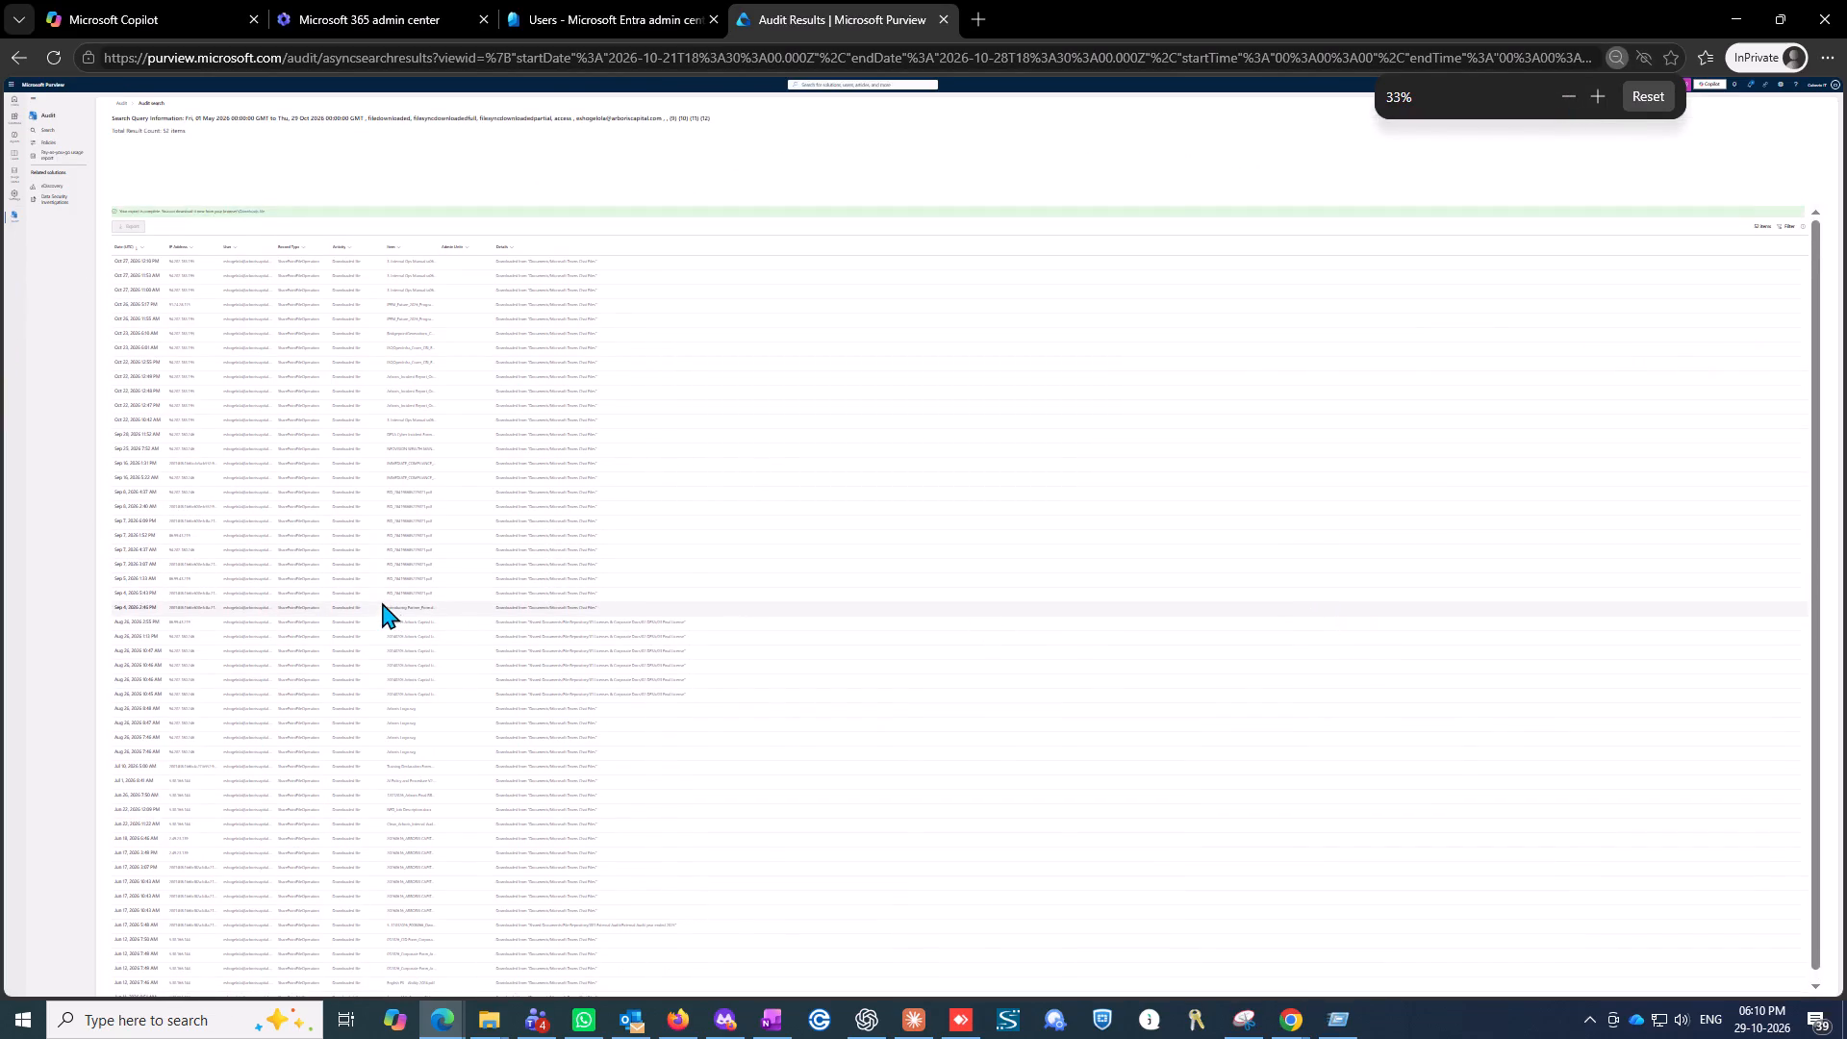
{"action": "scroll", "coordinate": [390, 597], "scroll_direction": "down", "scroll_amount": 15}
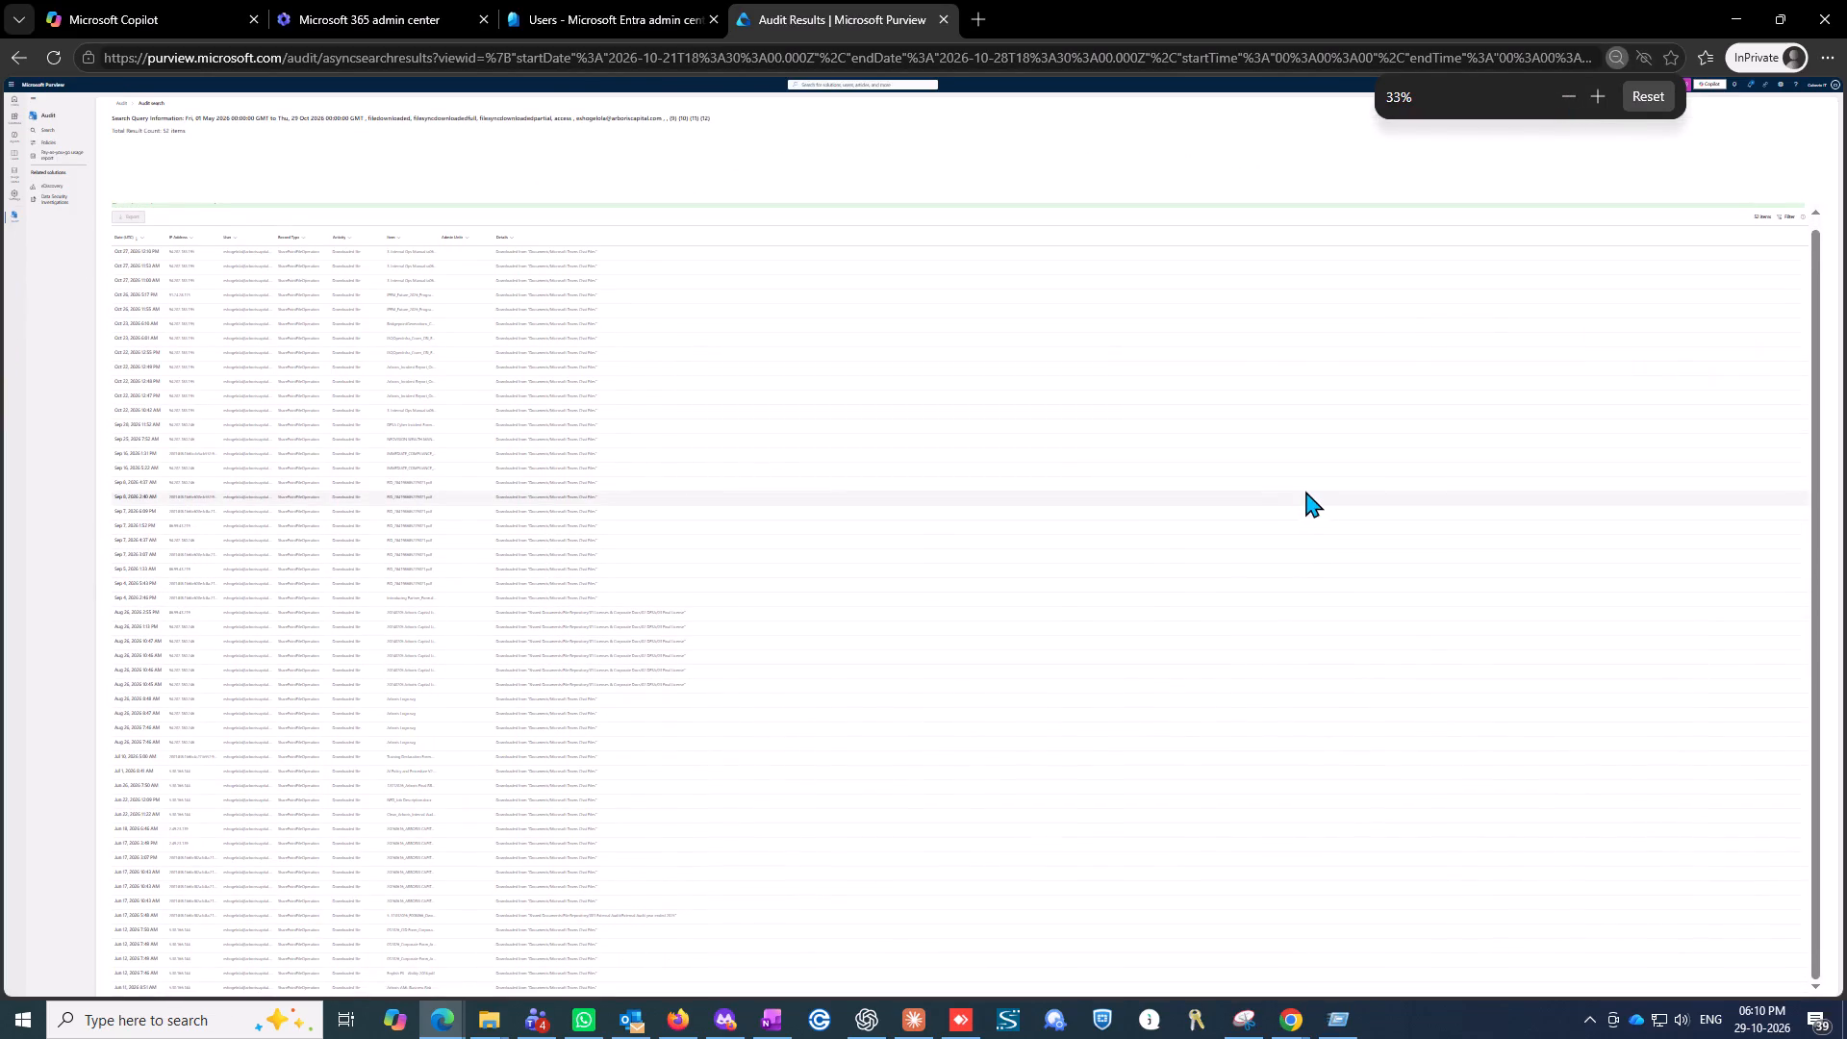
{"action": "left_click", "coordinate": [1596, 92]}
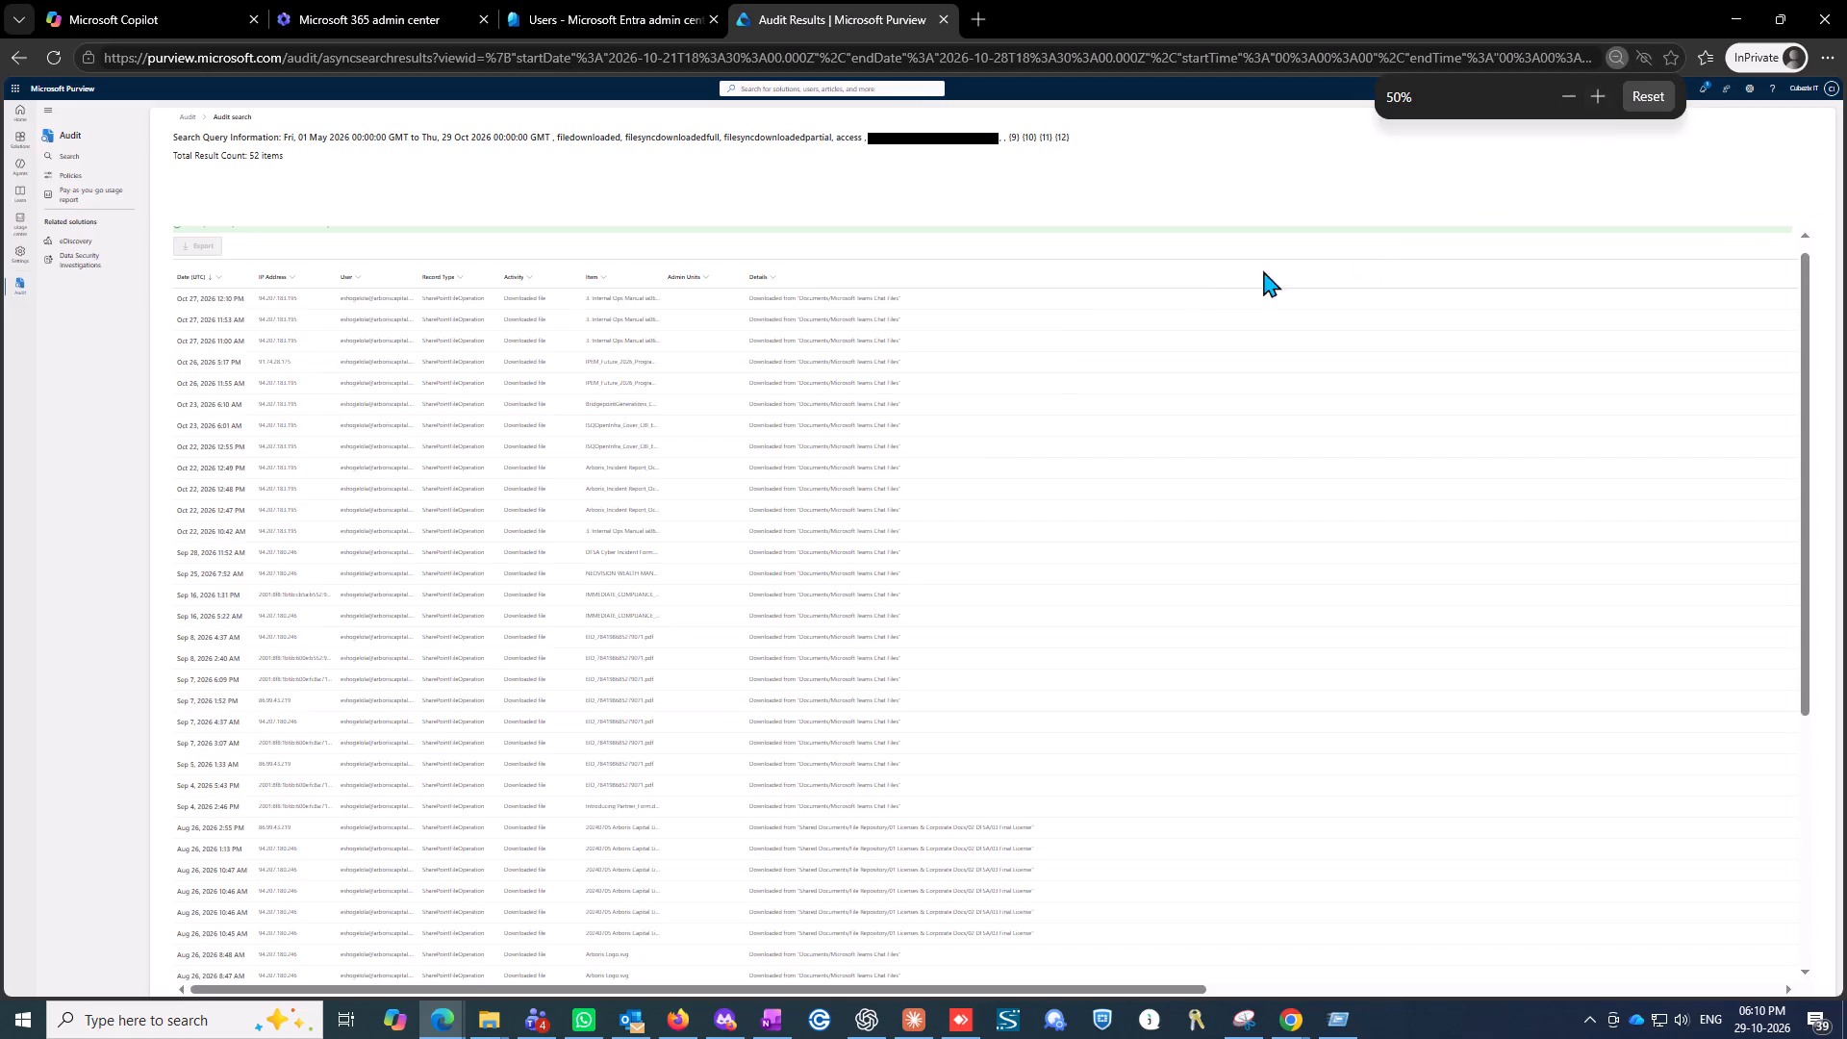
{"action": "scroll", "coordinate": [1064, 329], "scroll_direction": "down", "scroll_amount": 4}
{"action": "scroll", "coordinate": [1047, 413], "scroll_direction": "down", "scroll_amount": 1}
{"action": "scroll", "coordinate": [1052, 433], "scroll_direction": "up", "scroll_amount": 9}
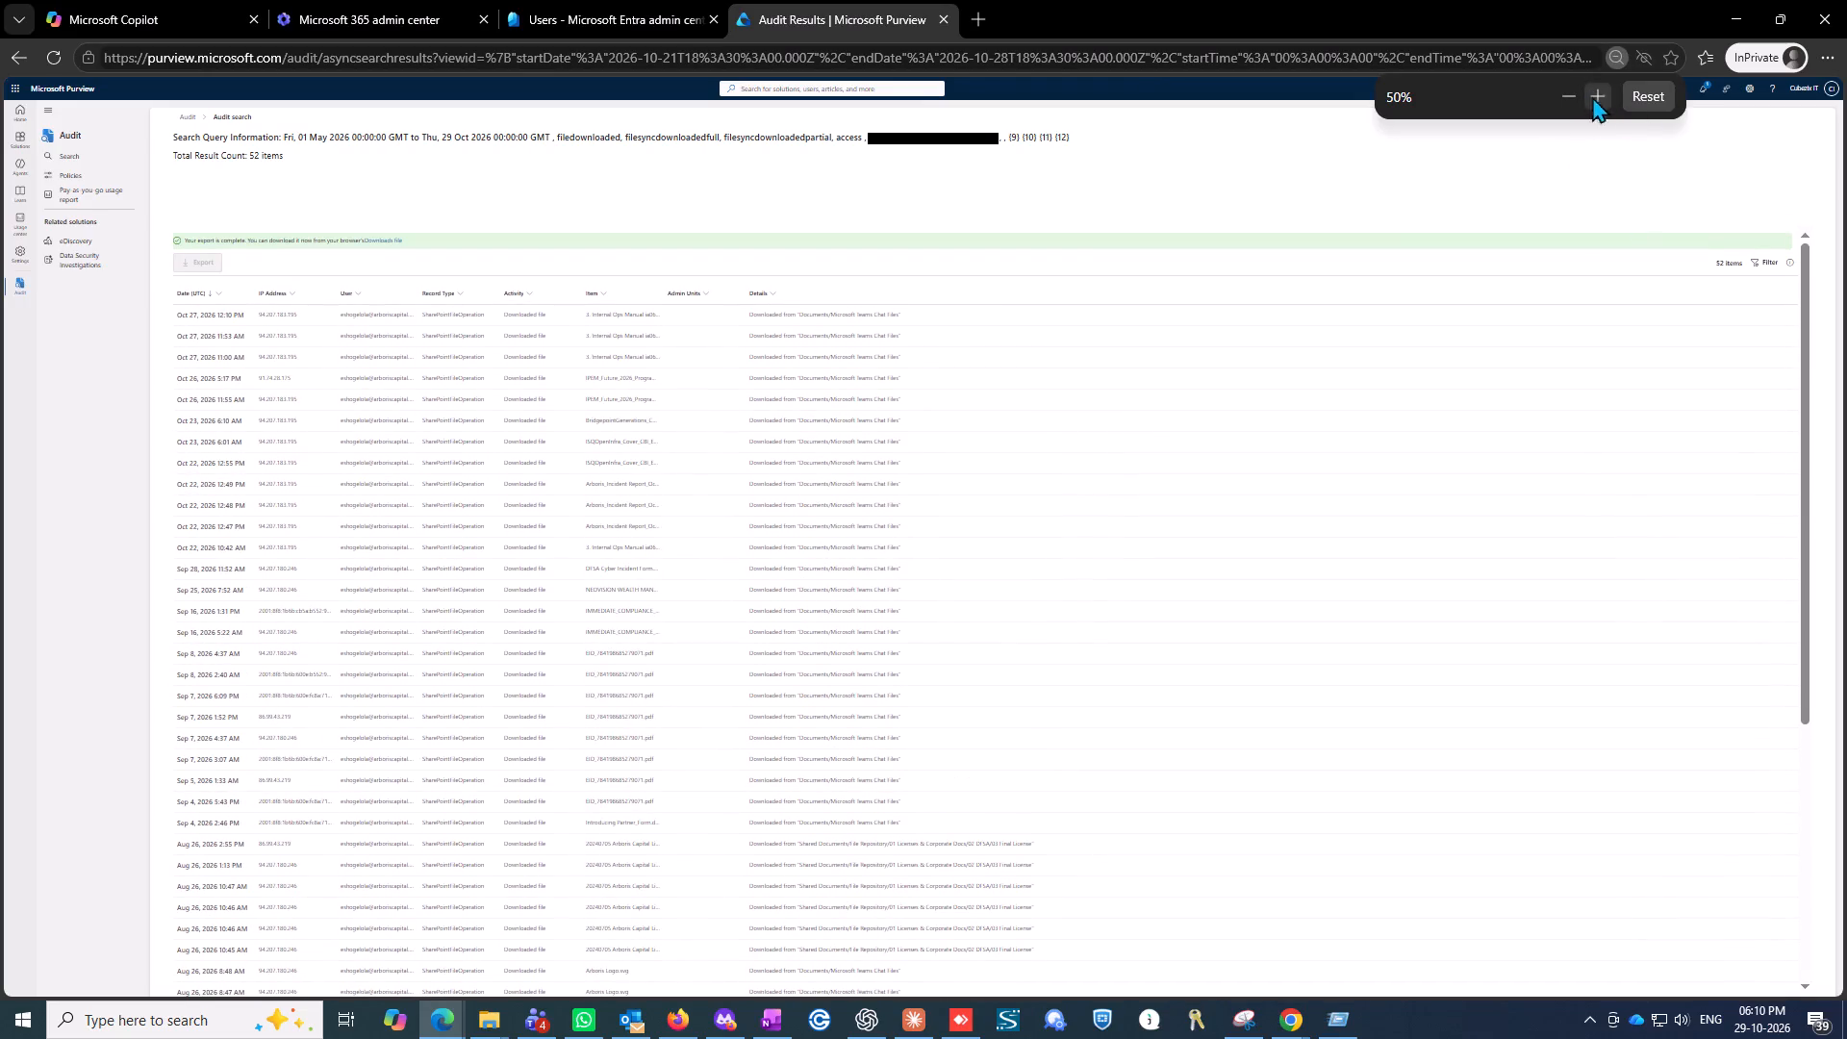
{"action": "scroll", "coordinate": [1272, 308], "scroll_direction": "down", "scroll_amount": 9}
{"action": "scroll", "coordinate": [1288, 517], "scroll_direction": "down", "scroll_amount": 6}
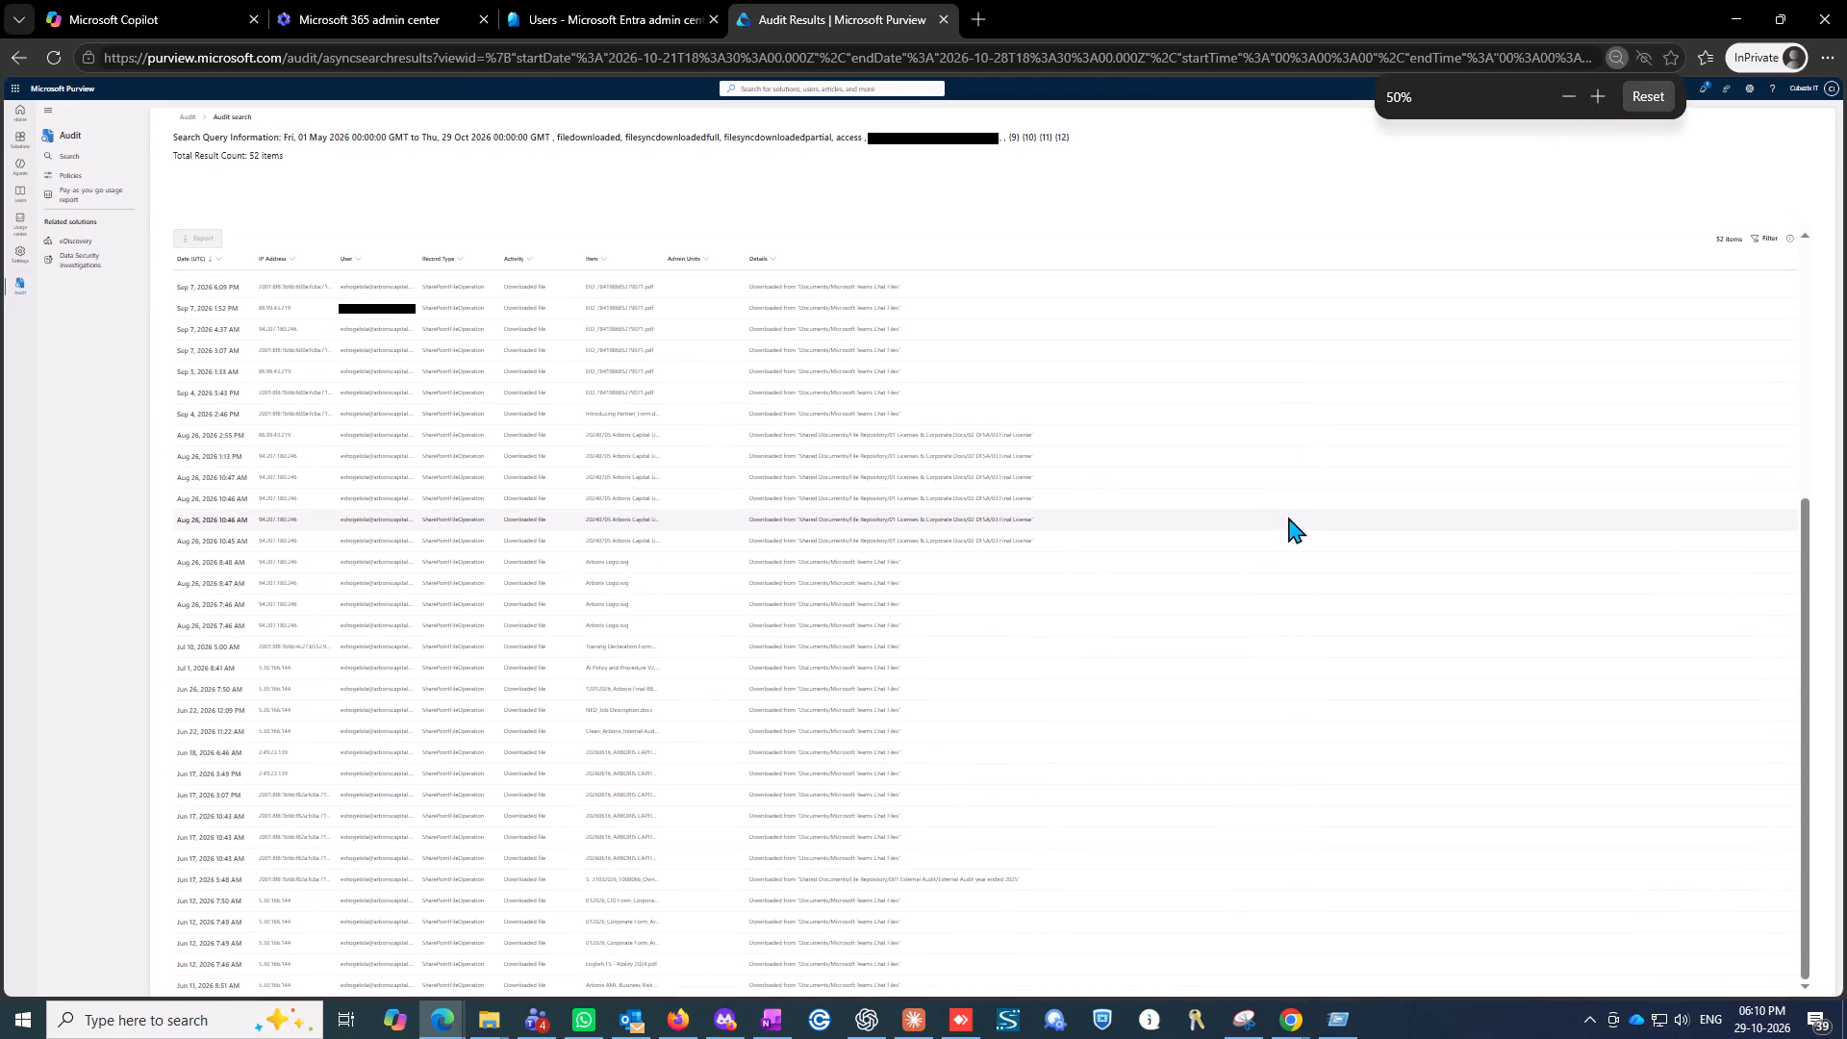
{"action": "scroll", "coordinate": [1288, 517], "scroll_direction": "down", "scroll_amount": 2}
{"action": "scroll", "coordinate": [1307, 592], "scroll_direction": "down", "scroll_amount": 8}
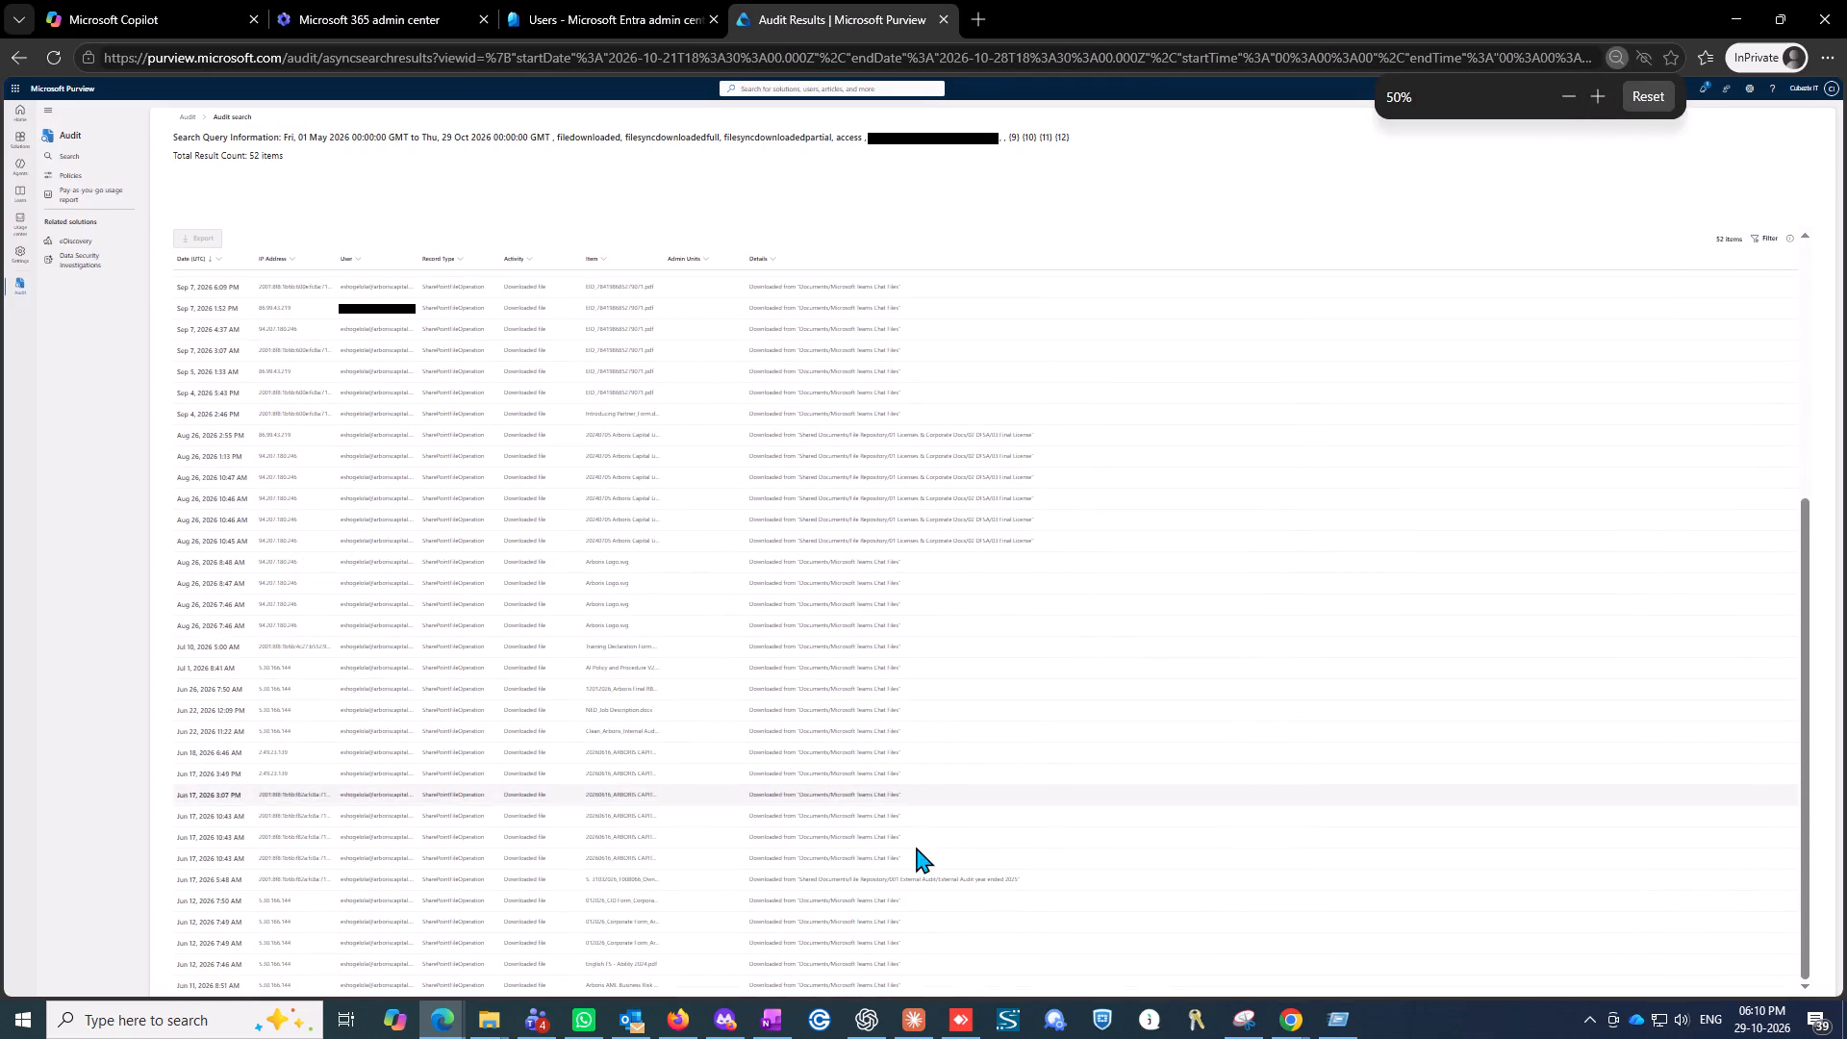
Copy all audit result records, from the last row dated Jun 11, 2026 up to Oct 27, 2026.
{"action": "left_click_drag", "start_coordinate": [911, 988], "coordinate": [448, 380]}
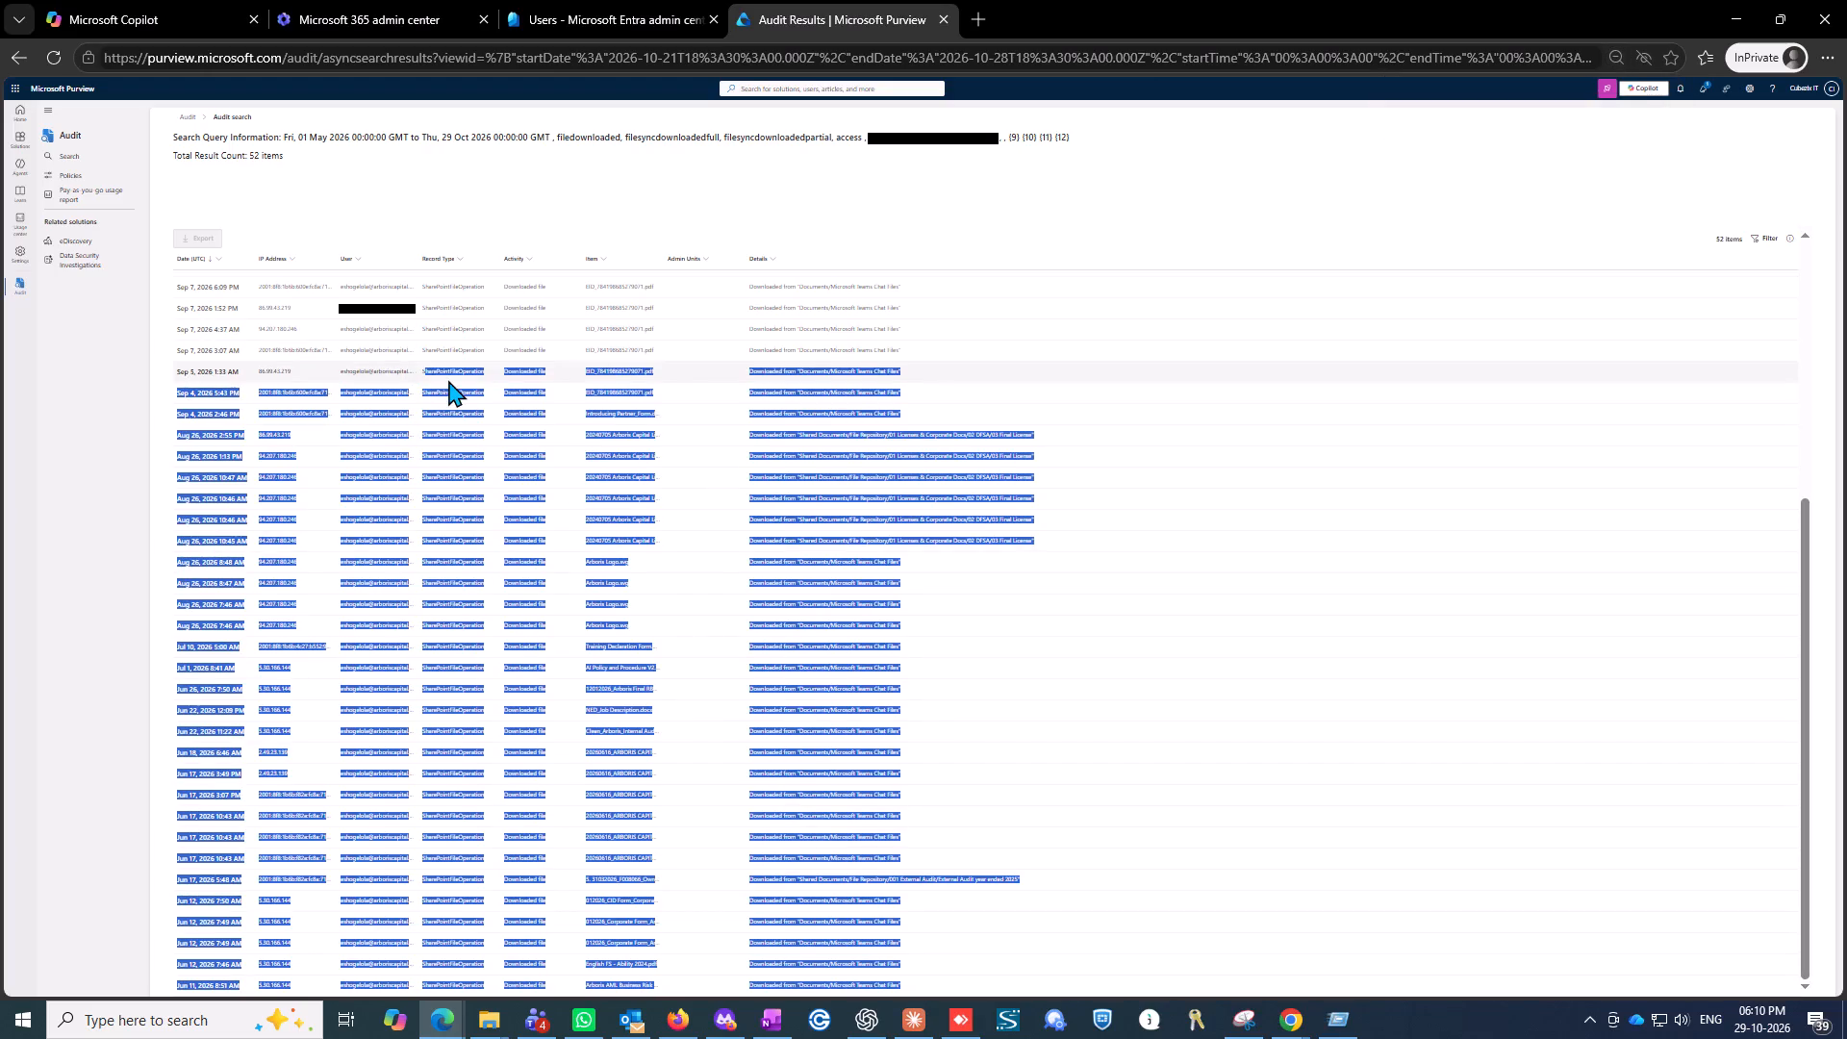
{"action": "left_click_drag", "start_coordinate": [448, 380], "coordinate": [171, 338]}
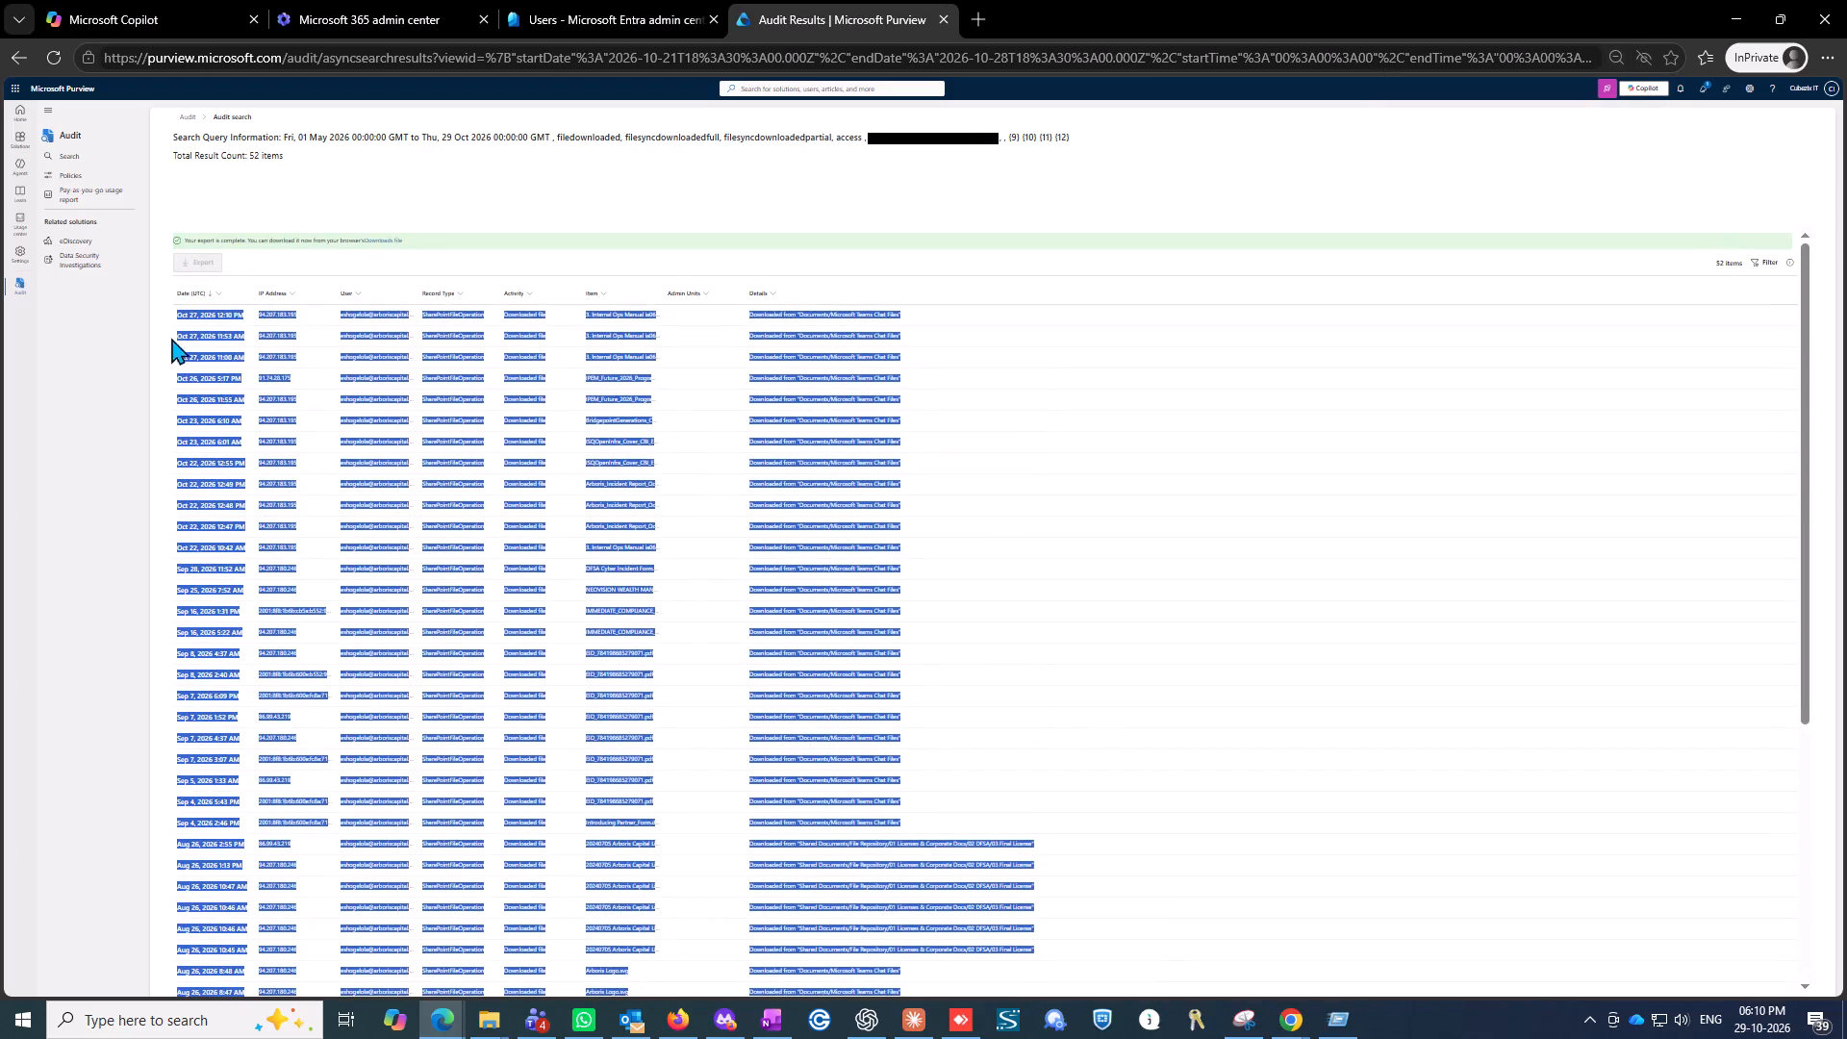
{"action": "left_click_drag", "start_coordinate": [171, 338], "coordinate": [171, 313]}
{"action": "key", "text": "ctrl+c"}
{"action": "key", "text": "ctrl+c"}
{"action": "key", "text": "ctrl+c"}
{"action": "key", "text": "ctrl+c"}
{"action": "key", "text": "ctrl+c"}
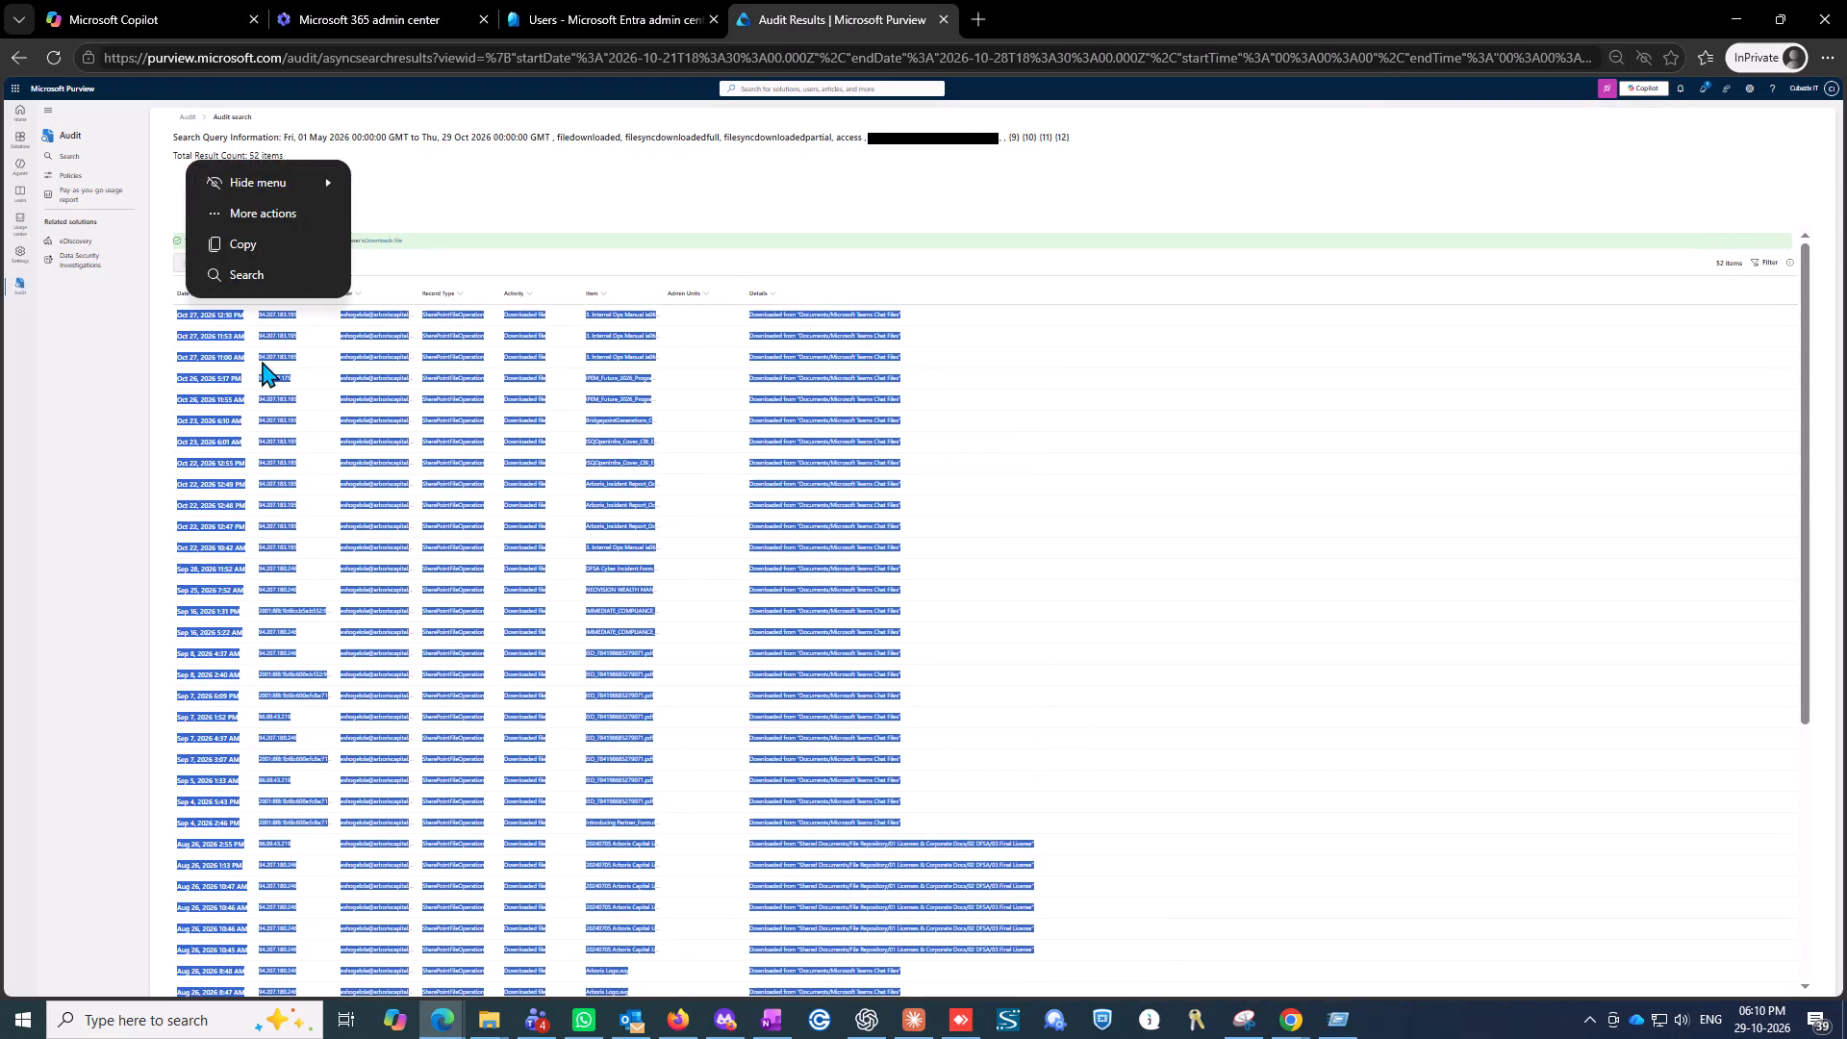
Open Excel and create a blank workbook.
{"action": "left_click", "coordinate": [105, 1019]}
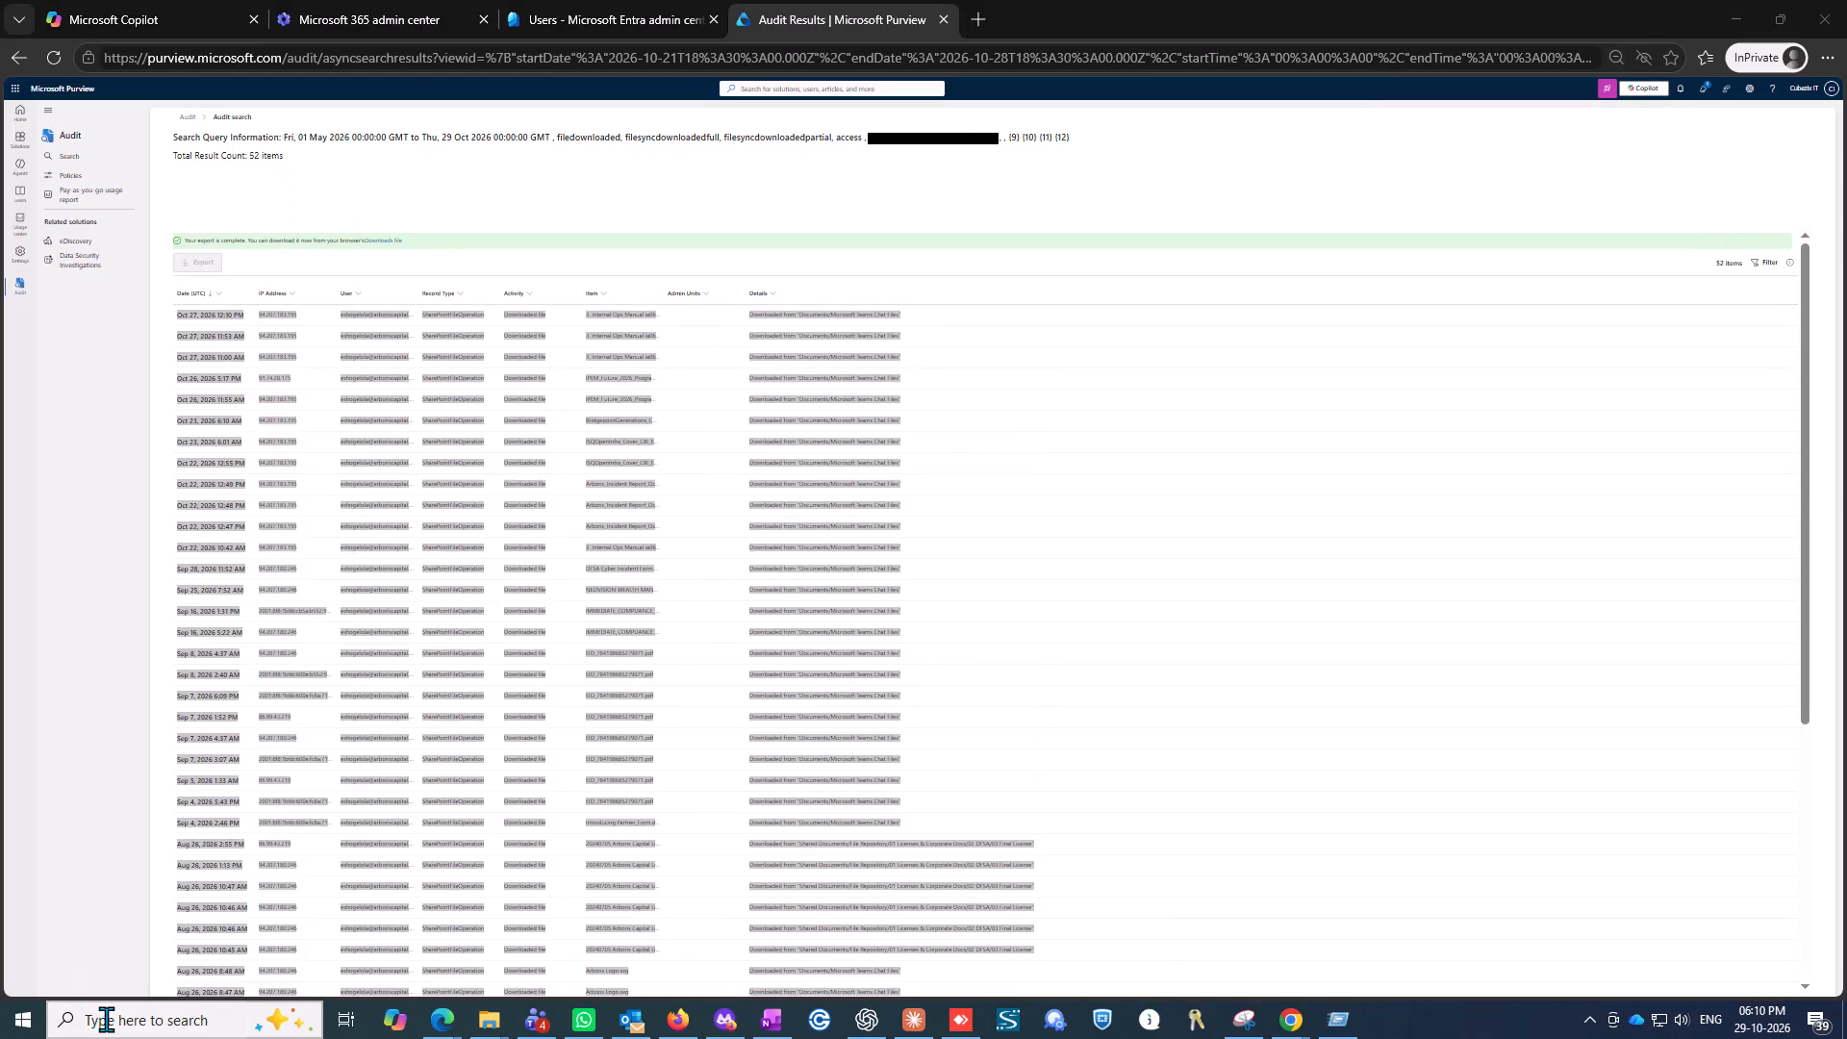
{"action": "type", "text": "excel"}
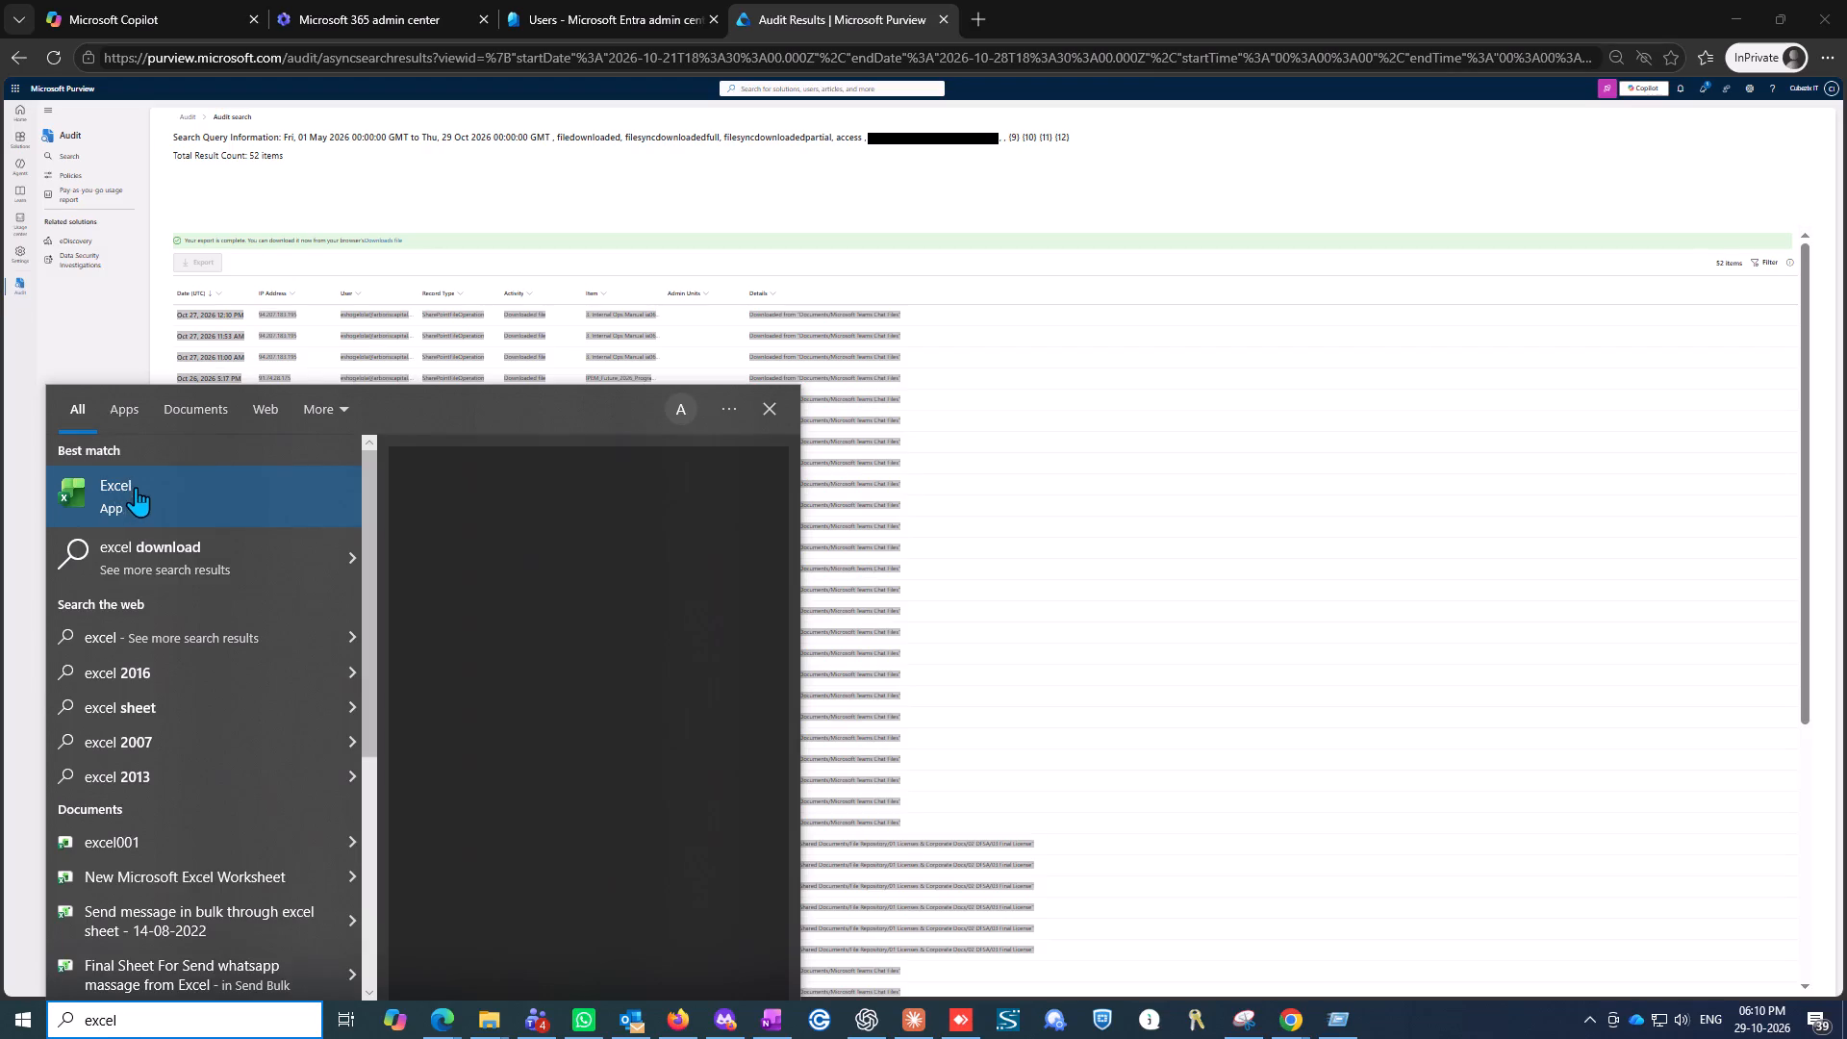
{"action": "left_click", "coordinate": [136, 487]}
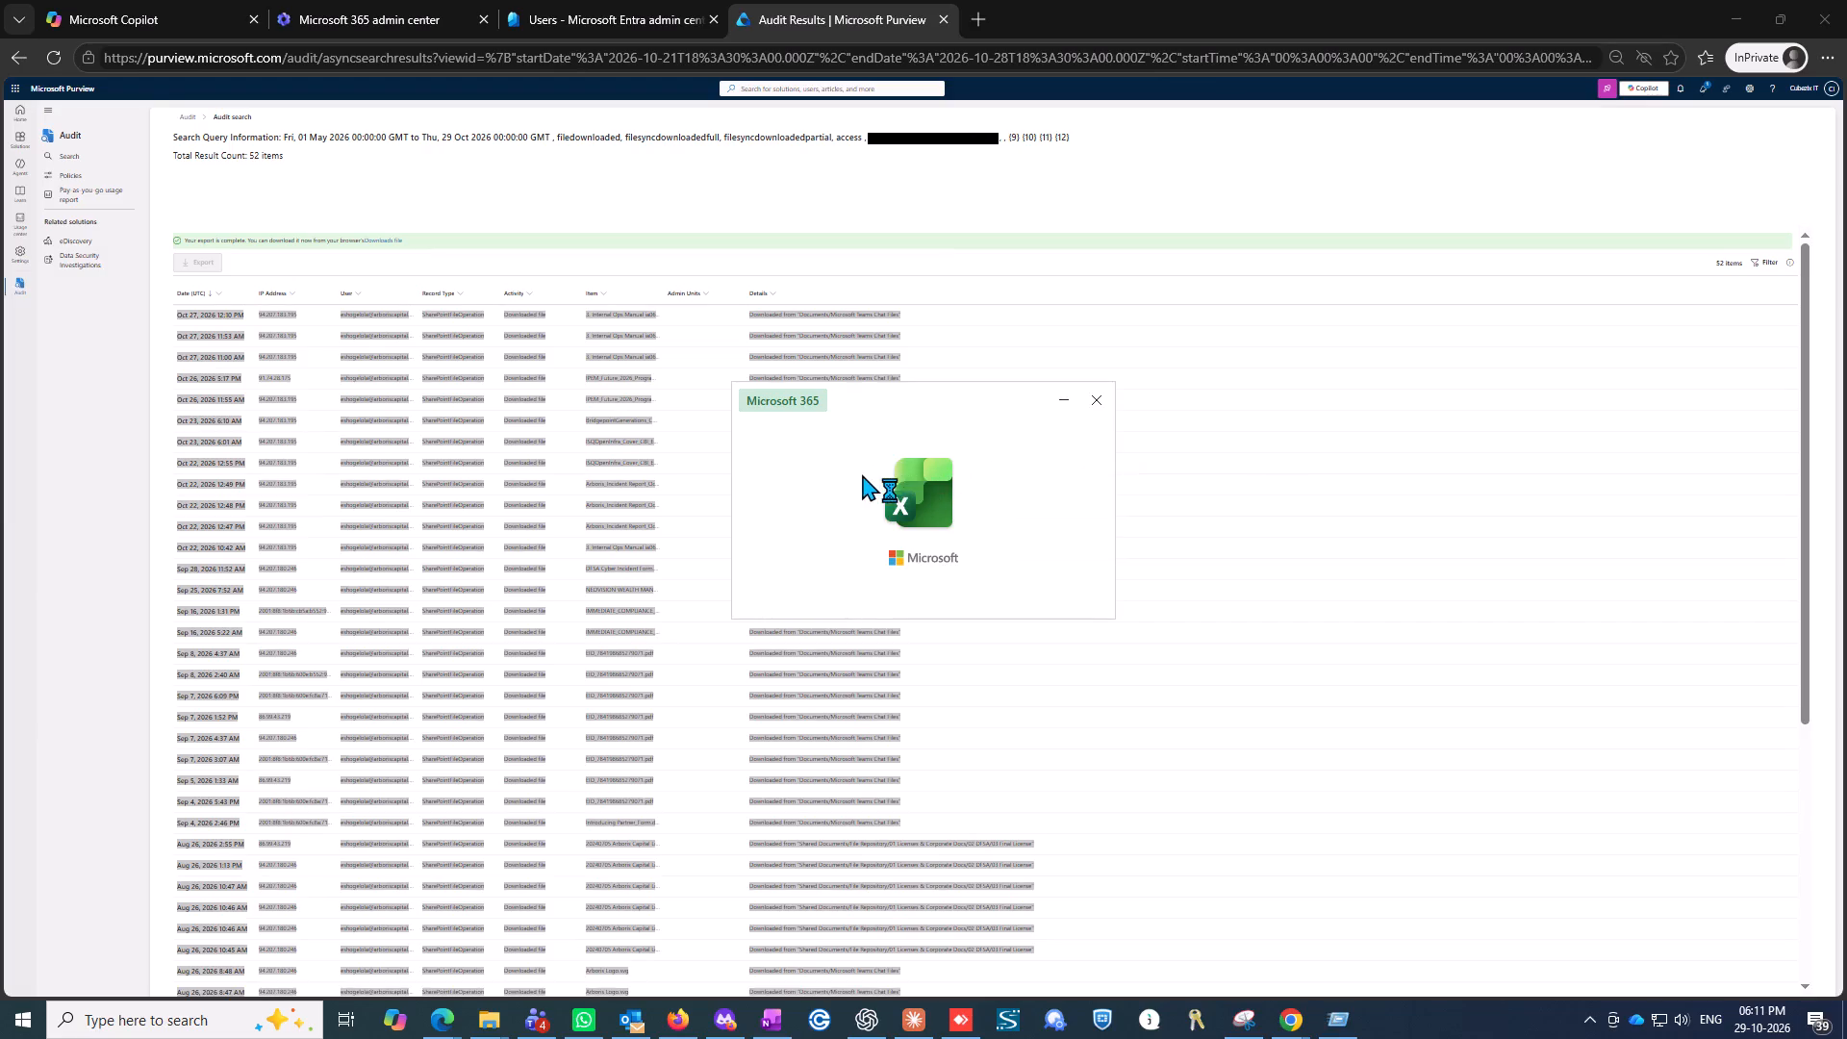
{"action": "double_click", "coordinate": [187, 225]}
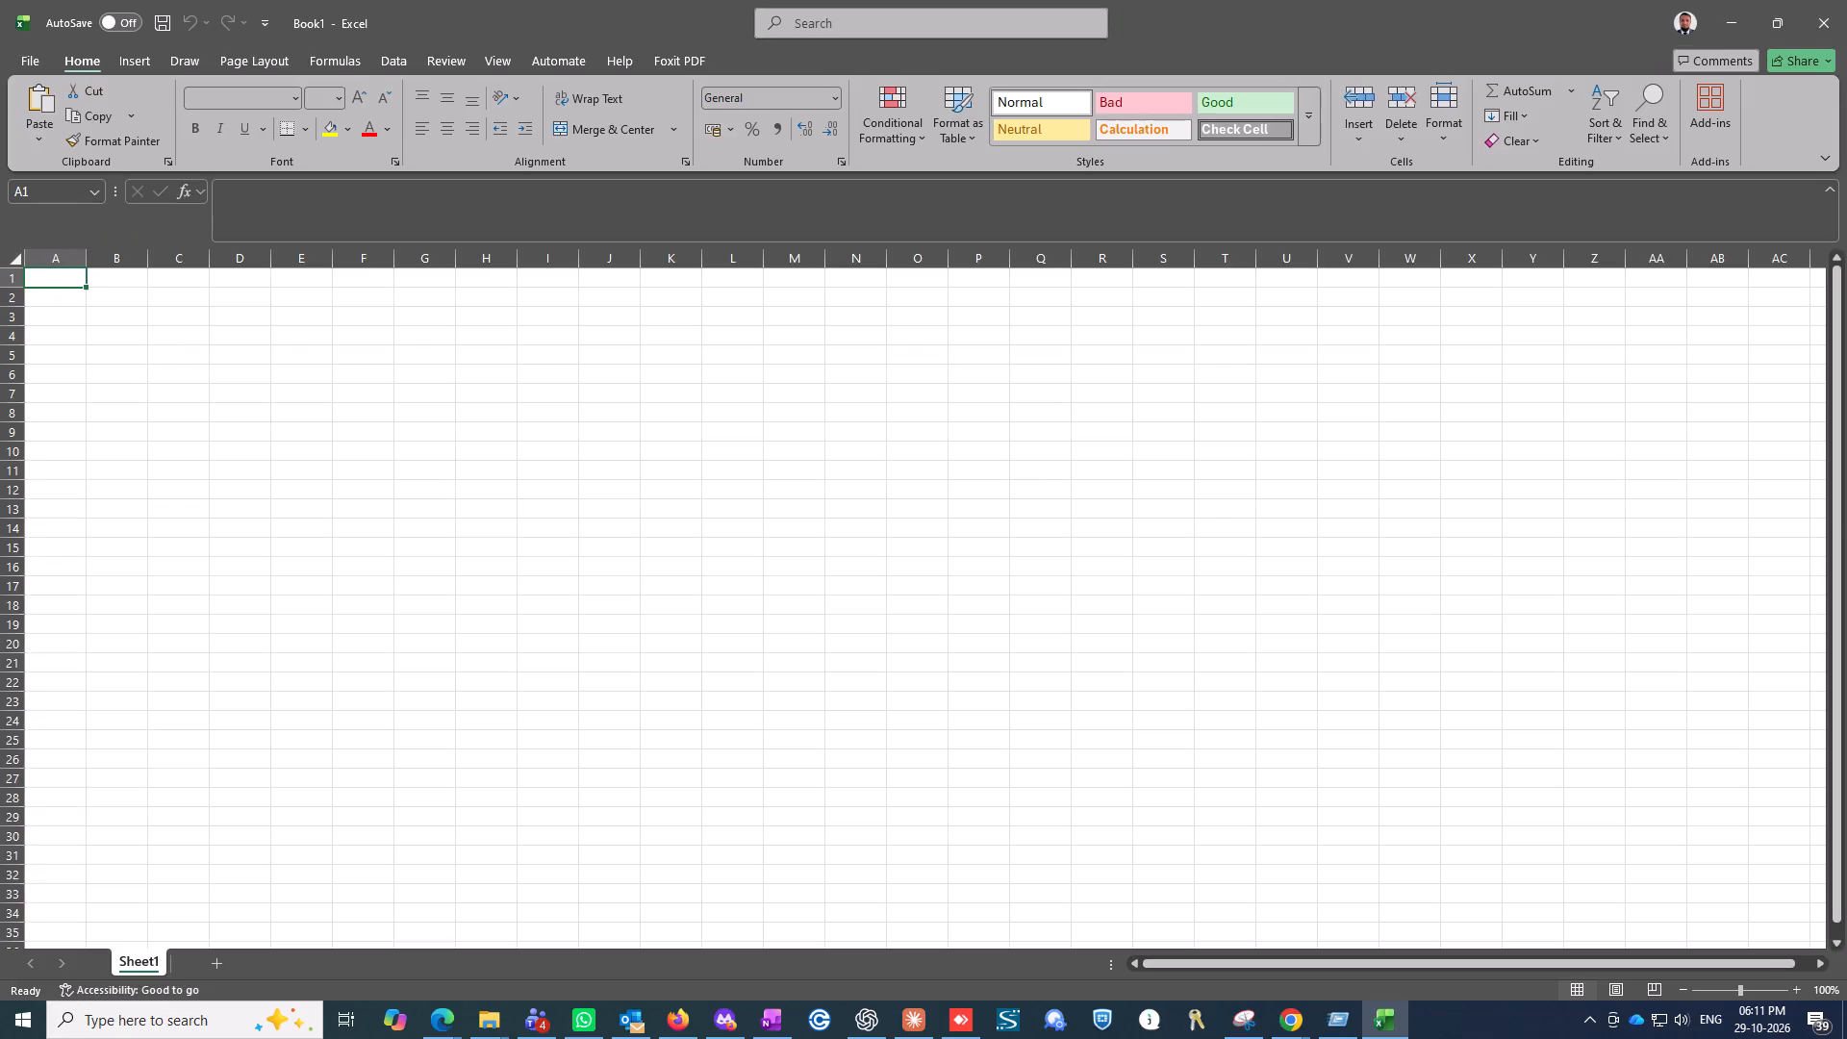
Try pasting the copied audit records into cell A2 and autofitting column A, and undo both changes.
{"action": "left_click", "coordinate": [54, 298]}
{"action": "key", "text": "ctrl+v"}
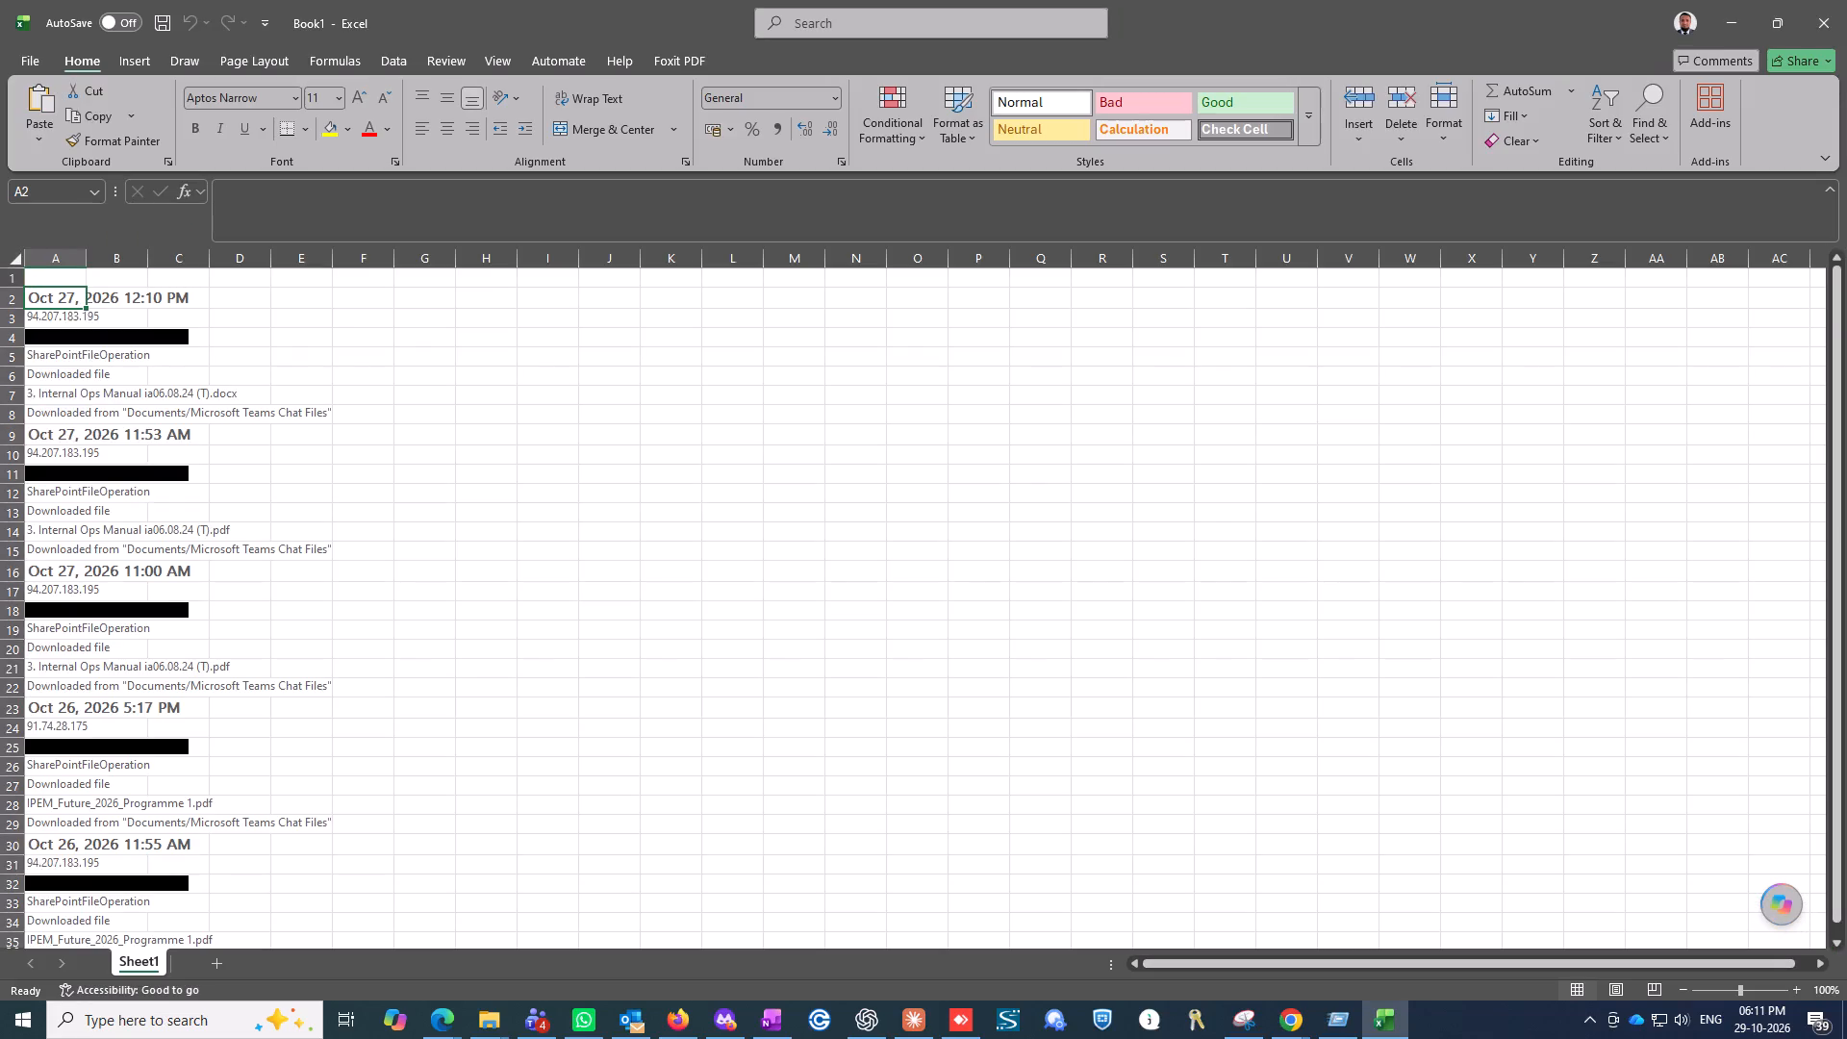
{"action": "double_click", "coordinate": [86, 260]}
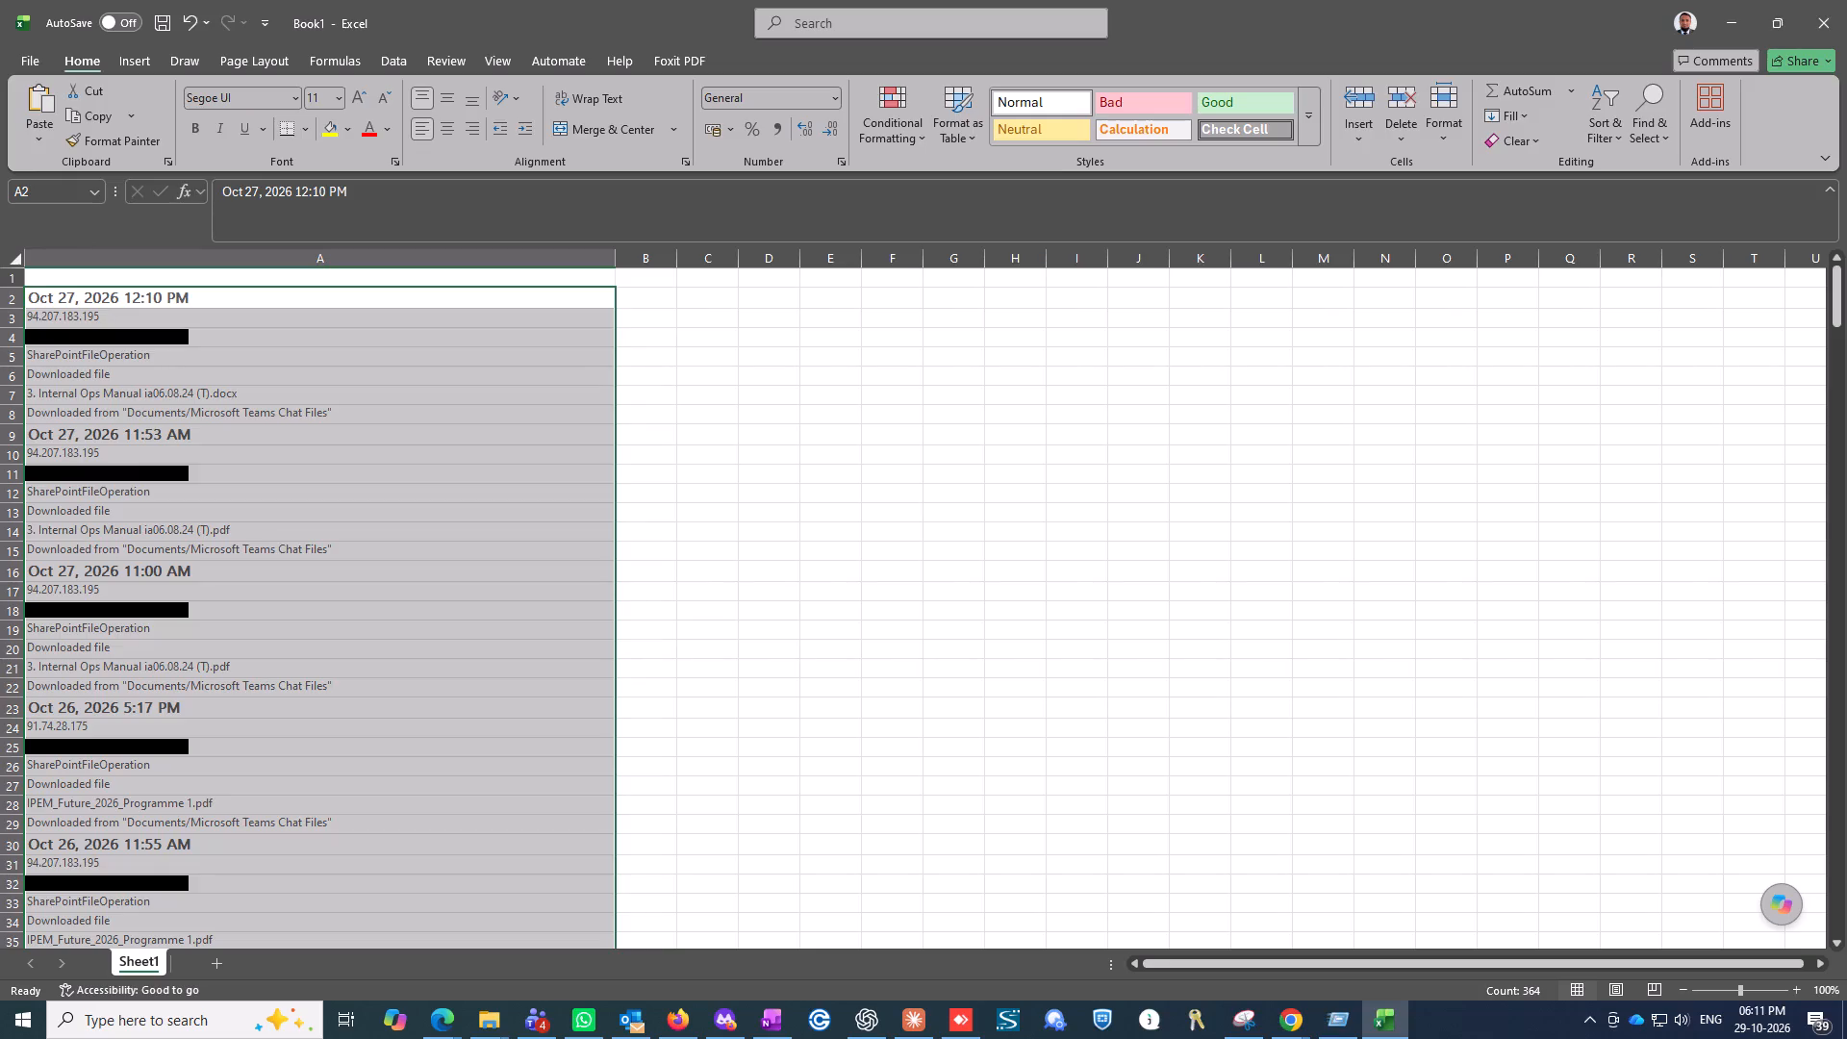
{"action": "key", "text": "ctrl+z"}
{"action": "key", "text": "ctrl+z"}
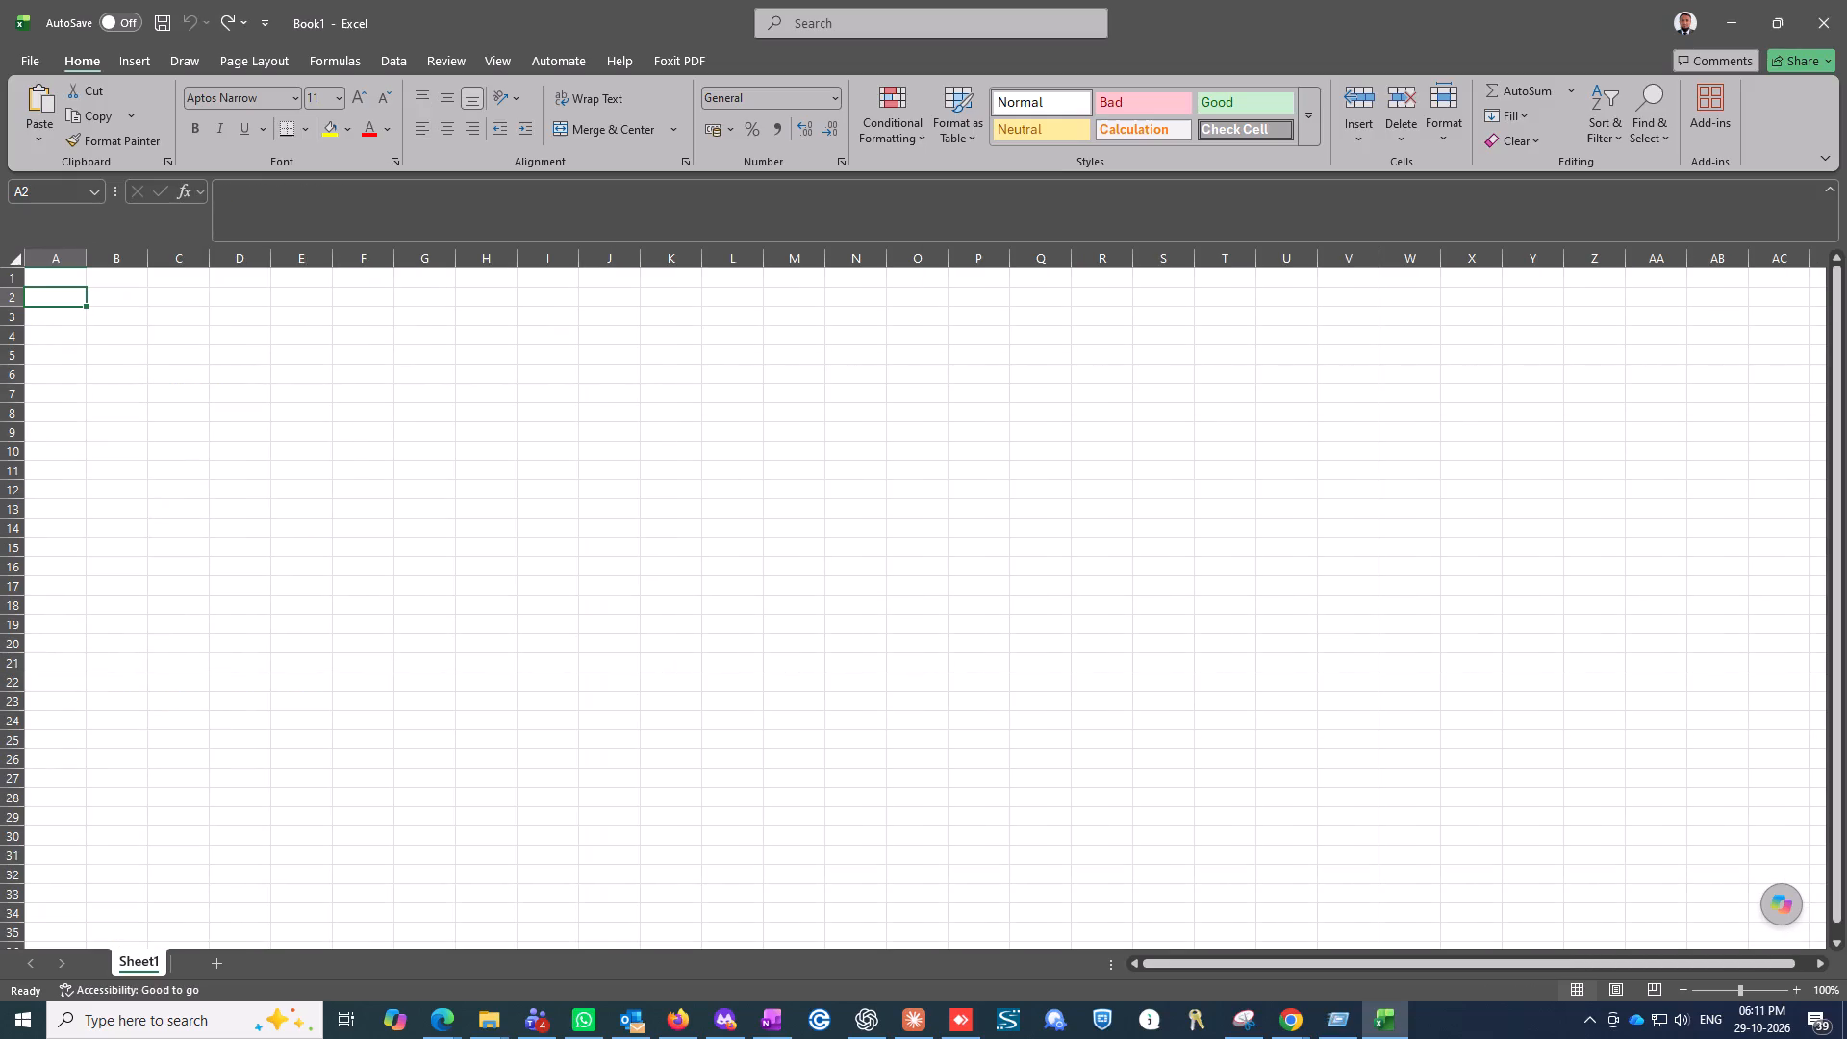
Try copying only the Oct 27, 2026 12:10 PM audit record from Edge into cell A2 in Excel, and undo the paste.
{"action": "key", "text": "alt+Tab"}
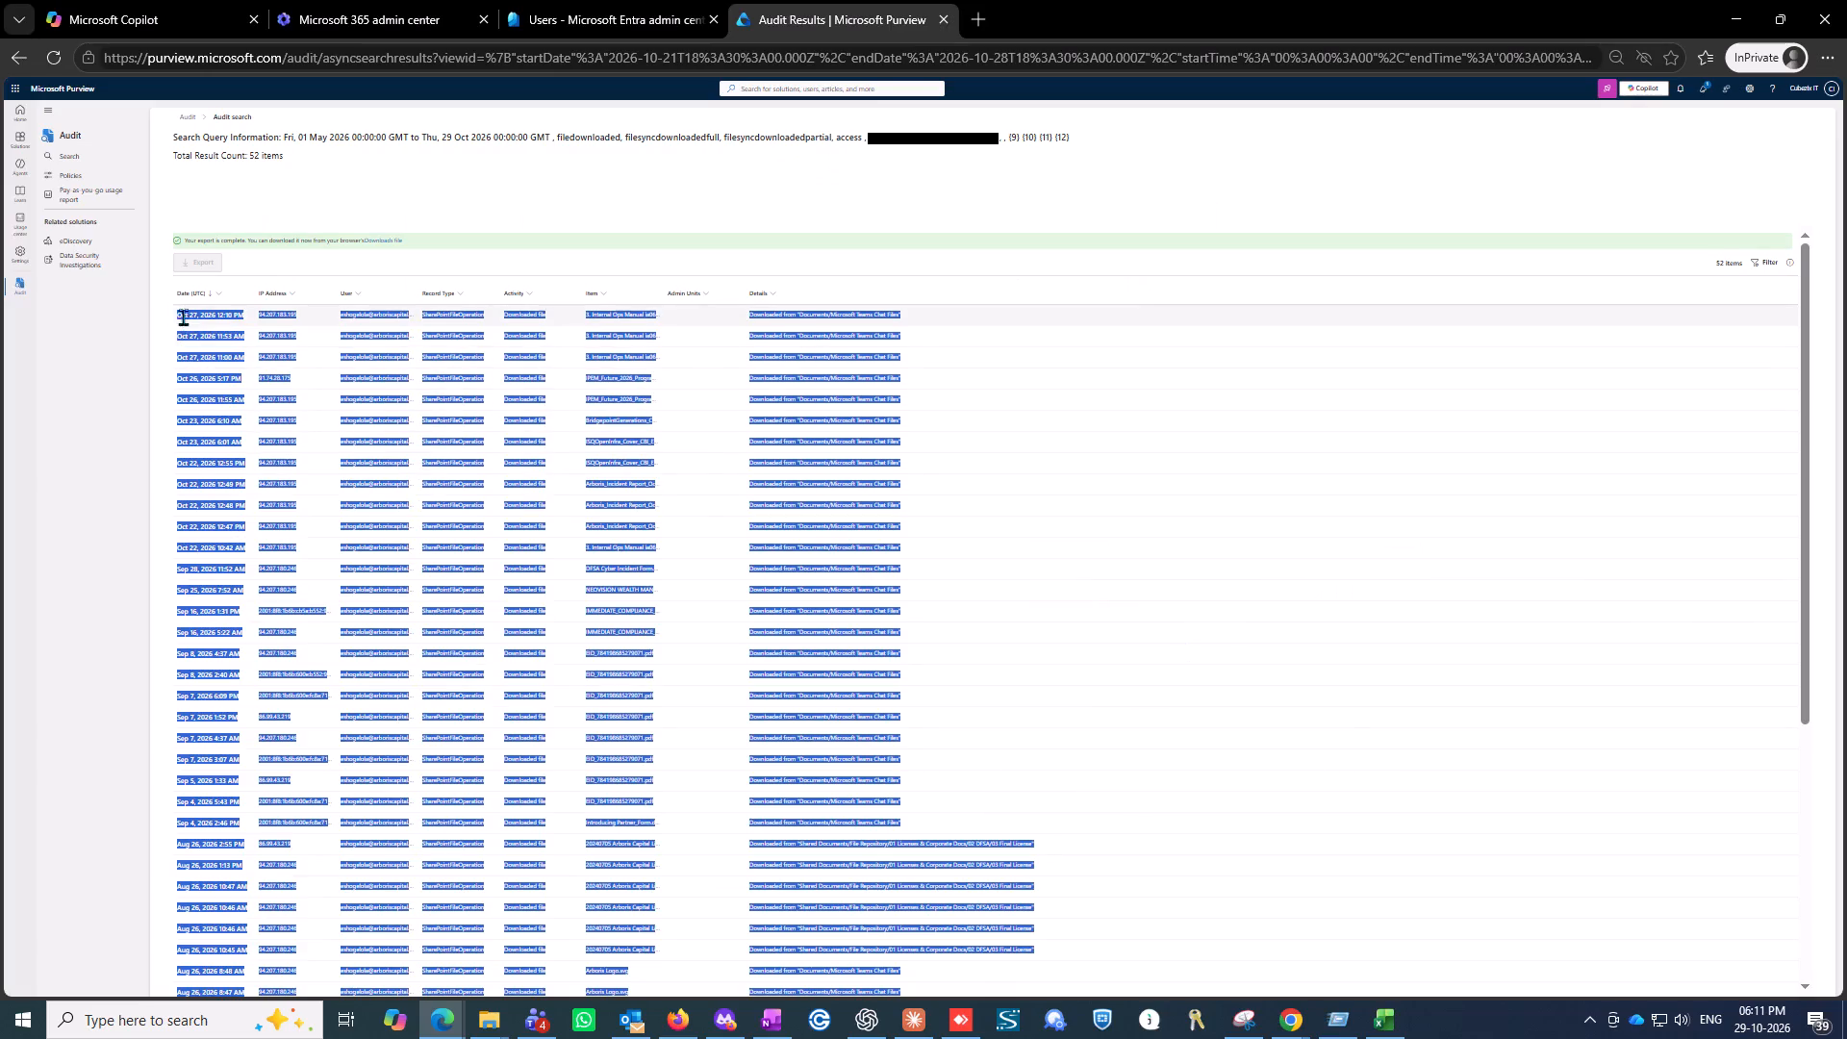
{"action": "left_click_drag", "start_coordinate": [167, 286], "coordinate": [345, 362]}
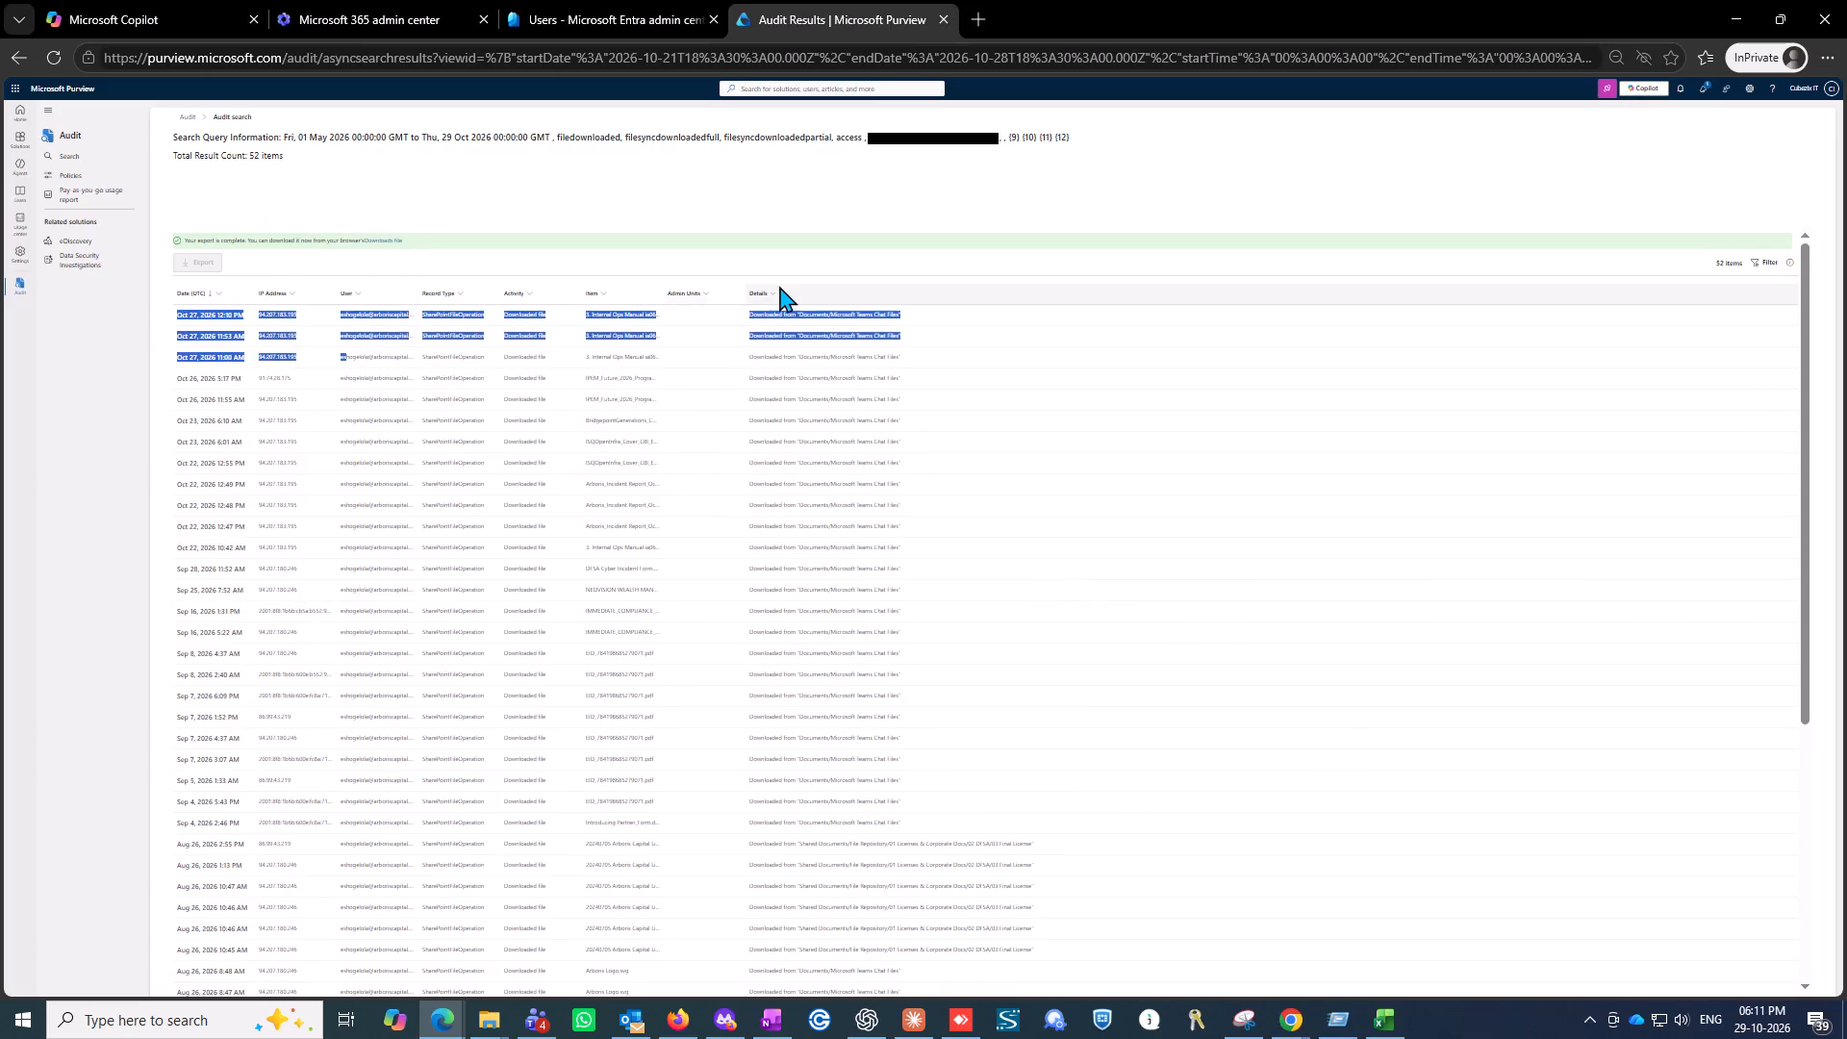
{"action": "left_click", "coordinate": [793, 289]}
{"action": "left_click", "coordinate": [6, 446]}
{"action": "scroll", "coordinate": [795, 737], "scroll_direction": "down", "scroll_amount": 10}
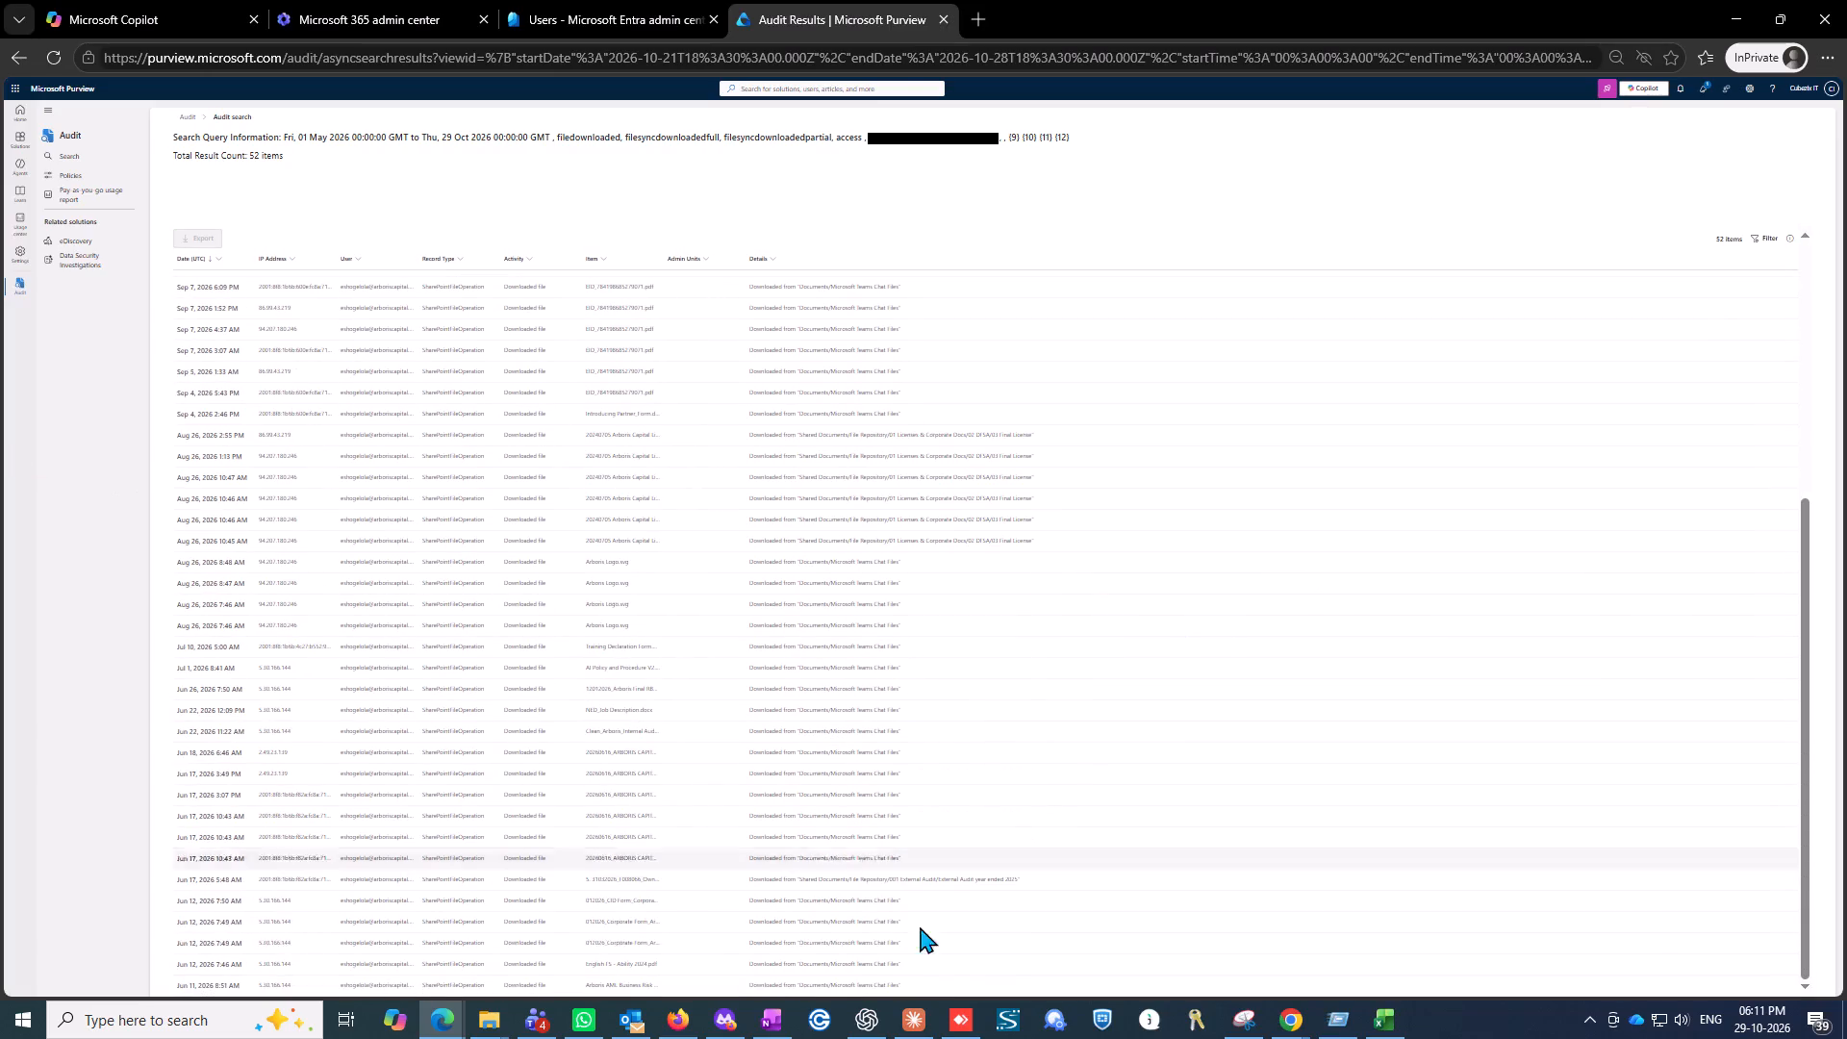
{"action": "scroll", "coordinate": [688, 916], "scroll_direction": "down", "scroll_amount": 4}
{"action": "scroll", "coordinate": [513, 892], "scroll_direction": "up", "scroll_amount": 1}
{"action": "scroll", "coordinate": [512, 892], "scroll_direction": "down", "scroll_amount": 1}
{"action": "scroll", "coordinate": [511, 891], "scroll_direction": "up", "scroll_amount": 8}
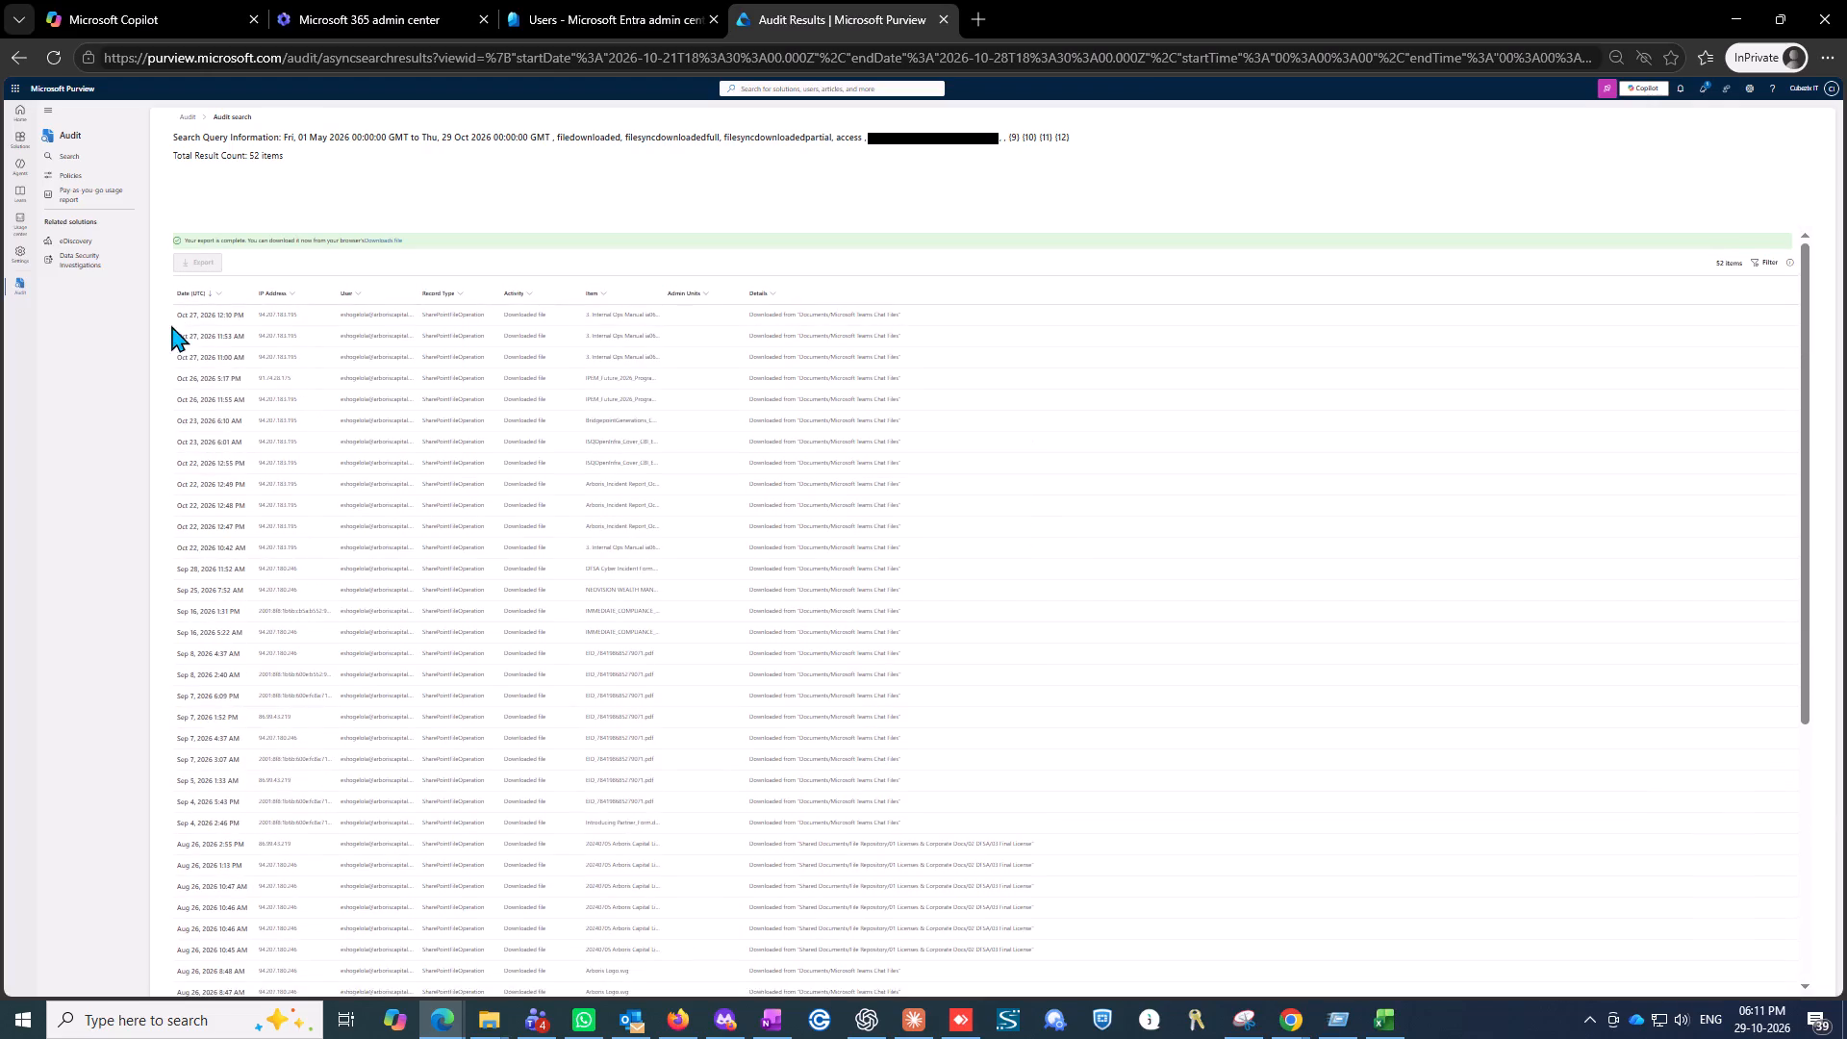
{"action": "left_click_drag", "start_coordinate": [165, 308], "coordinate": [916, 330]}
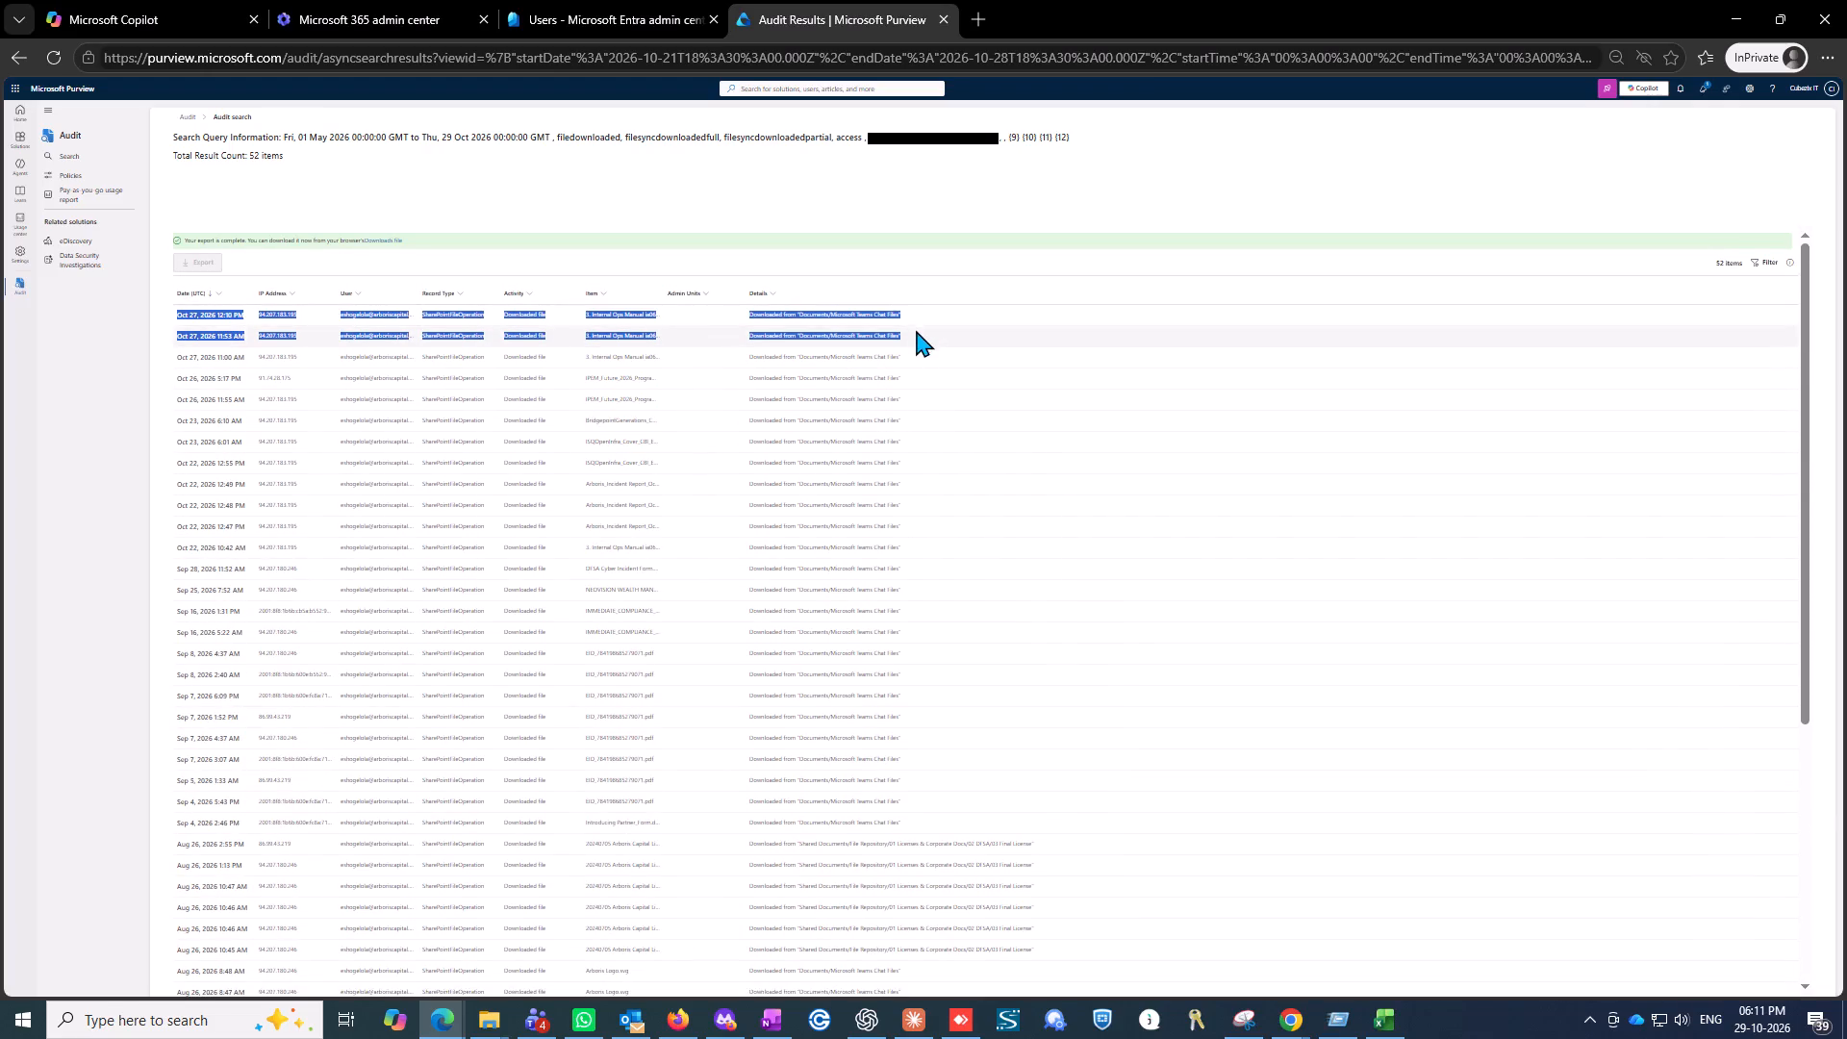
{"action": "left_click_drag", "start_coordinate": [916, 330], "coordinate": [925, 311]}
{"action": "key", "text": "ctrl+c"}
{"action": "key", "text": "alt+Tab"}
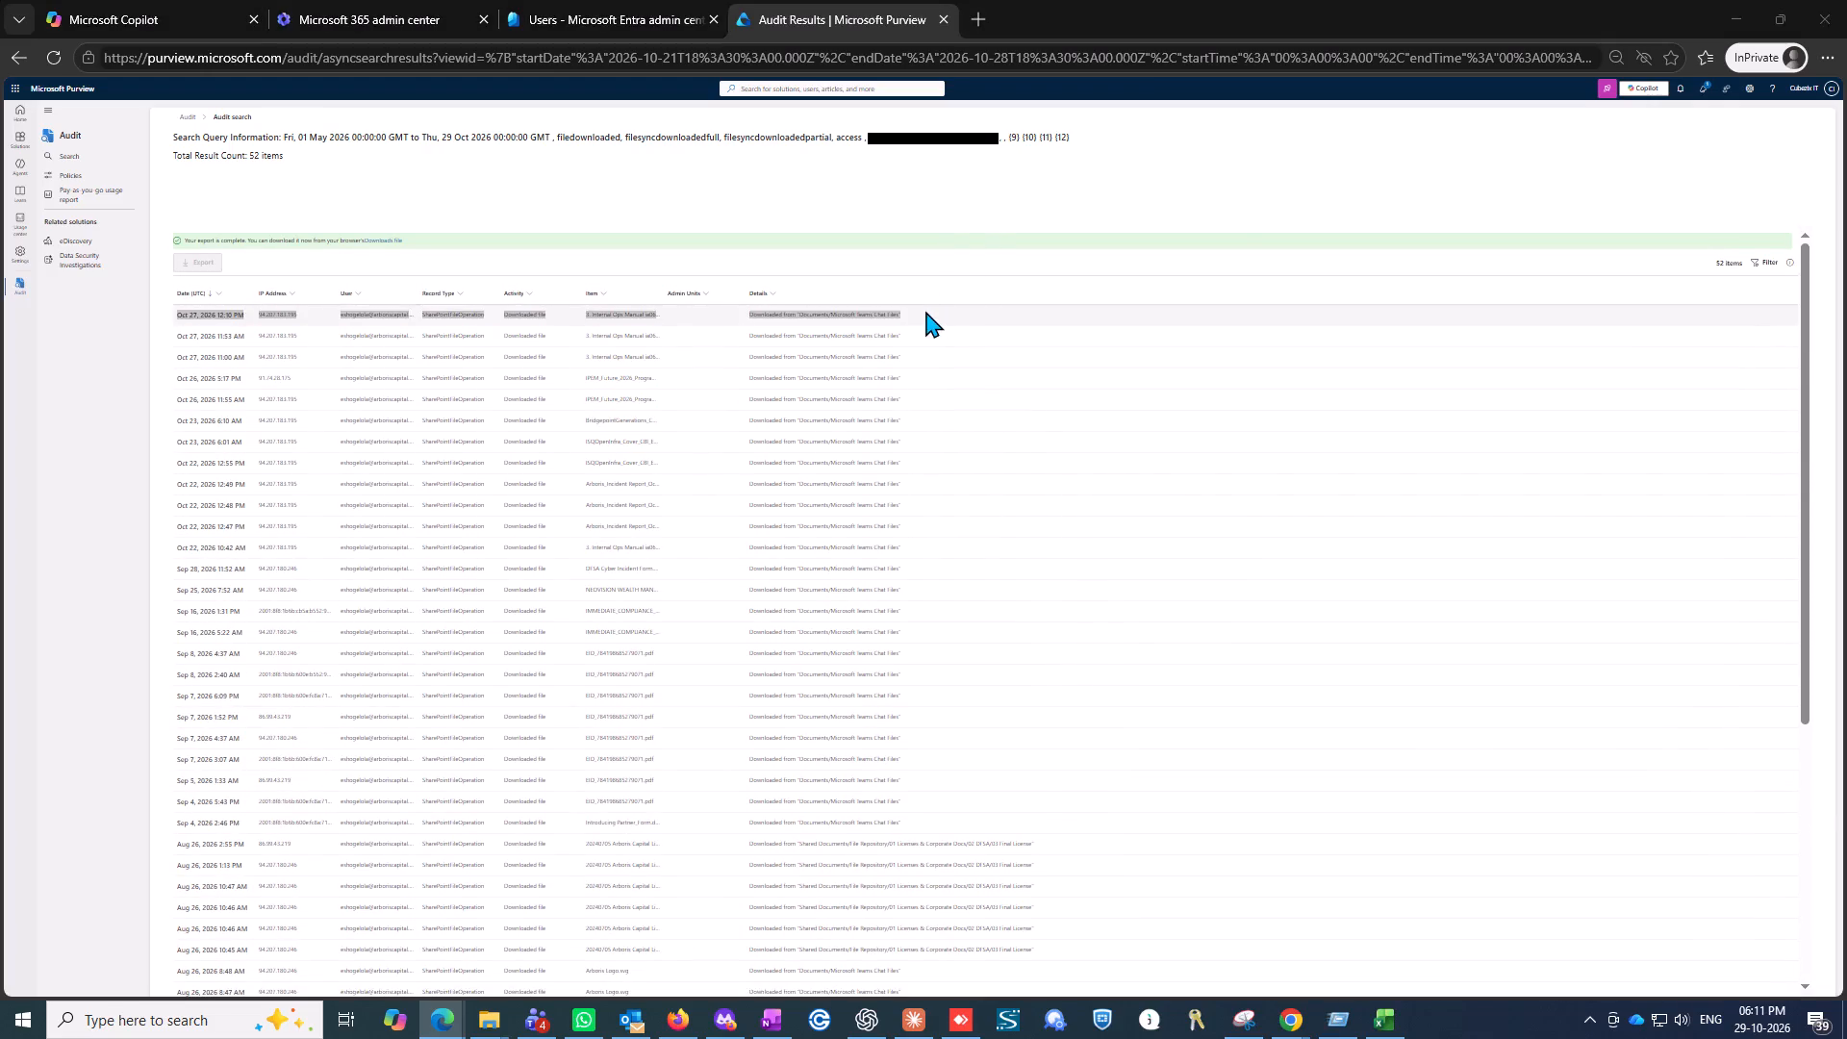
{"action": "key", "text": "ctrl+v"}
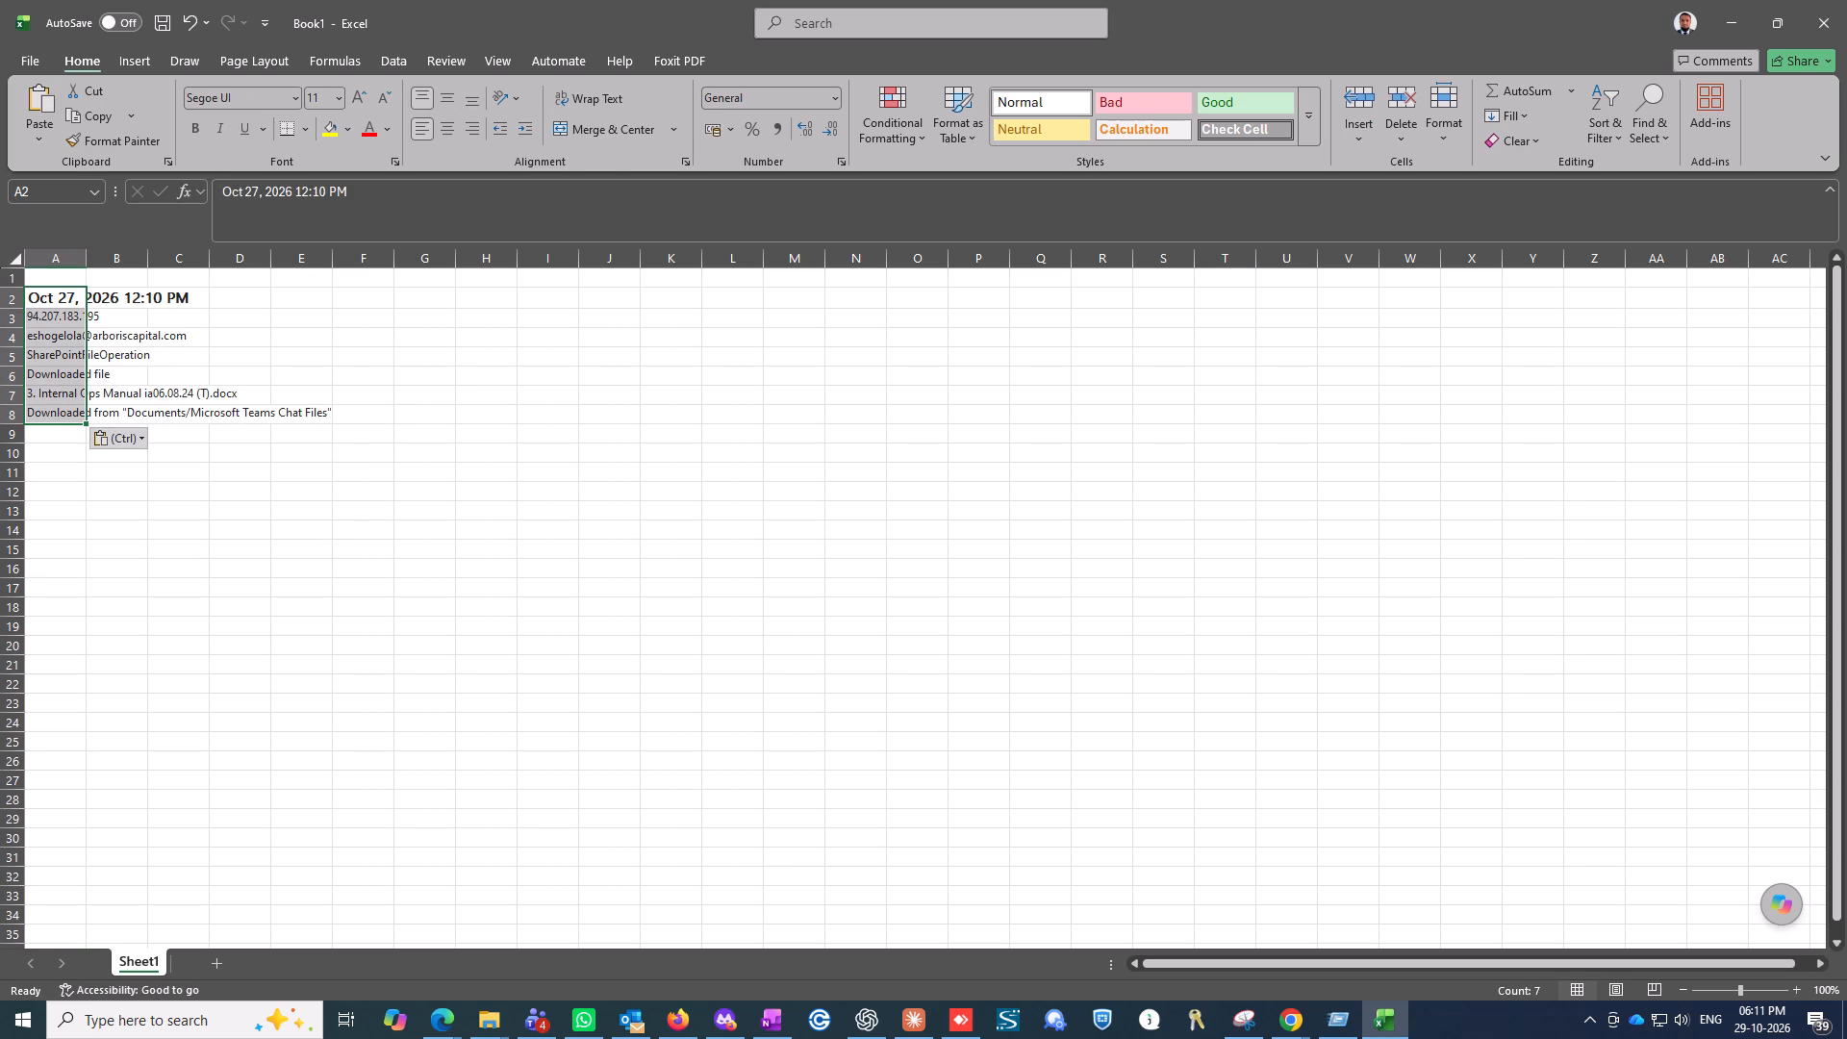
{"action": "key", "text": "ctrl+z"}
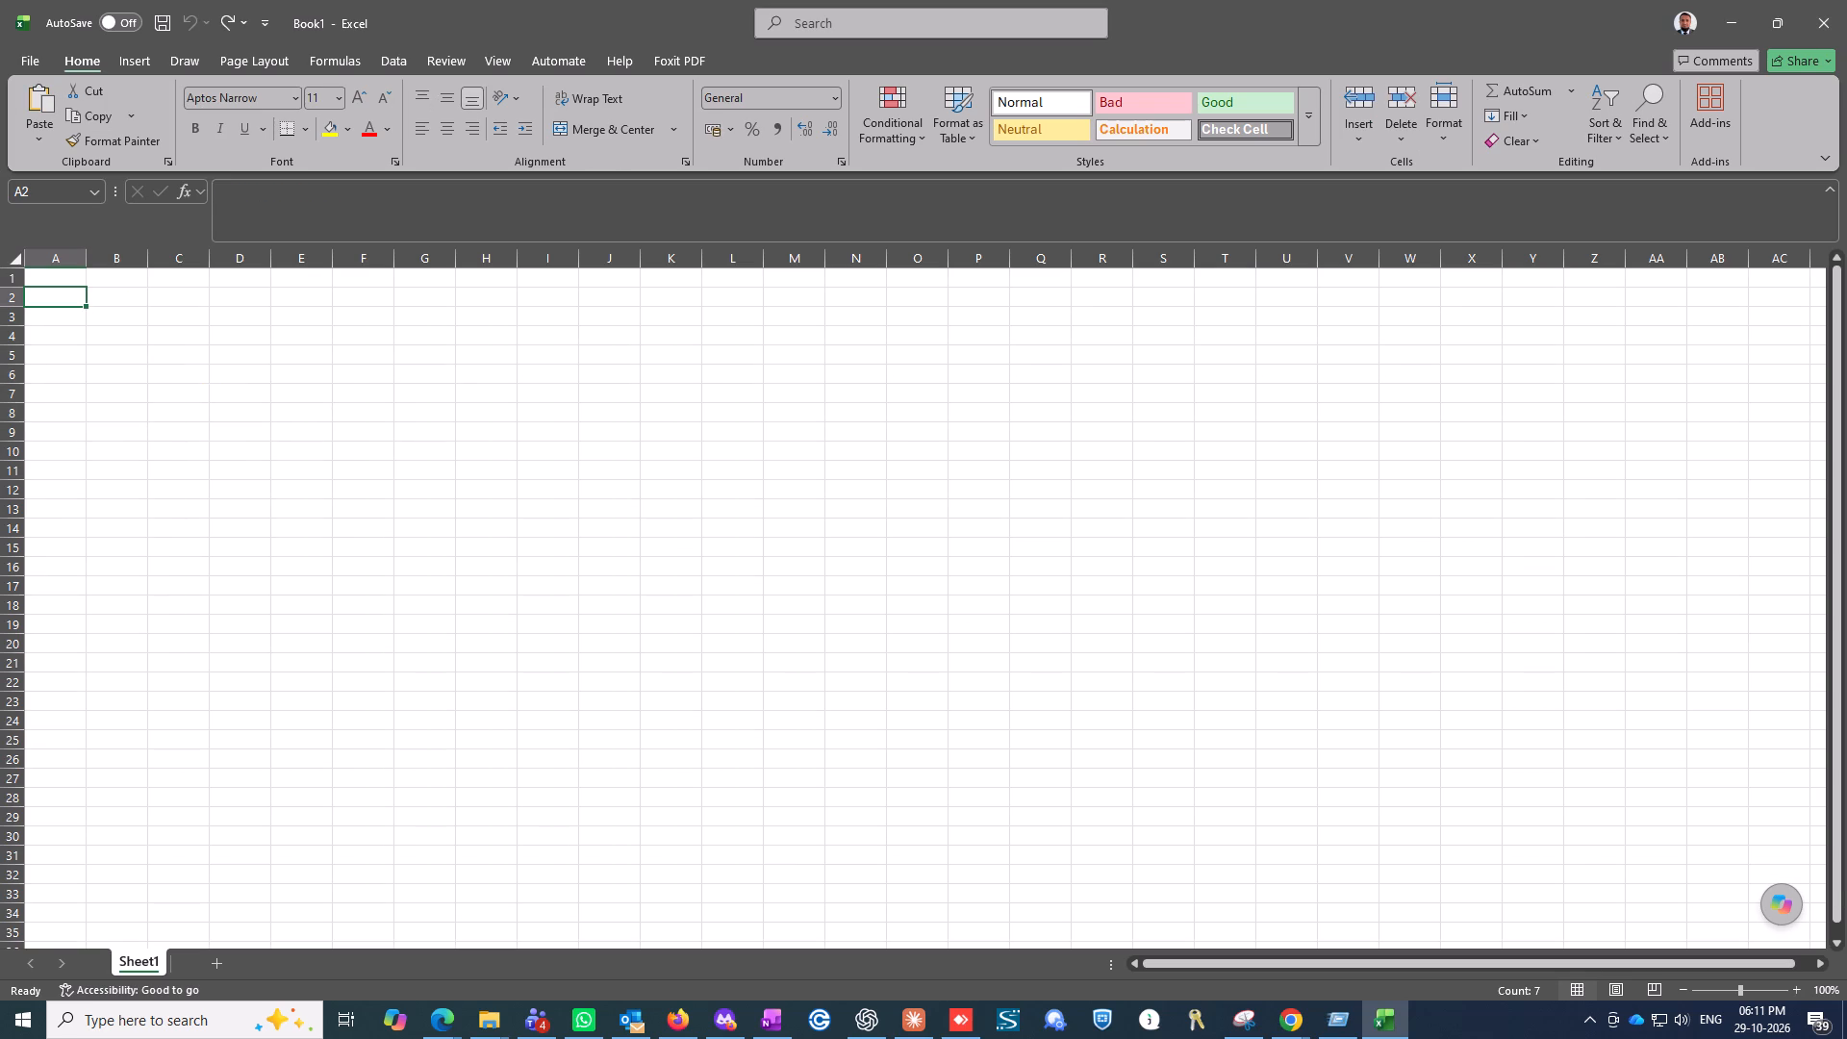
{"action": "key", "text": "alt+Tab"}
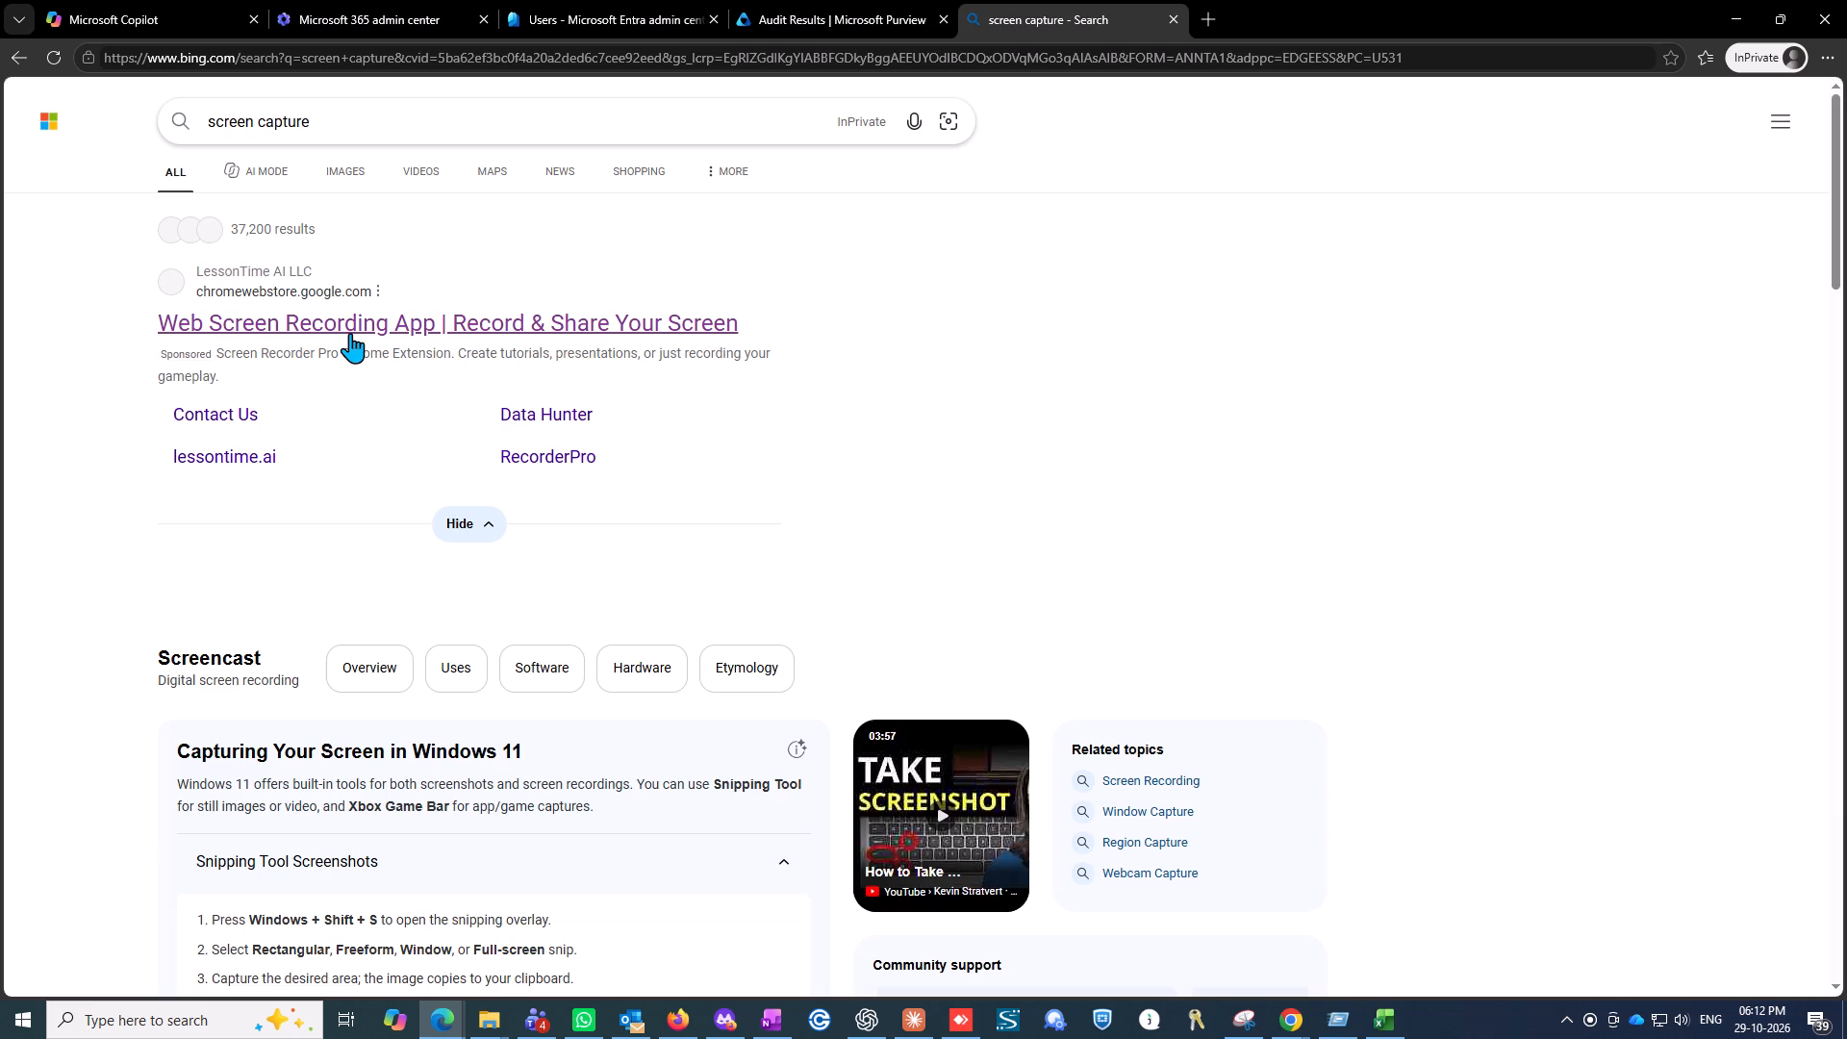
View the sponsored Web Screen Recording App result in the Chrome Web Store and return to the search results.
{"action": "left_click", "coordinate": [338, 330]}
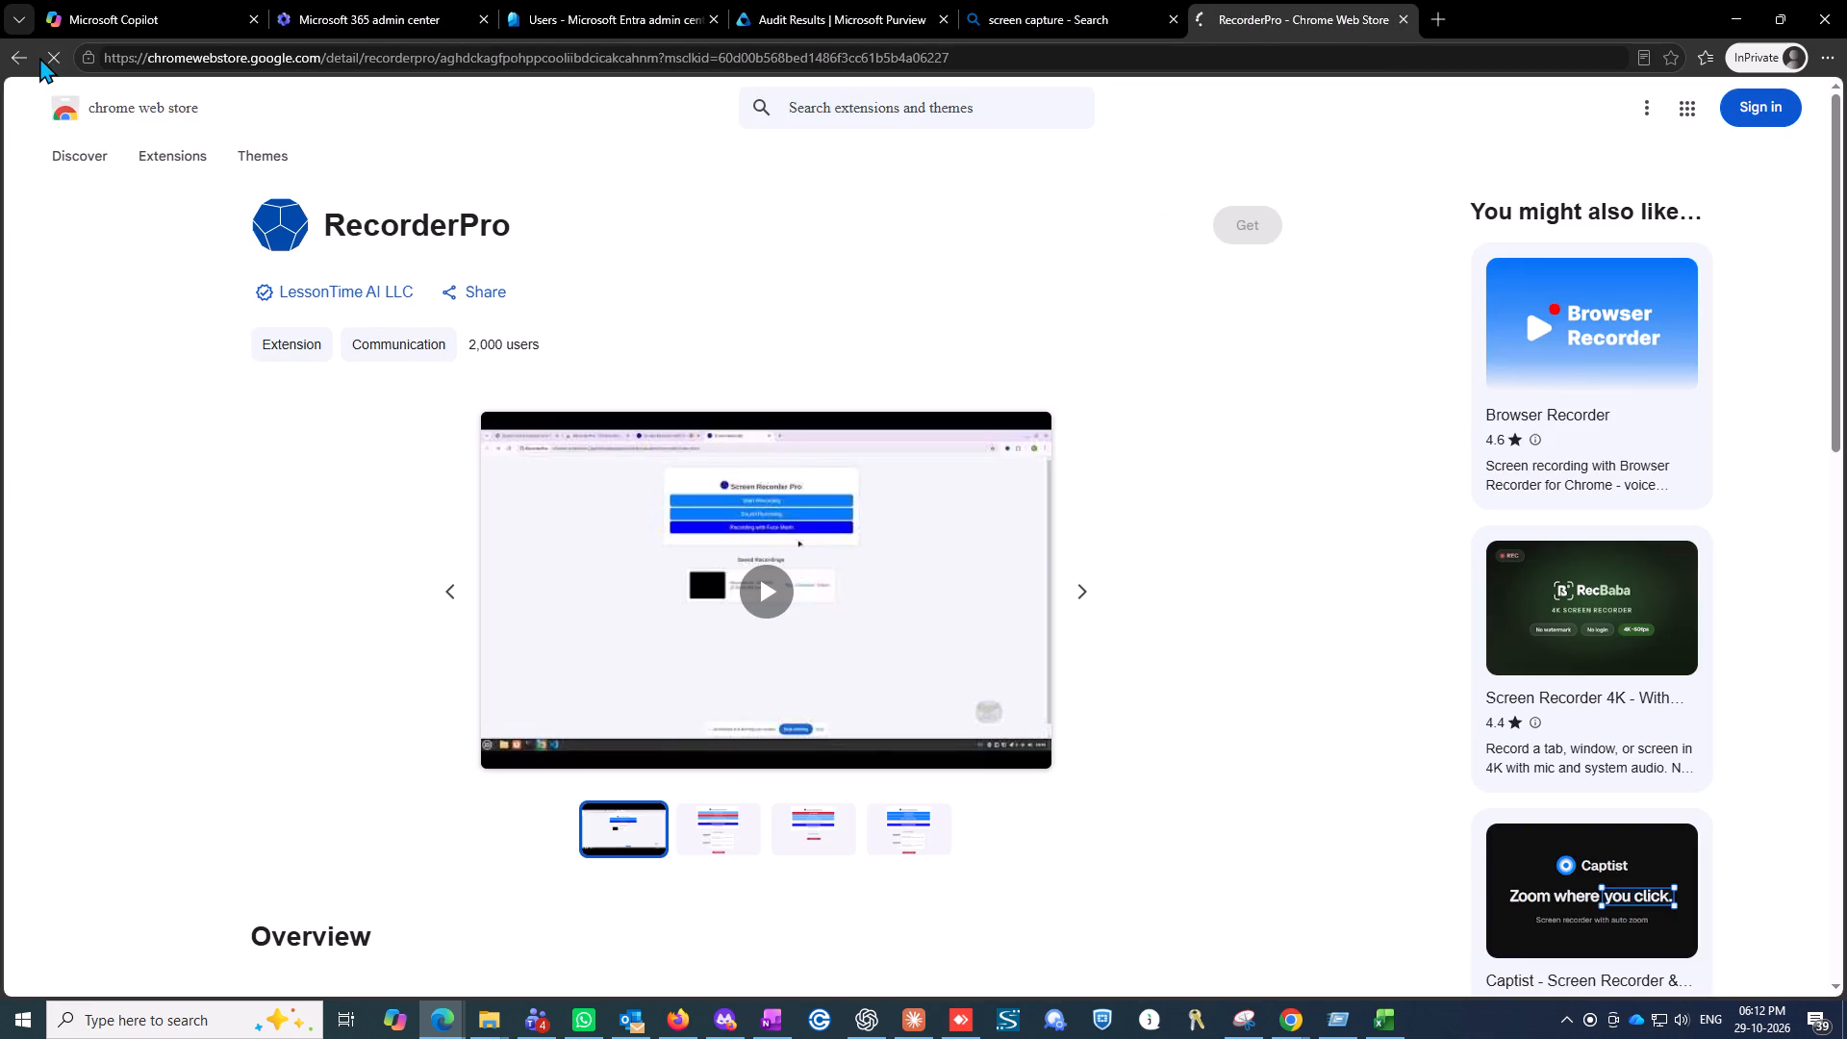
{"action": "left_click", "coordinate": [13, 54]}
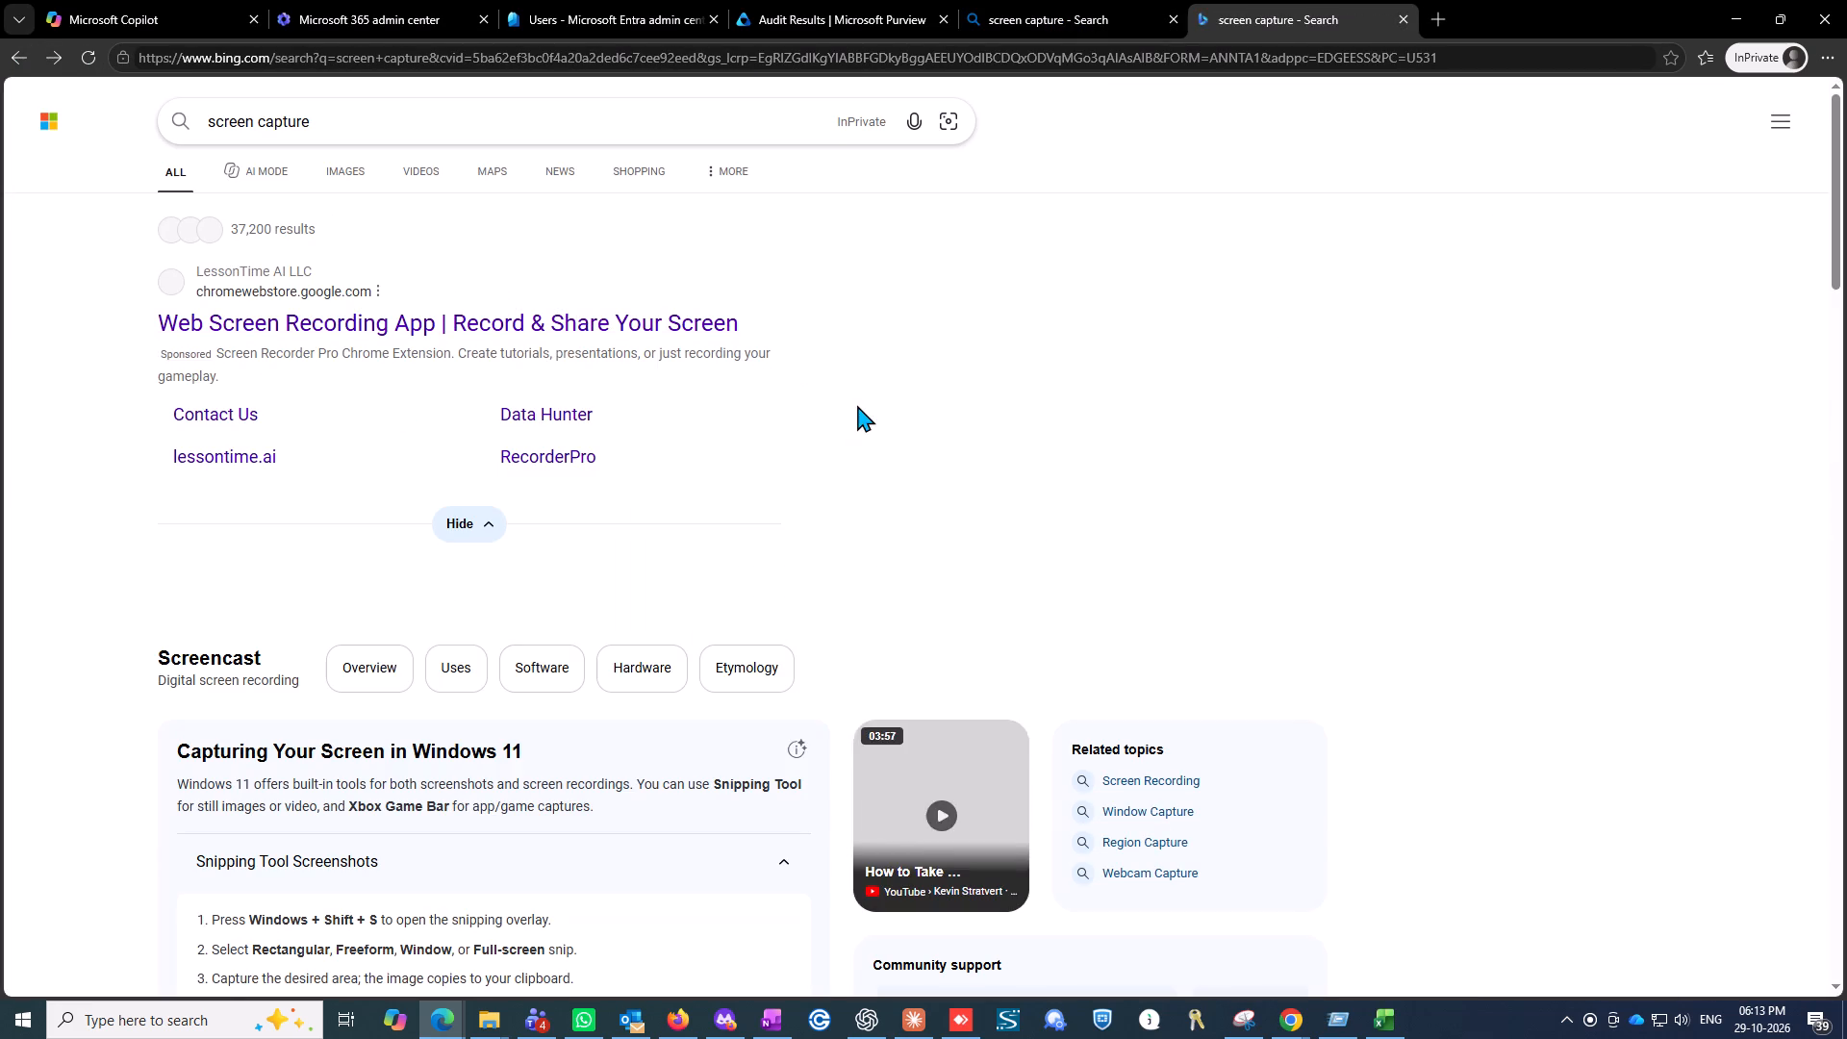
{"action": "scroll", "coordinate": [776, 422], "scroll_direction": "down", "scroll_amount": 1}
{"action": "scroll", "coordinate": [618, 392], "scroll_direction": "up", "scroll_amount": 3}
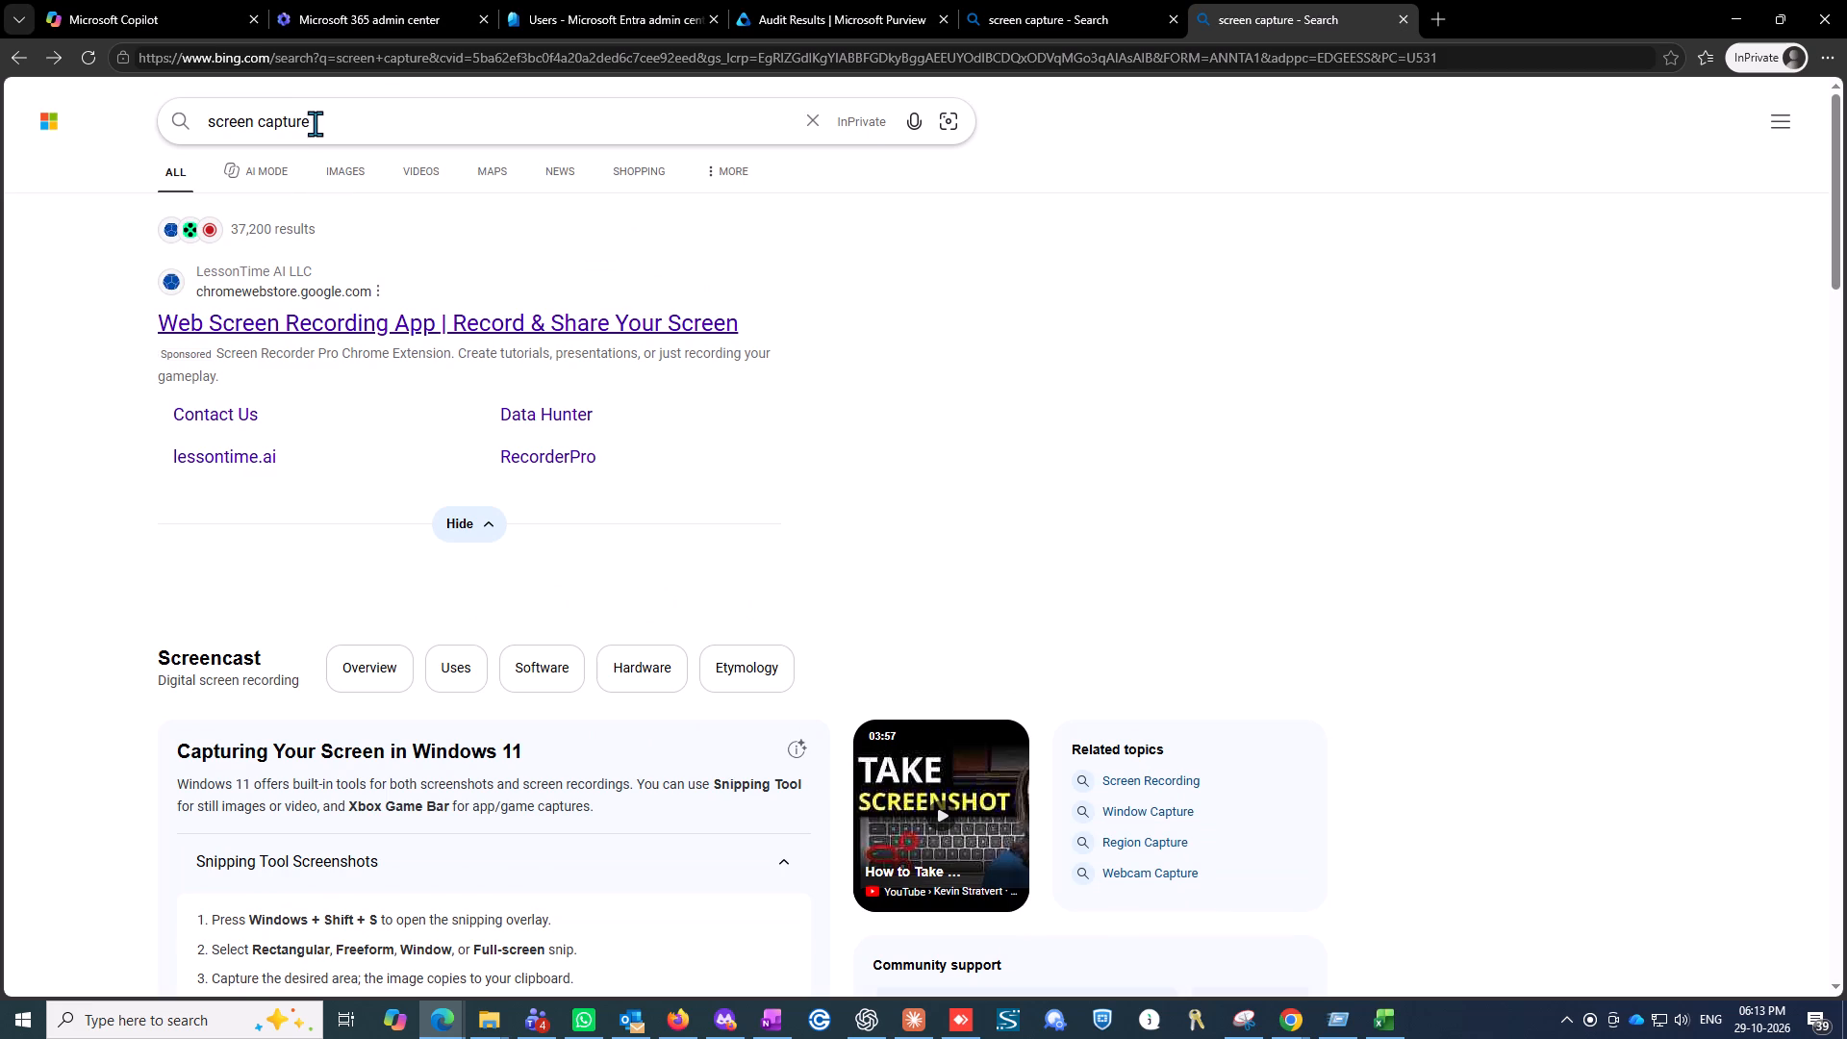
Change the web search to the suggested query "screen capture tool".
{"action": "left_click", "coordinate": [316, 120]}
{"action": "key", "text": "BackSpace"}
{"action": "key", "text": "BackSpace"}
{"action": "key", "text": "BackSpace"}
{"action": "key", "text": "BackSpace"}
{"action": "key", "text": "BackSpace"}
{"action": "key", "text": "BackSpace"}
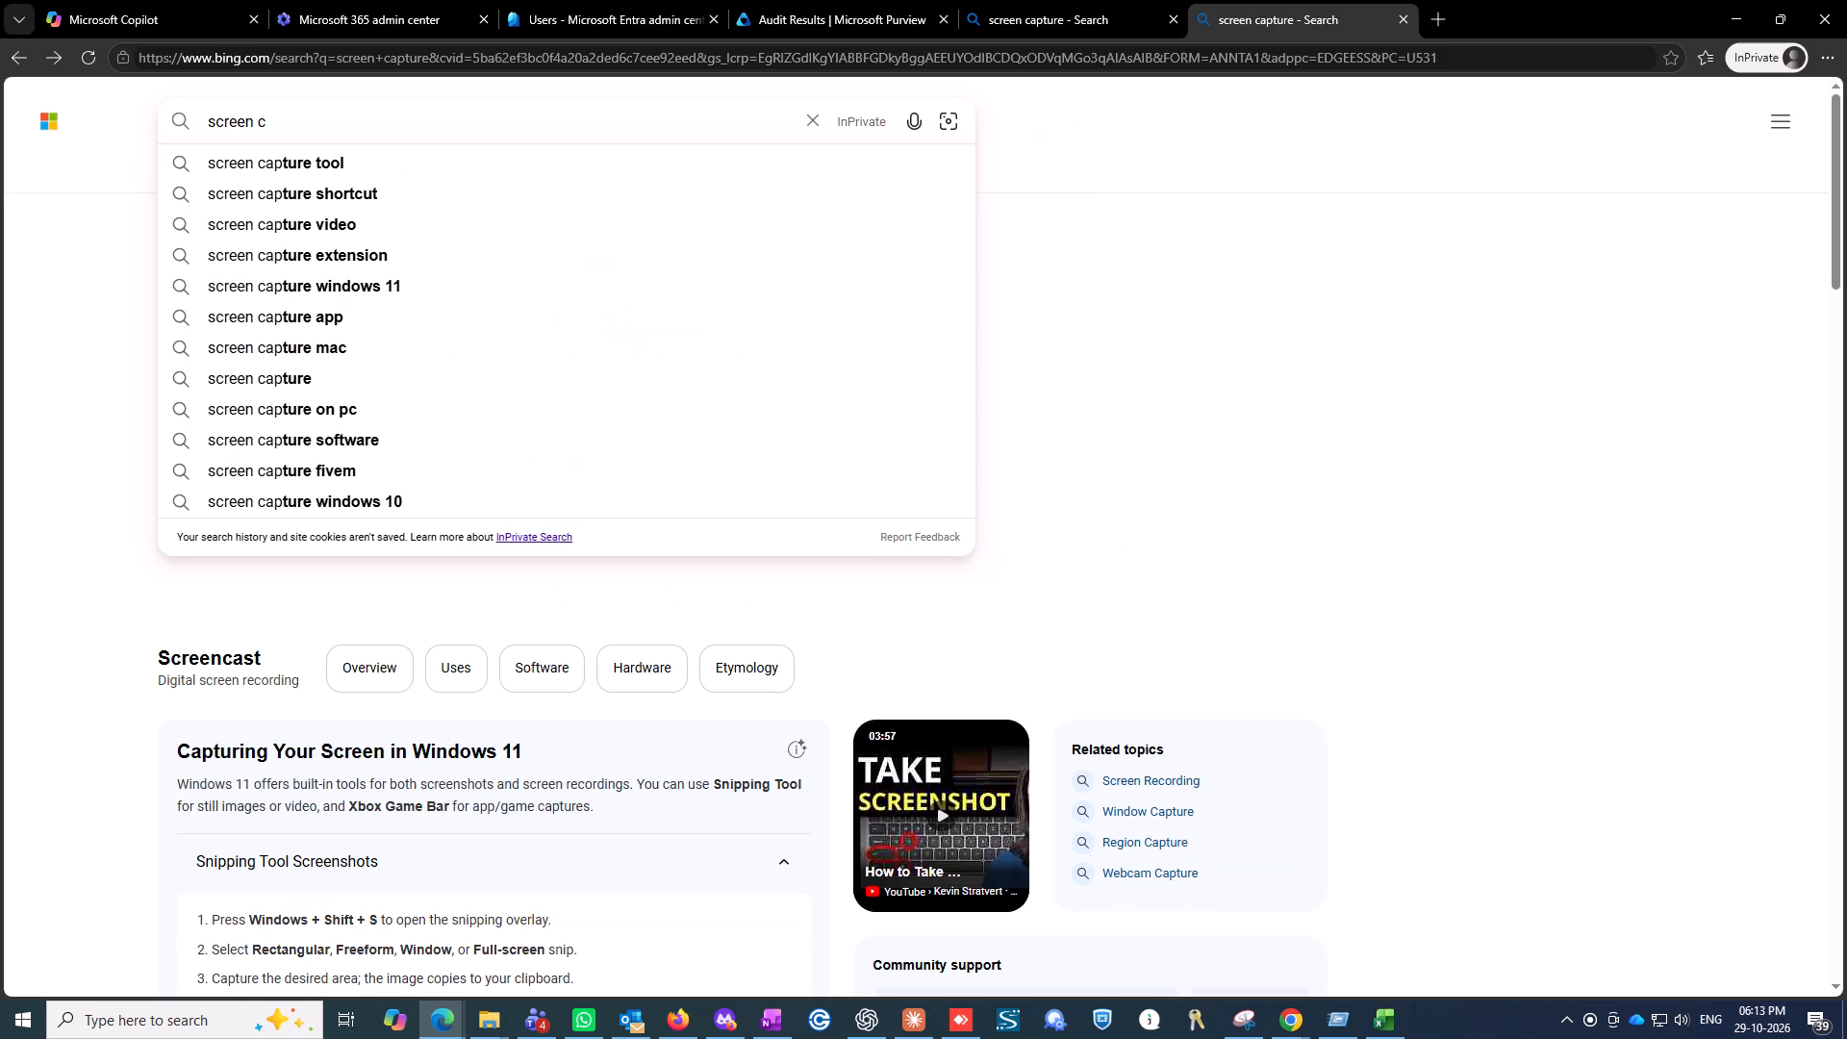
{"action": "key", "text": "Down"}
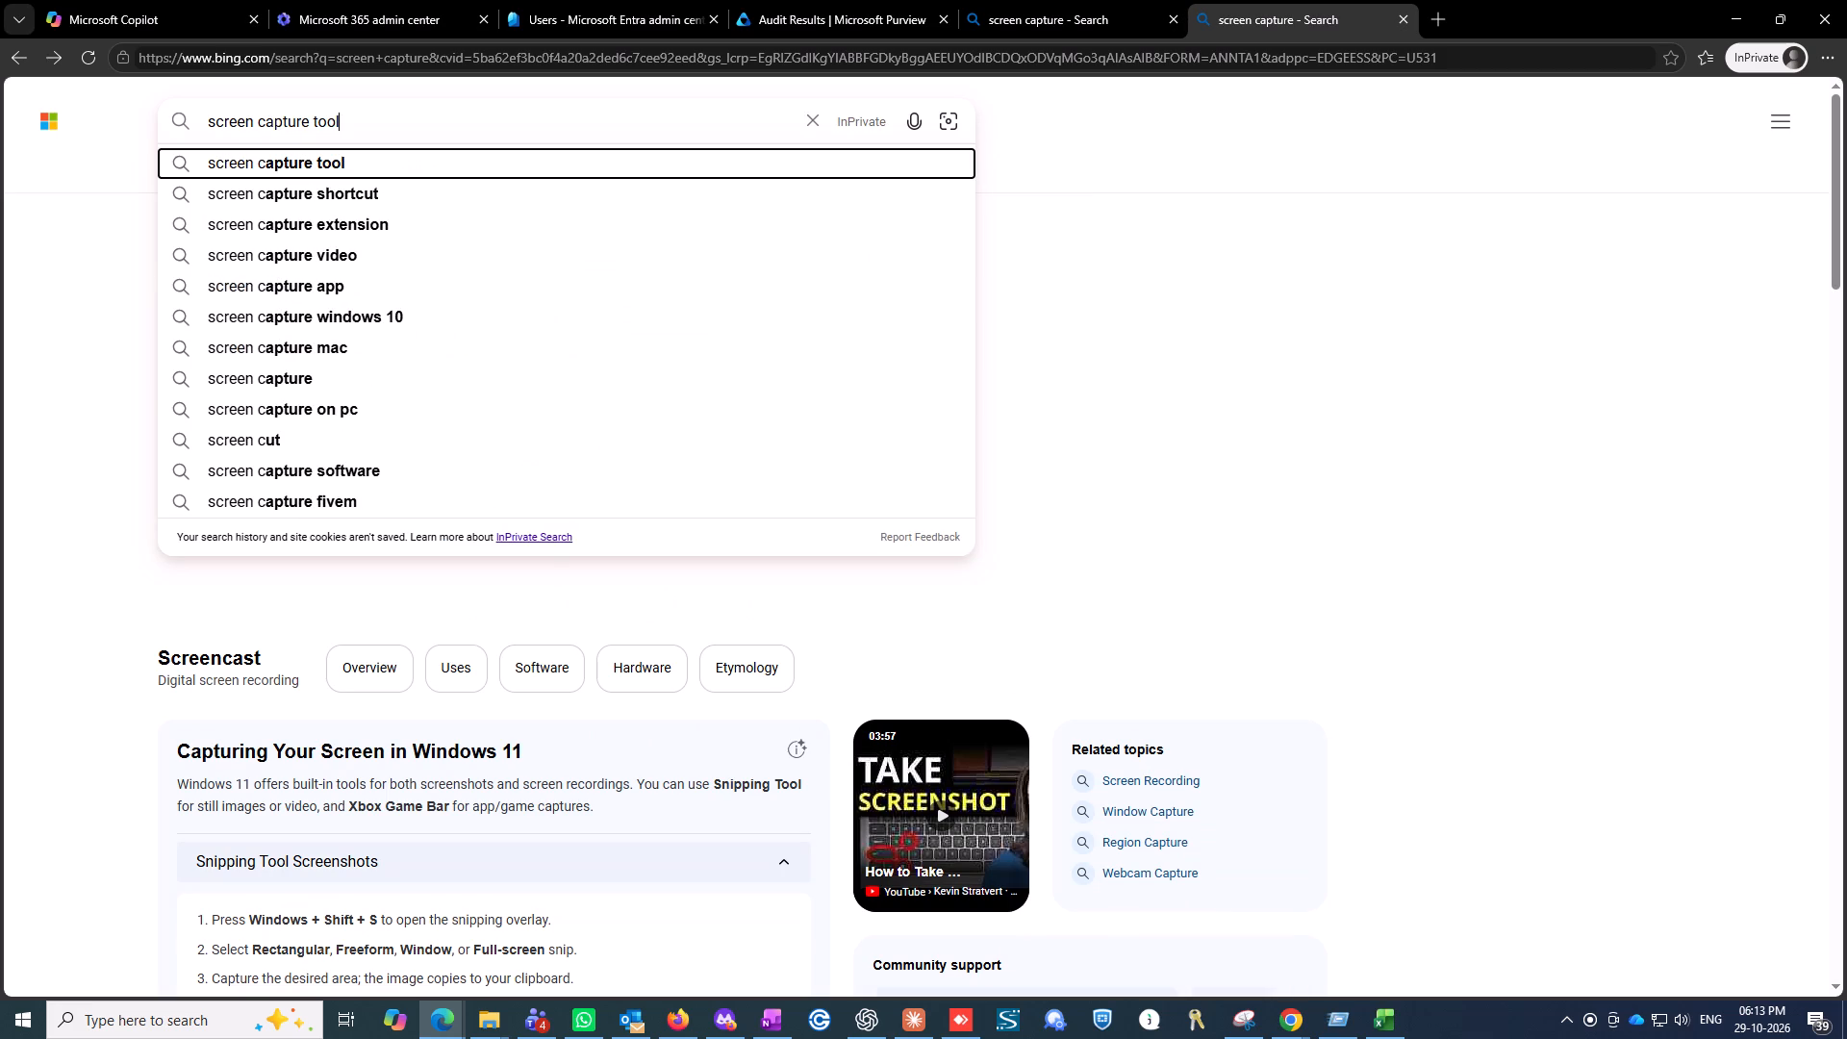
{"action": "key", "text": "Return"}
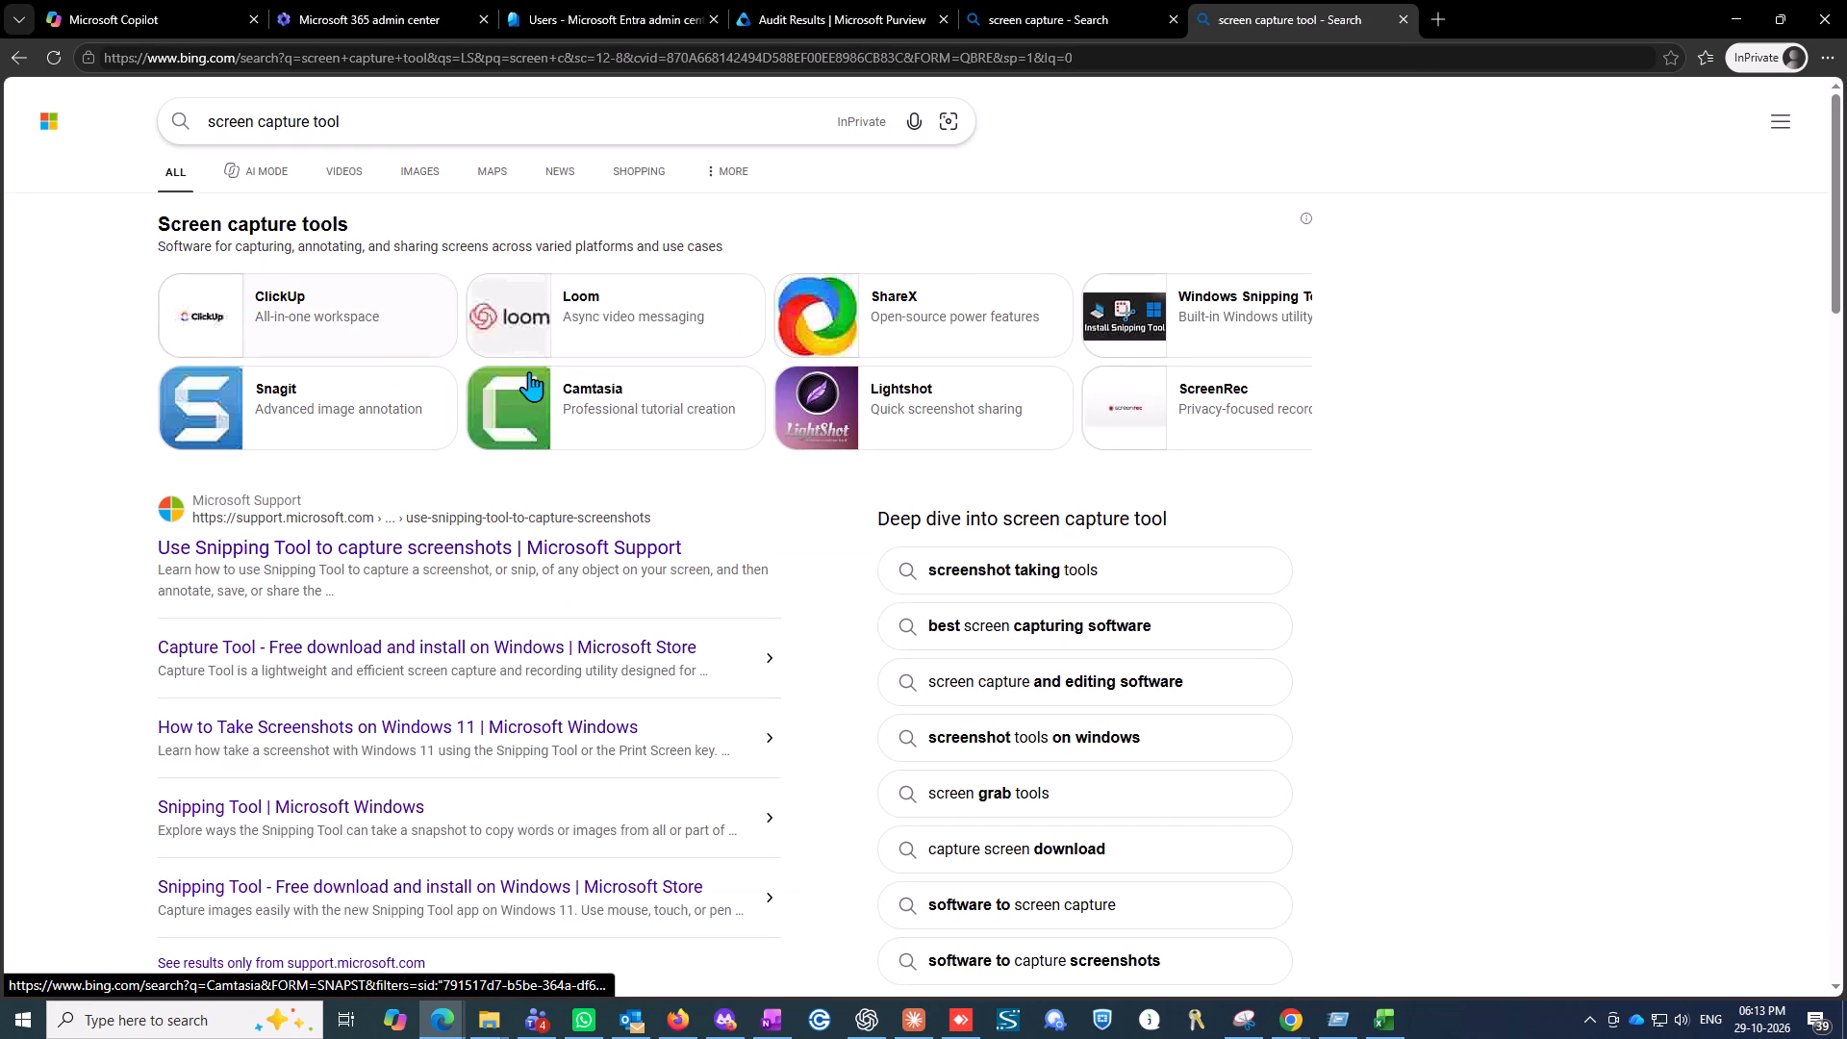
Change the web search to the suggested query "screenshort screen capture software".
{"action": "left_click_drag", "start_coordinate": [352, 117], "coordinate": [266, 113]}
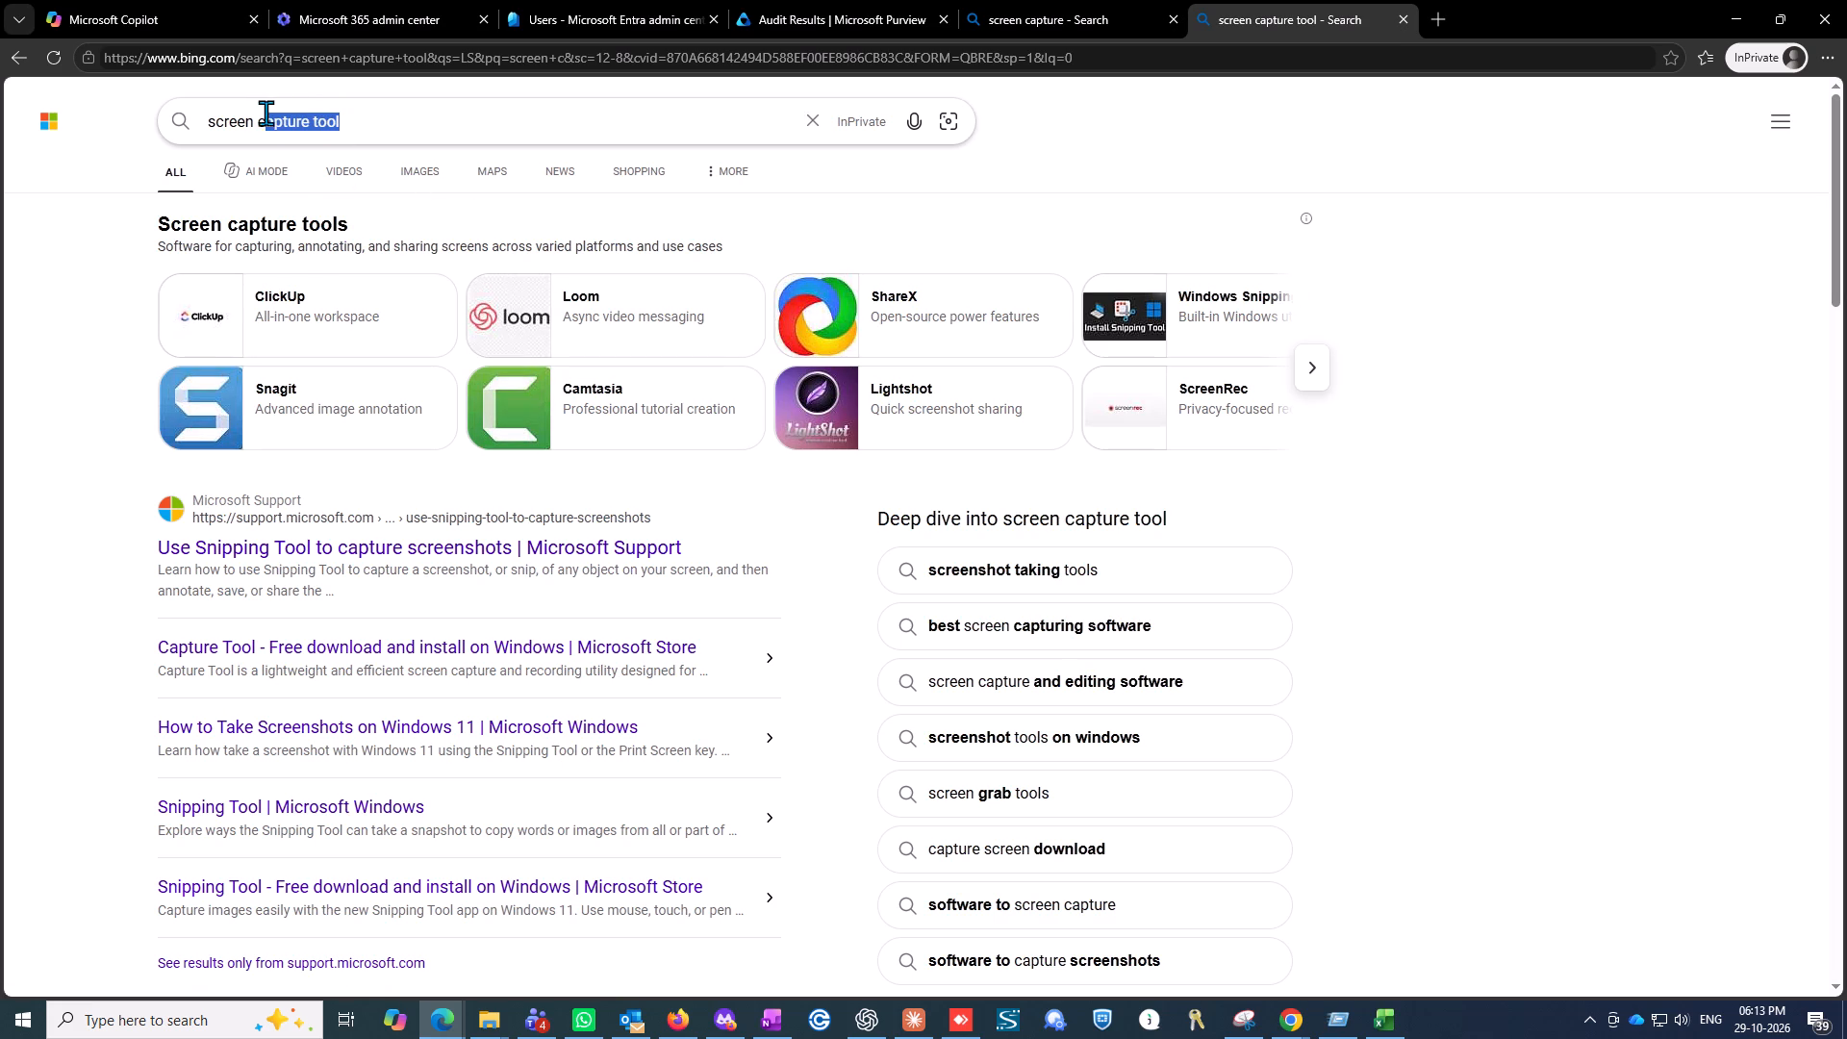
{"action": "left_click_drag", "start_coordinate": [266, 113], "coordinate": [255, 117]}
{"action": "key", "text": "BackSpace"}
{"action": "type", "text": "short"}
{"action": "left_click", "coordinate": [352, 189]}
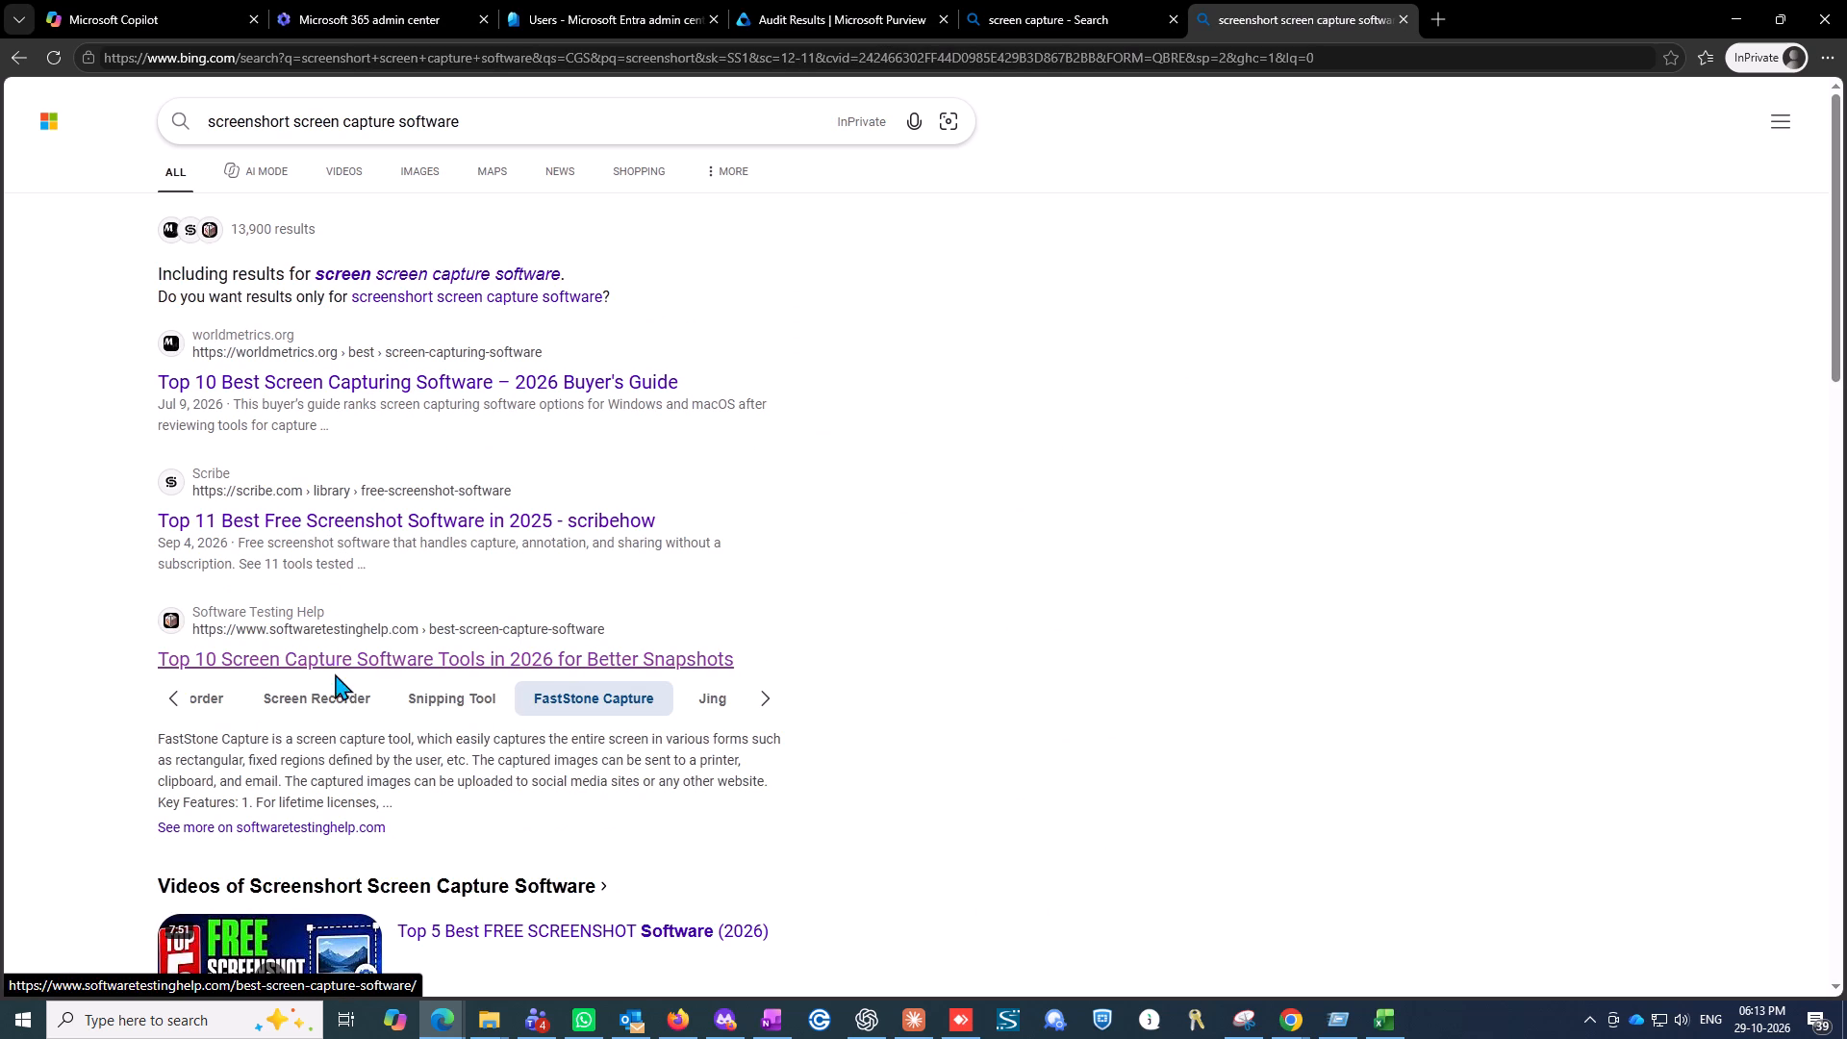
Look through the screen capture software results and close both web search tabs.
{"action": "scroll", "coordinate": [484, 596], "scroll_direction": "down", "scroll_amount": 10}
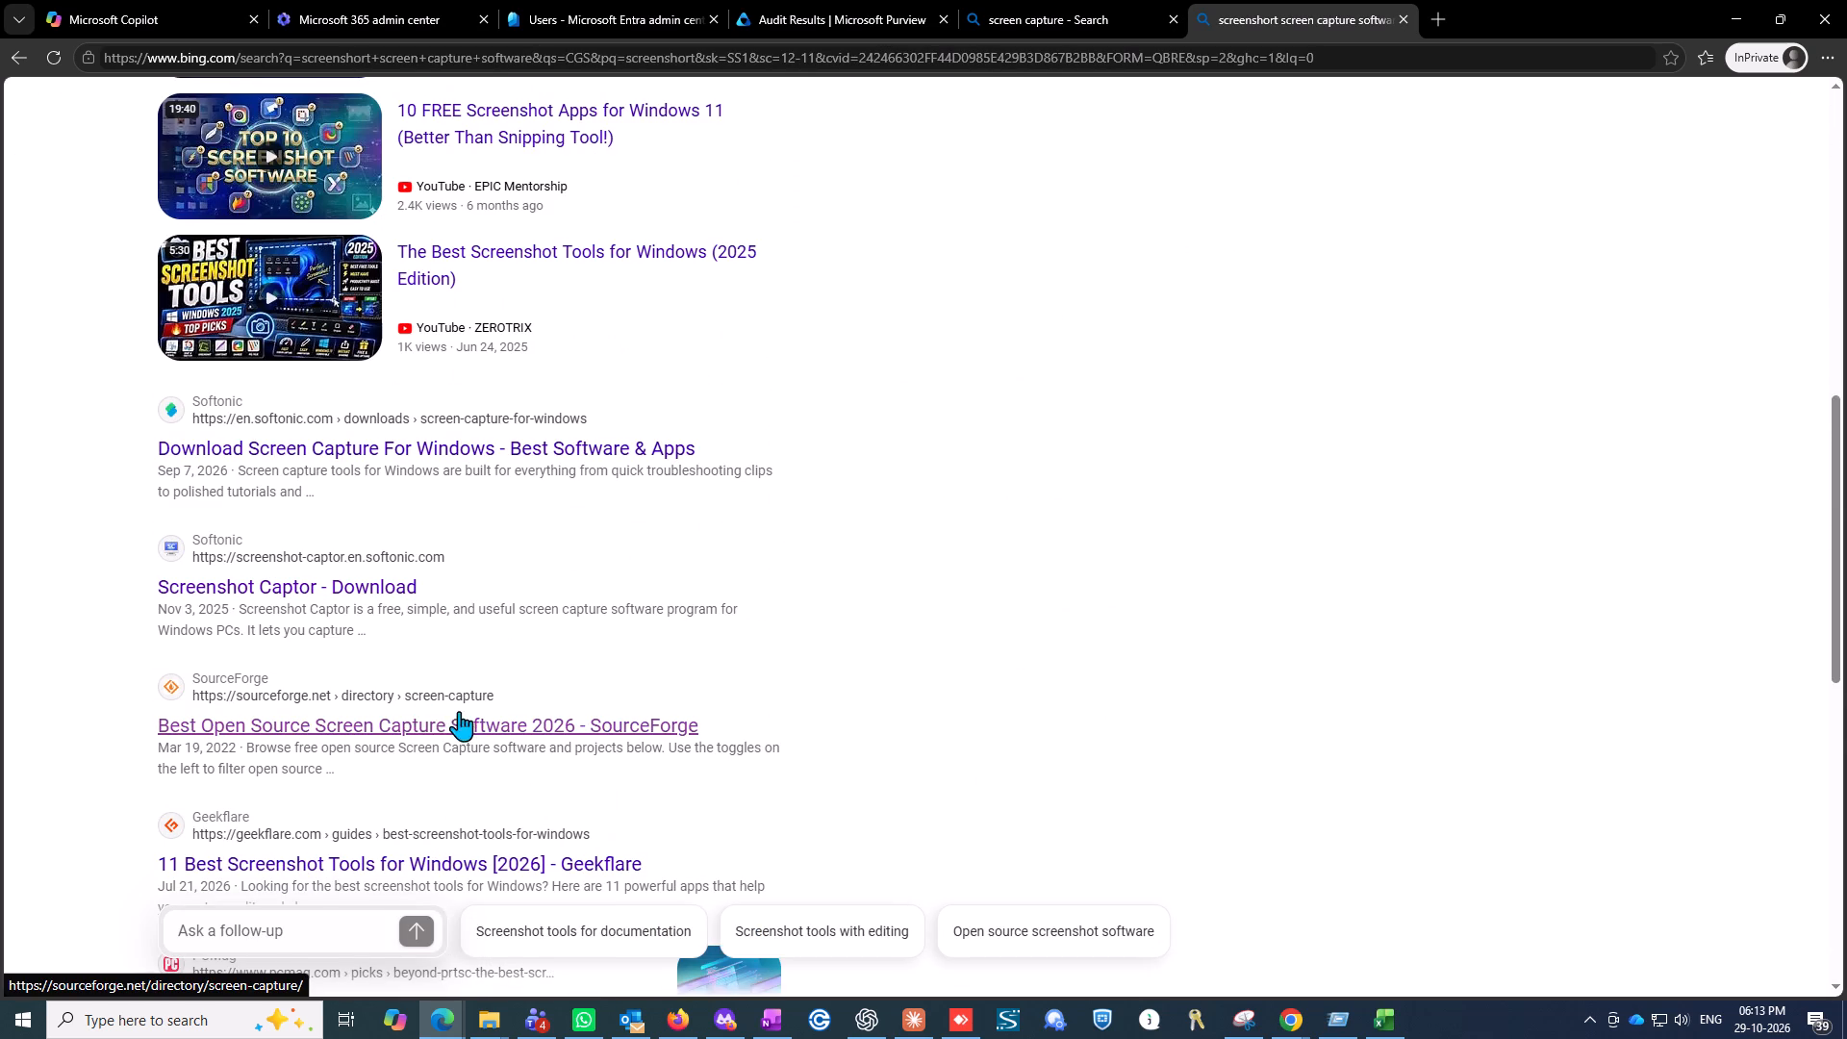
{"action": "scroll", "coordinate": [460, 712], "scroll_direction": "down", "scroll_amount": 3}
{"action": "scroll", "coordinate": [461, 714], "scroll_direction": "up", "scroll_amount": 9}
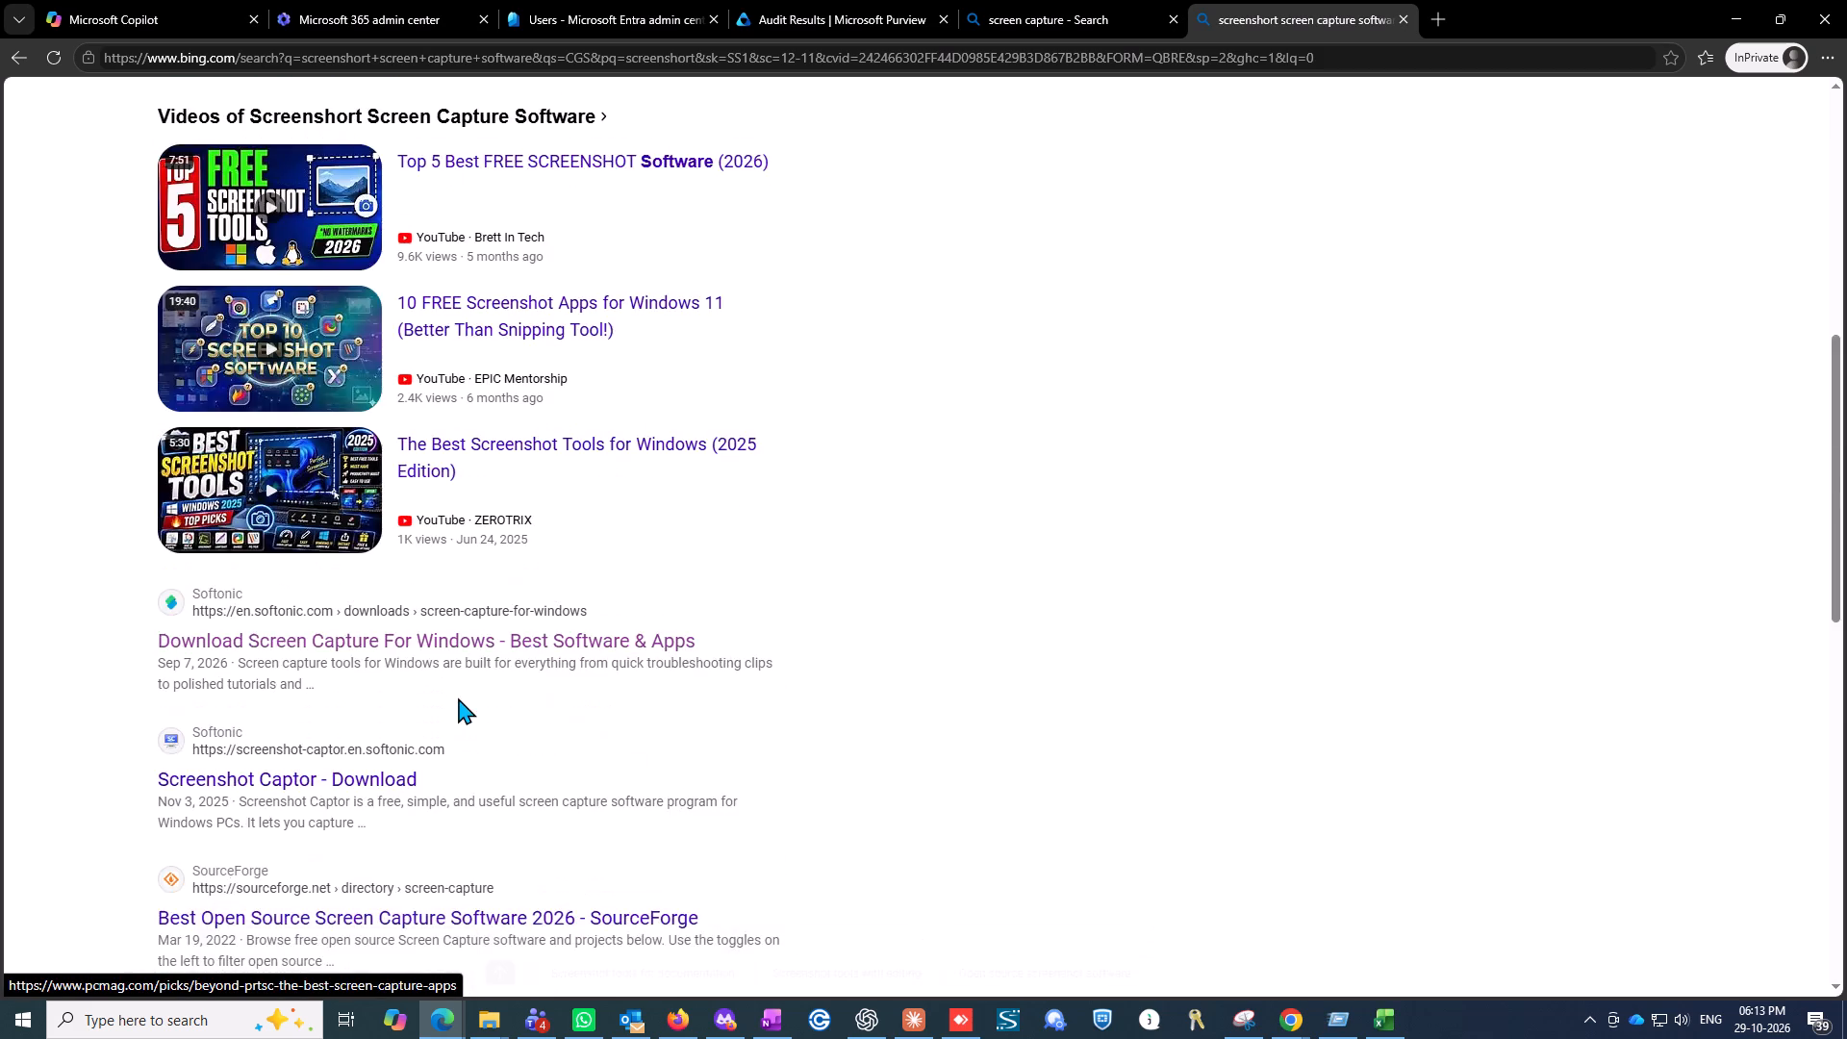
{"action": "scroll", "coordinate": [458, 697], "scroll_direction": "up", "scroll_amount": 11}
{"action": "left_click", "coordinate": [1405, 15]}
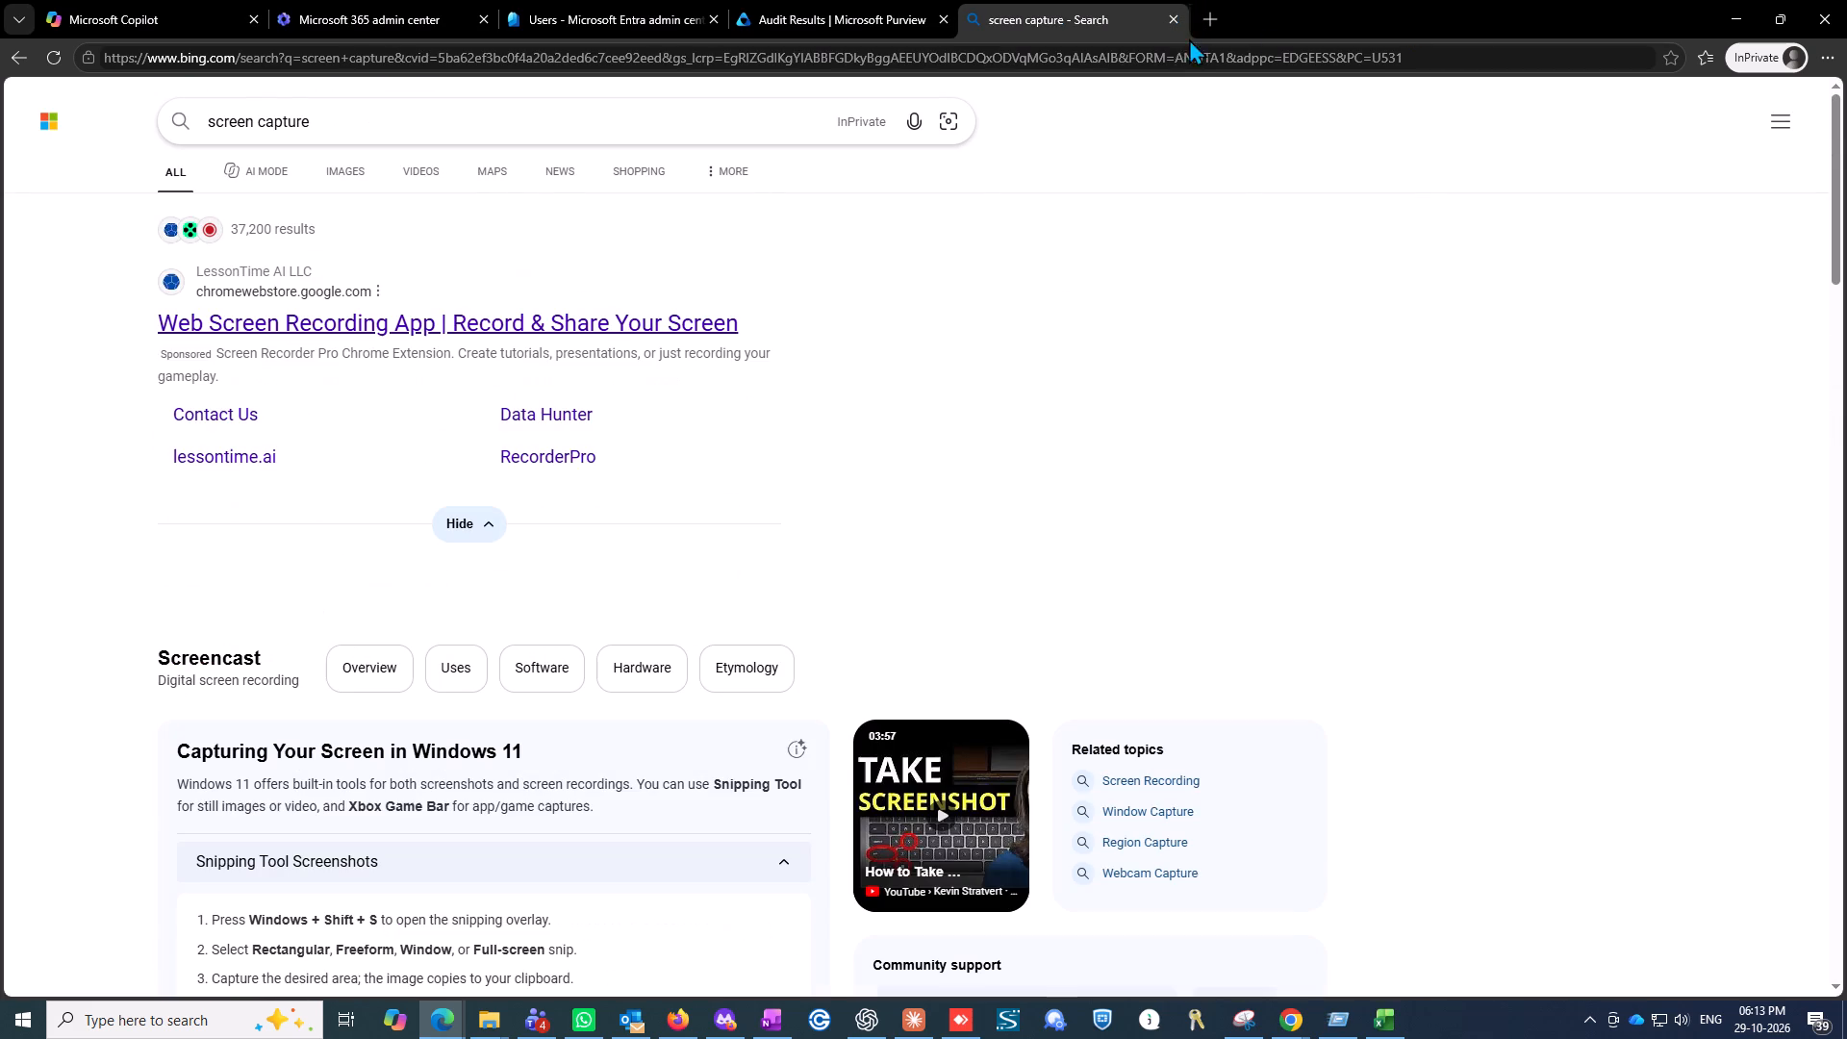
{"action": "left_click", "coordinate": [1047, 11]}
{"action": "left_click", "coordinate": [1171, 16]}
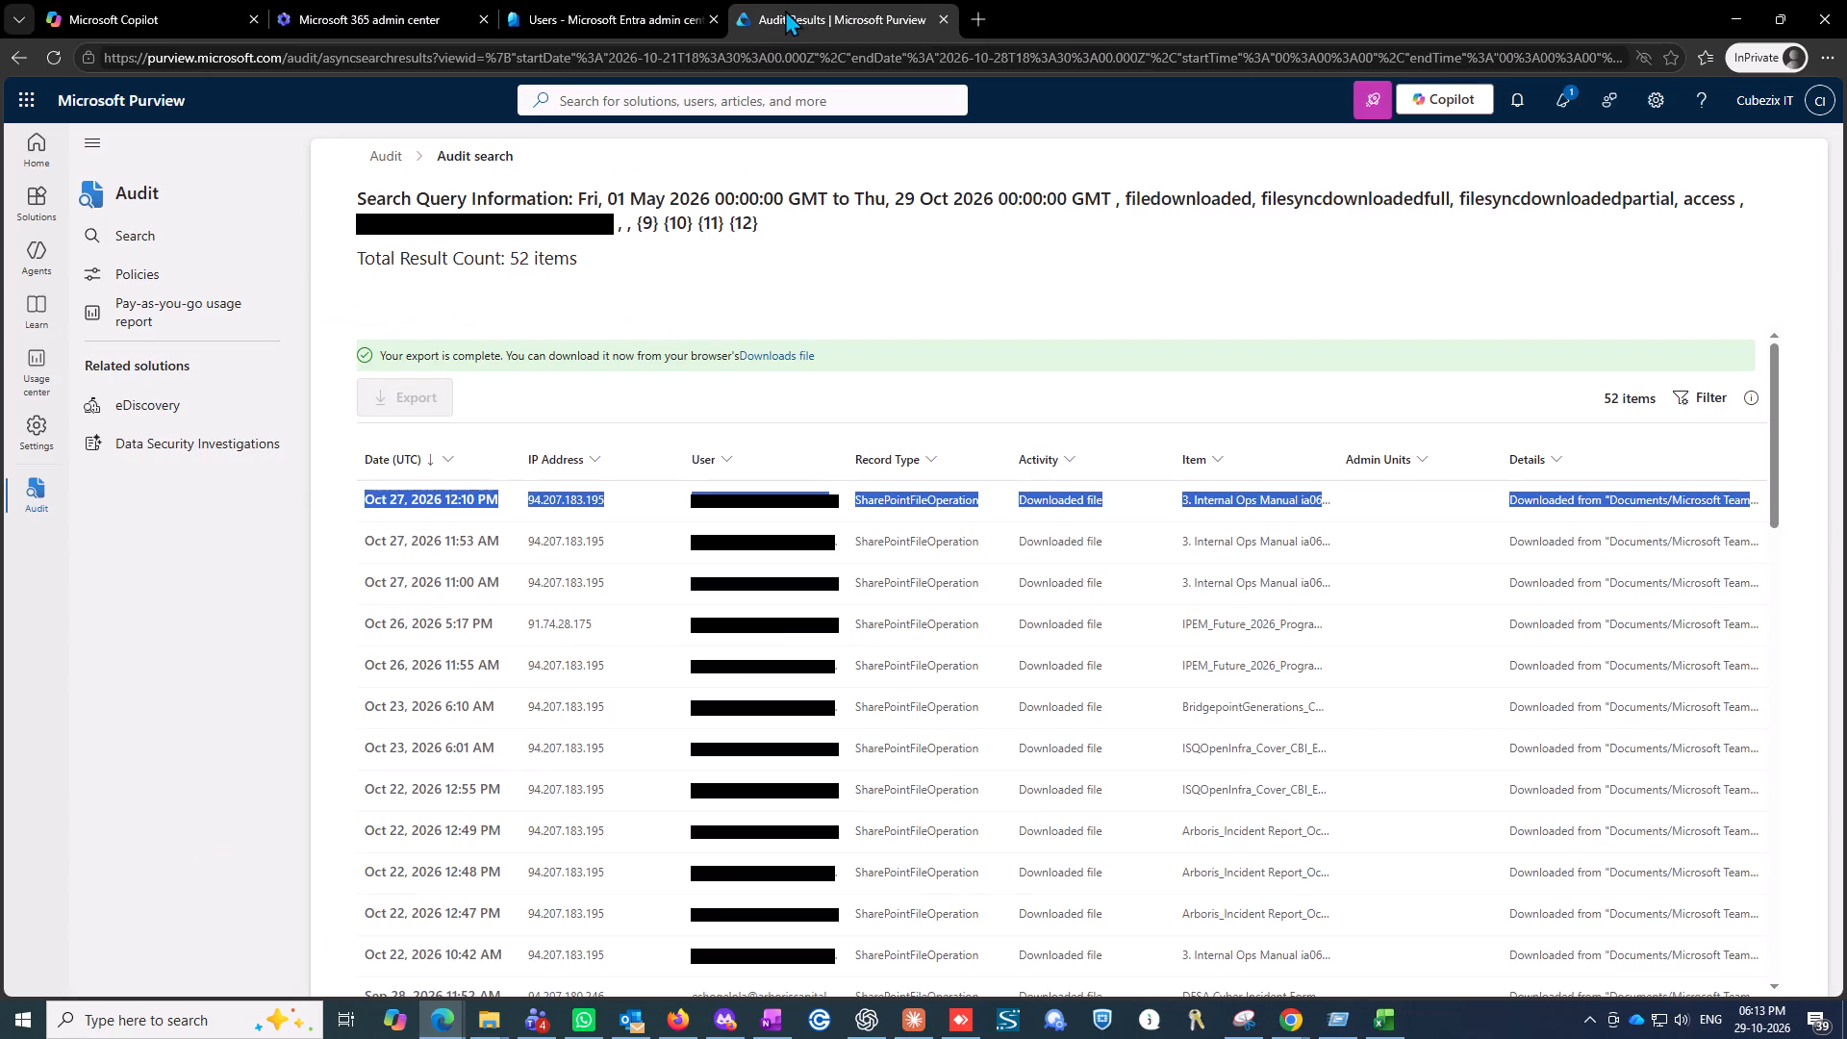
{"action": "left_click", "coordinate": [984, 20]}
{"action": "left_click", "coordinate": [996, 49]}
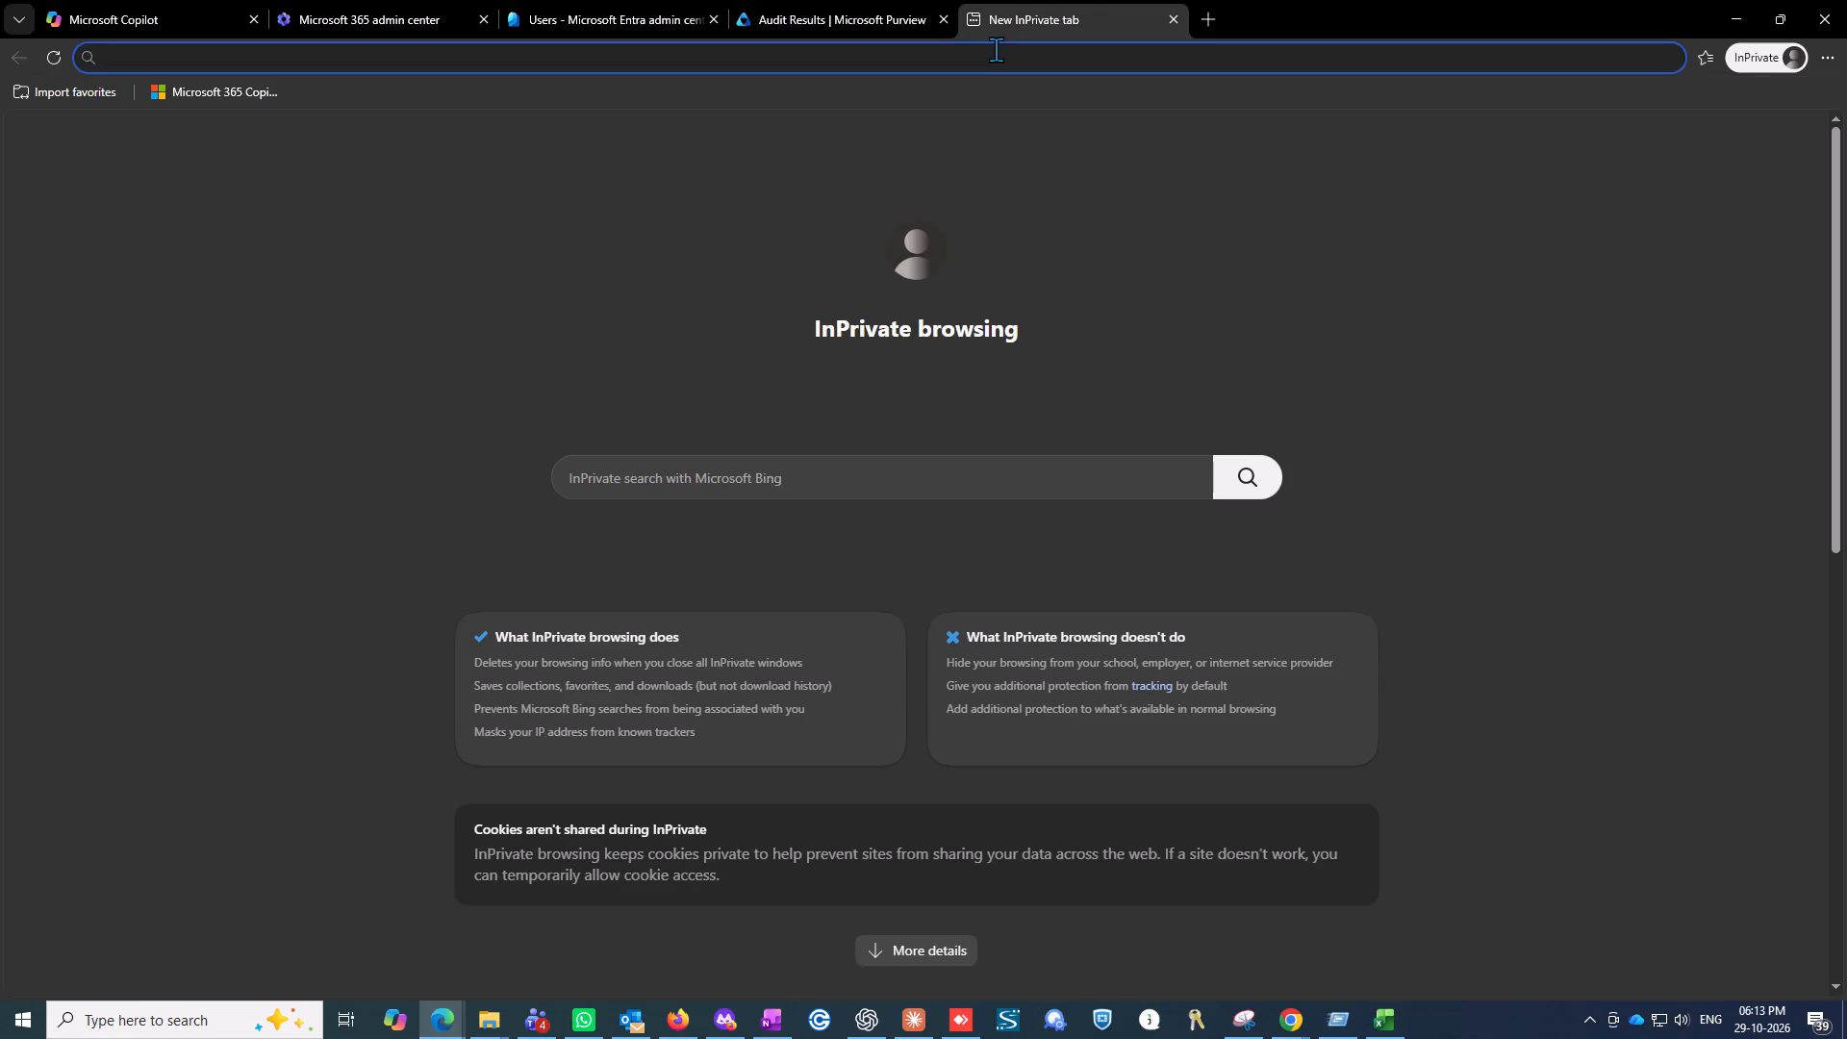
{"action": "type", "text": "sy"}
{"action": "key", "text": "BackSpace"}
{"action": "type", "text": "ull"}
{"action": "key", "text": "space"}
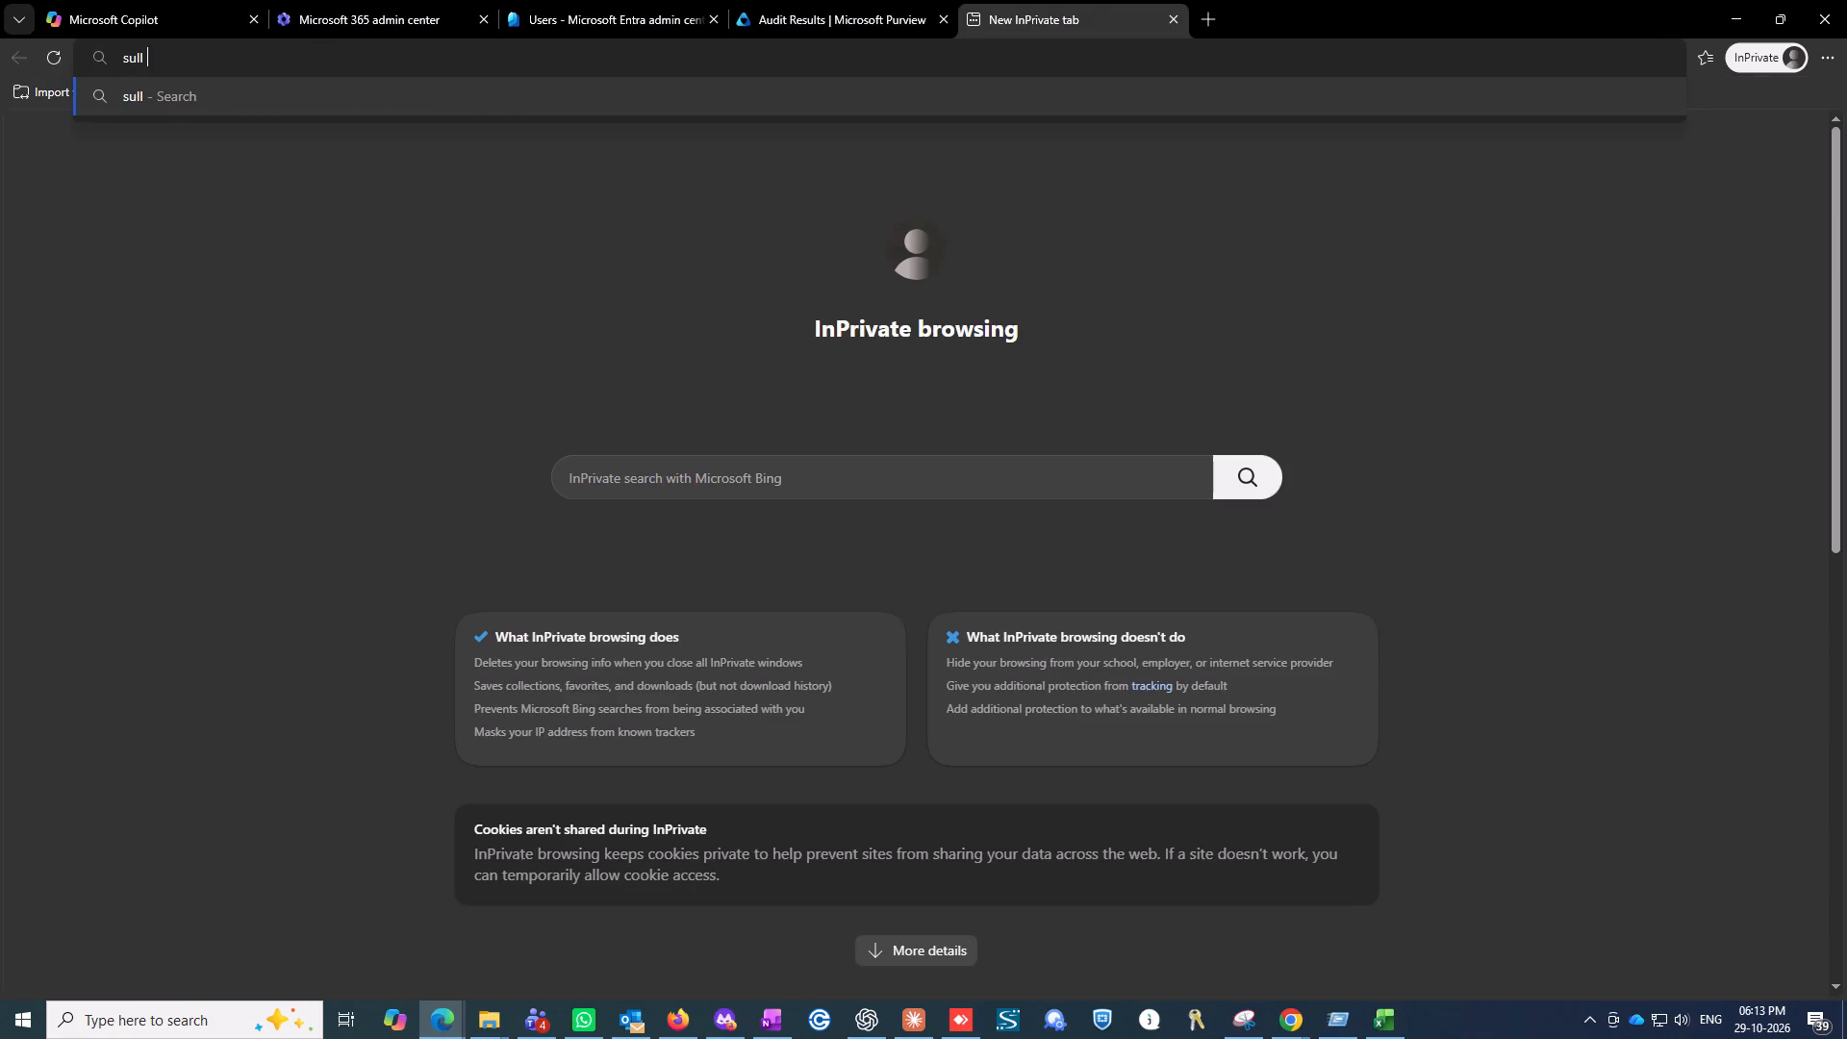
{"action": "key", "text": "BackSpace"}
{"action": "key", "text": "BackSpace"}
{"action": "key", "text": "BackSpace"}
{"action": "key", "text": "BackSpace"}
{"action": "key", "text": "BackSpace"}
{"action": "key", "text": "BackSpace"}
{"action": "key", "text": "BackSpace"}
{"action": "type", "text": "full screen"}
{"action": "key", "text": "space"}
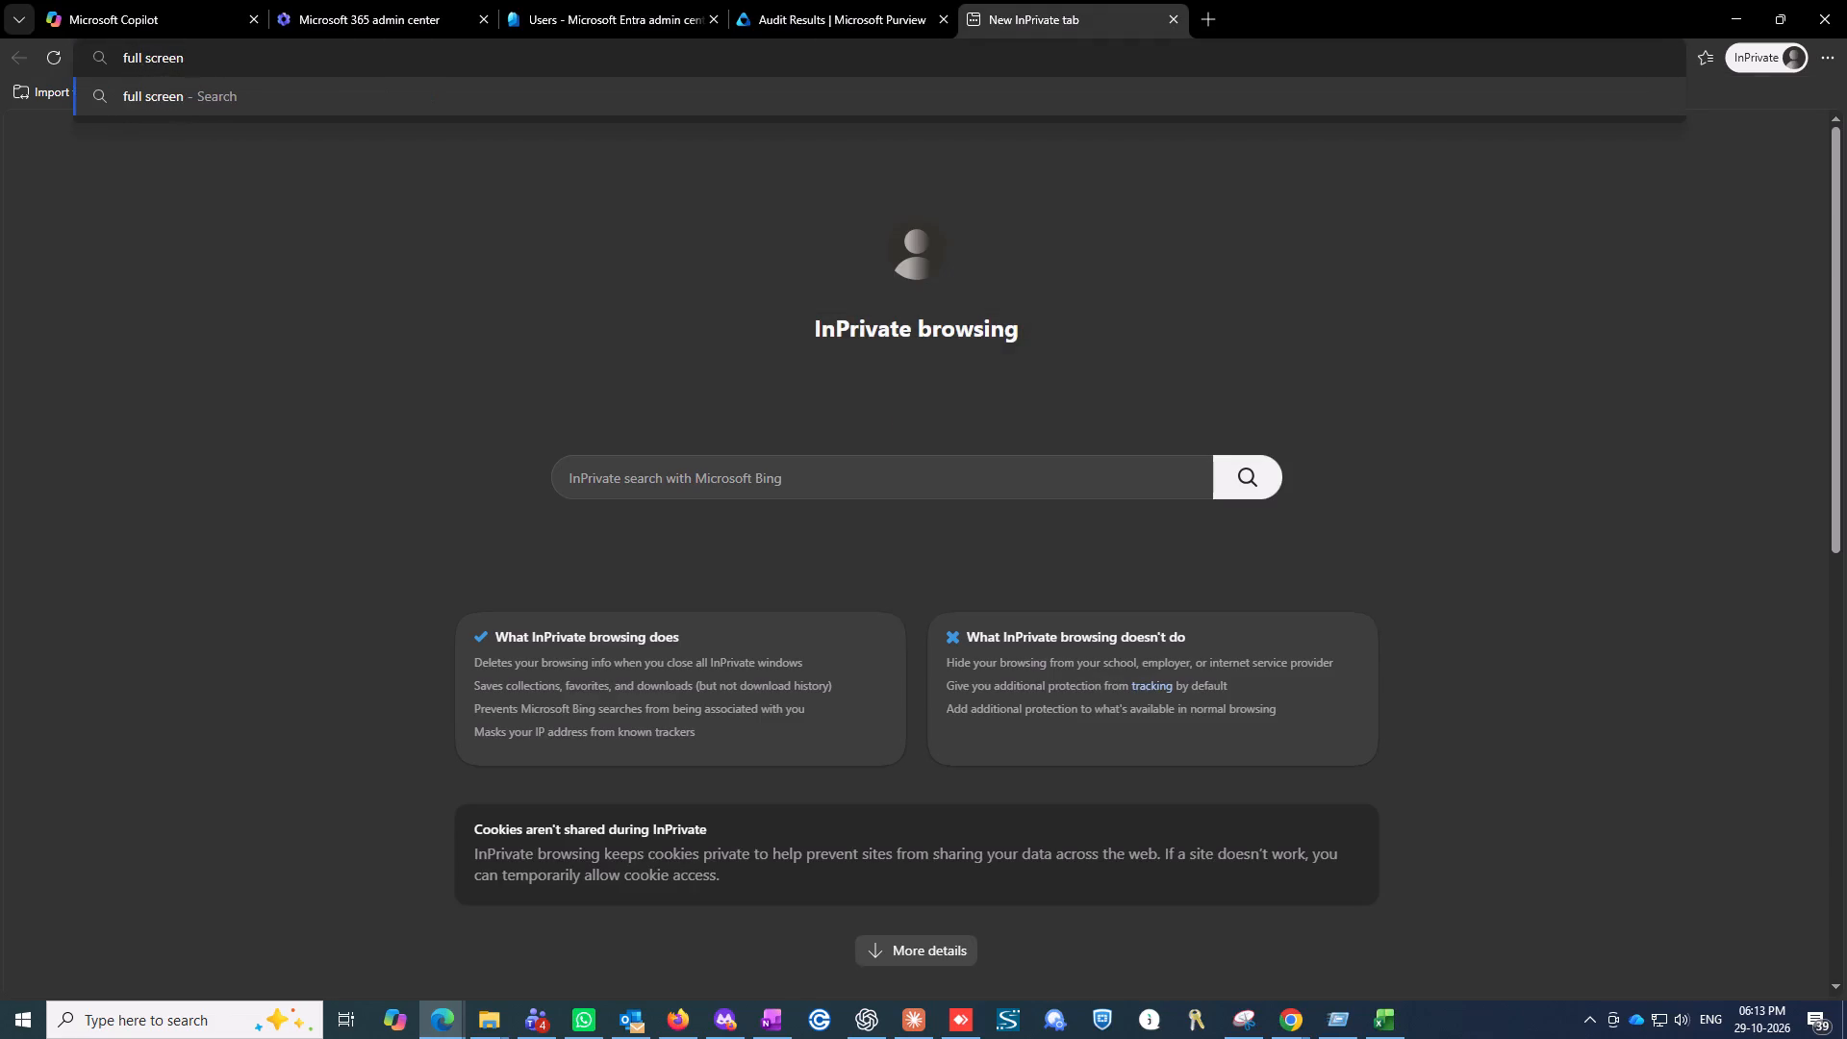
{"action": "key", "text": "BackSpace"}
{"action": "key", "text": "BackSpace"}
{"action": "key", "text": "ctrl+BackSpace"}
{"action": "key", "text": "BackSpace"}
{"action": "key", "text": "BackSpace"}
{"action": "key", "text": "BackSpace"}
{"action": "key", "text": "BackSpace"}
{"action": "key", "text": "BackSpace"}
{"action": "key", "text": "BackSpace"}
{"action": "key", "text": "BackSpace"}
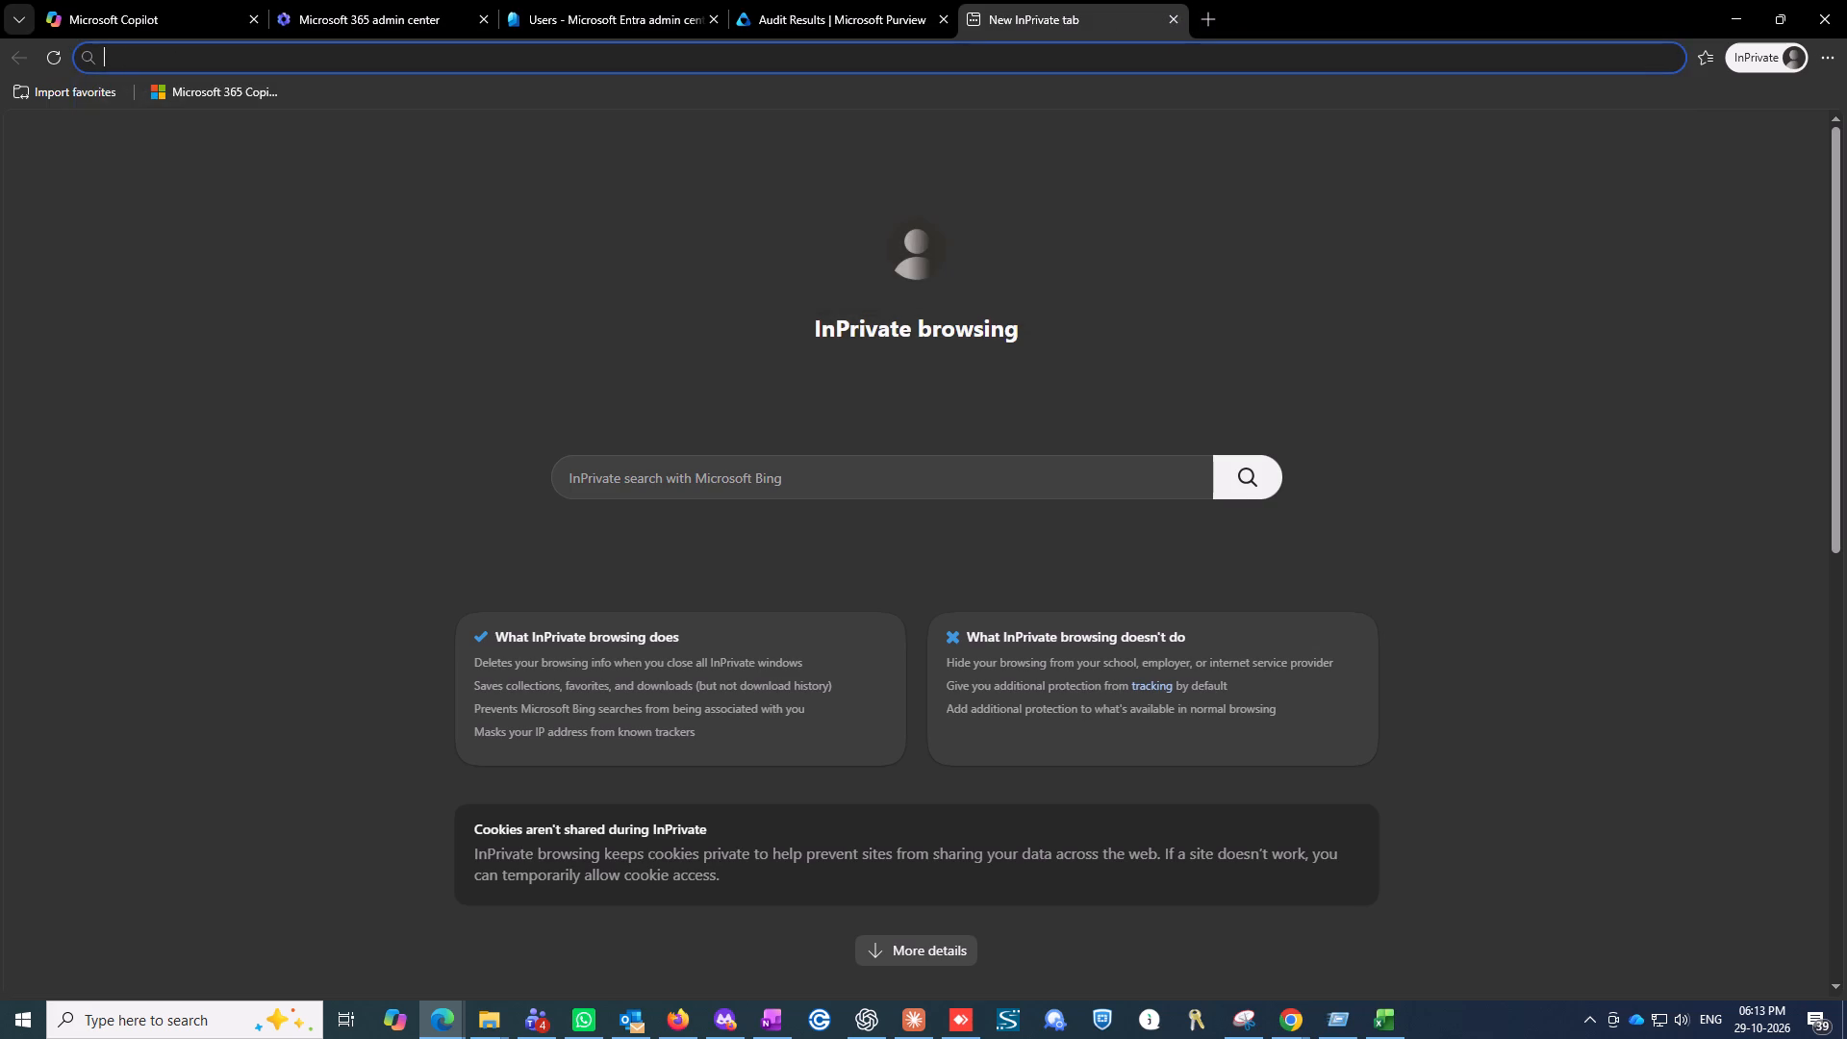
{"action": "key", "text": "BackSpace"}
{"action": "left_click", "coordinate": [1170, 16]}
Return to the Purview audit results and look through the listed file download records.
{"action": "left_click", "coordinate": [863, 10]}
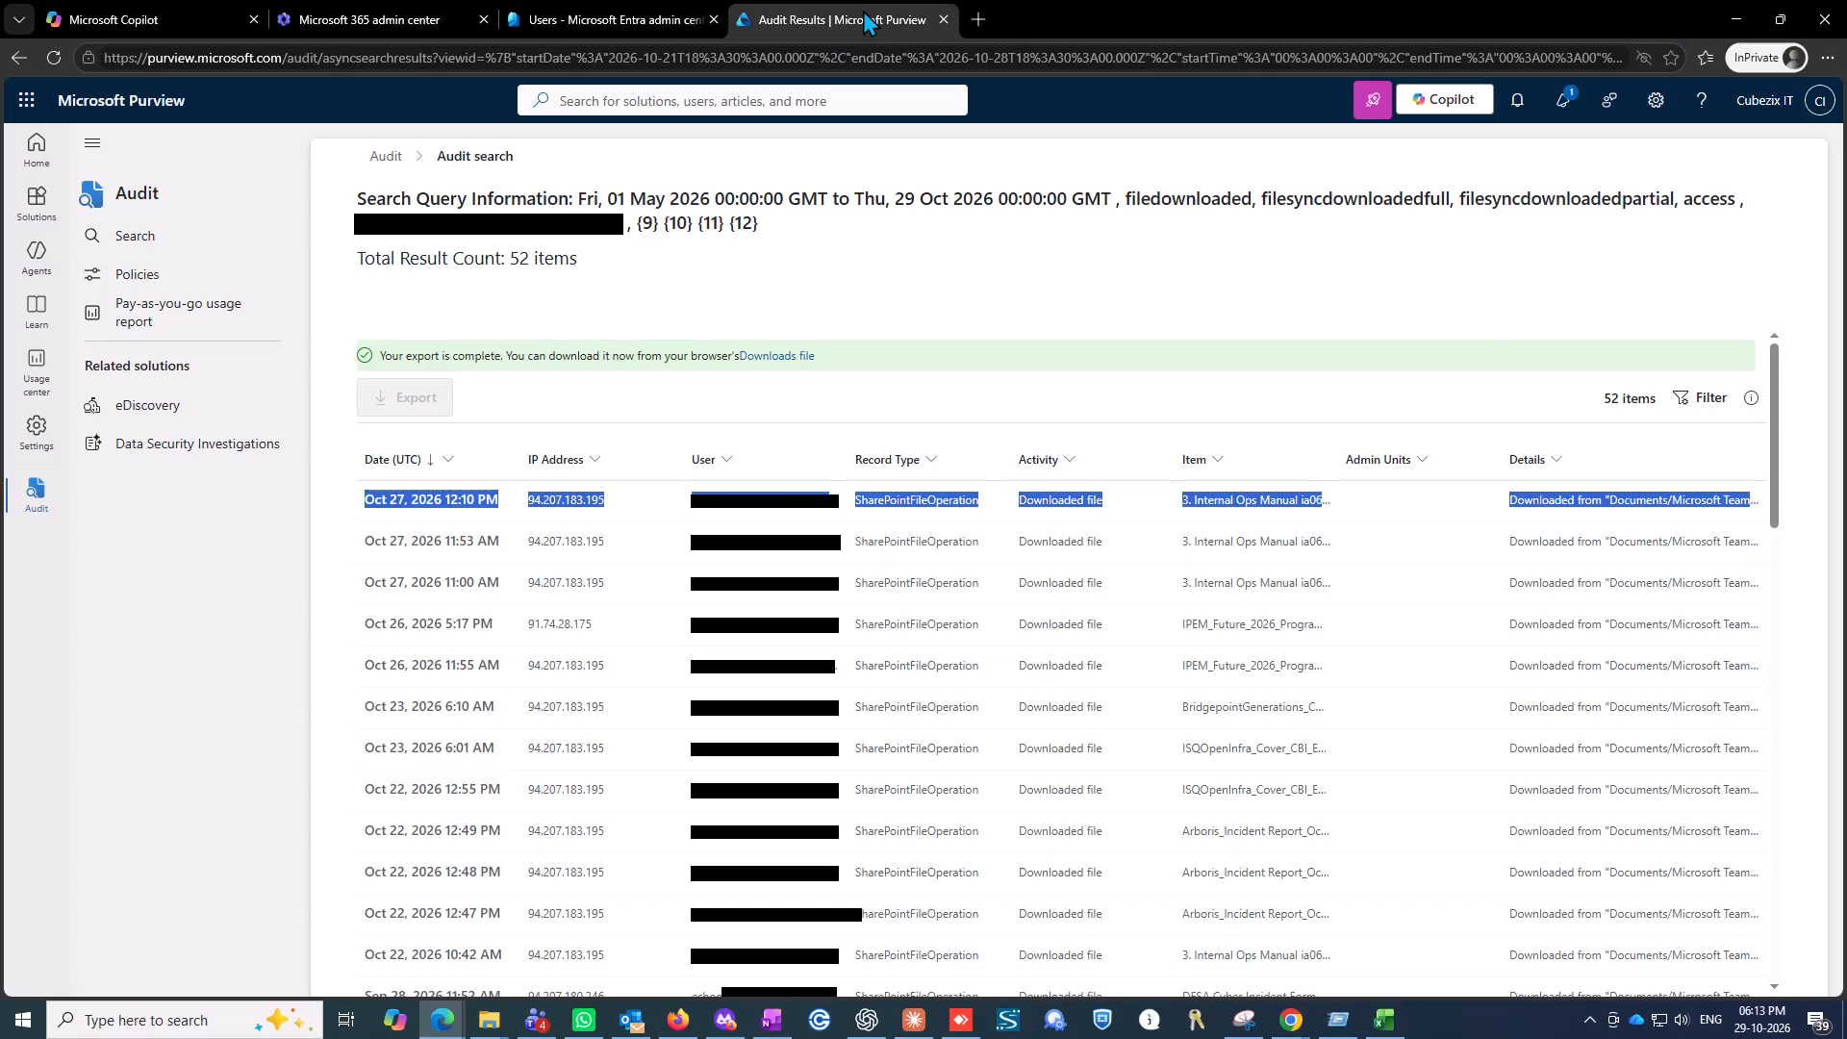
{"action": "scroll", "coordinate": [1103, 367], "scroll_direction": "down", "scroll_amount": 6}
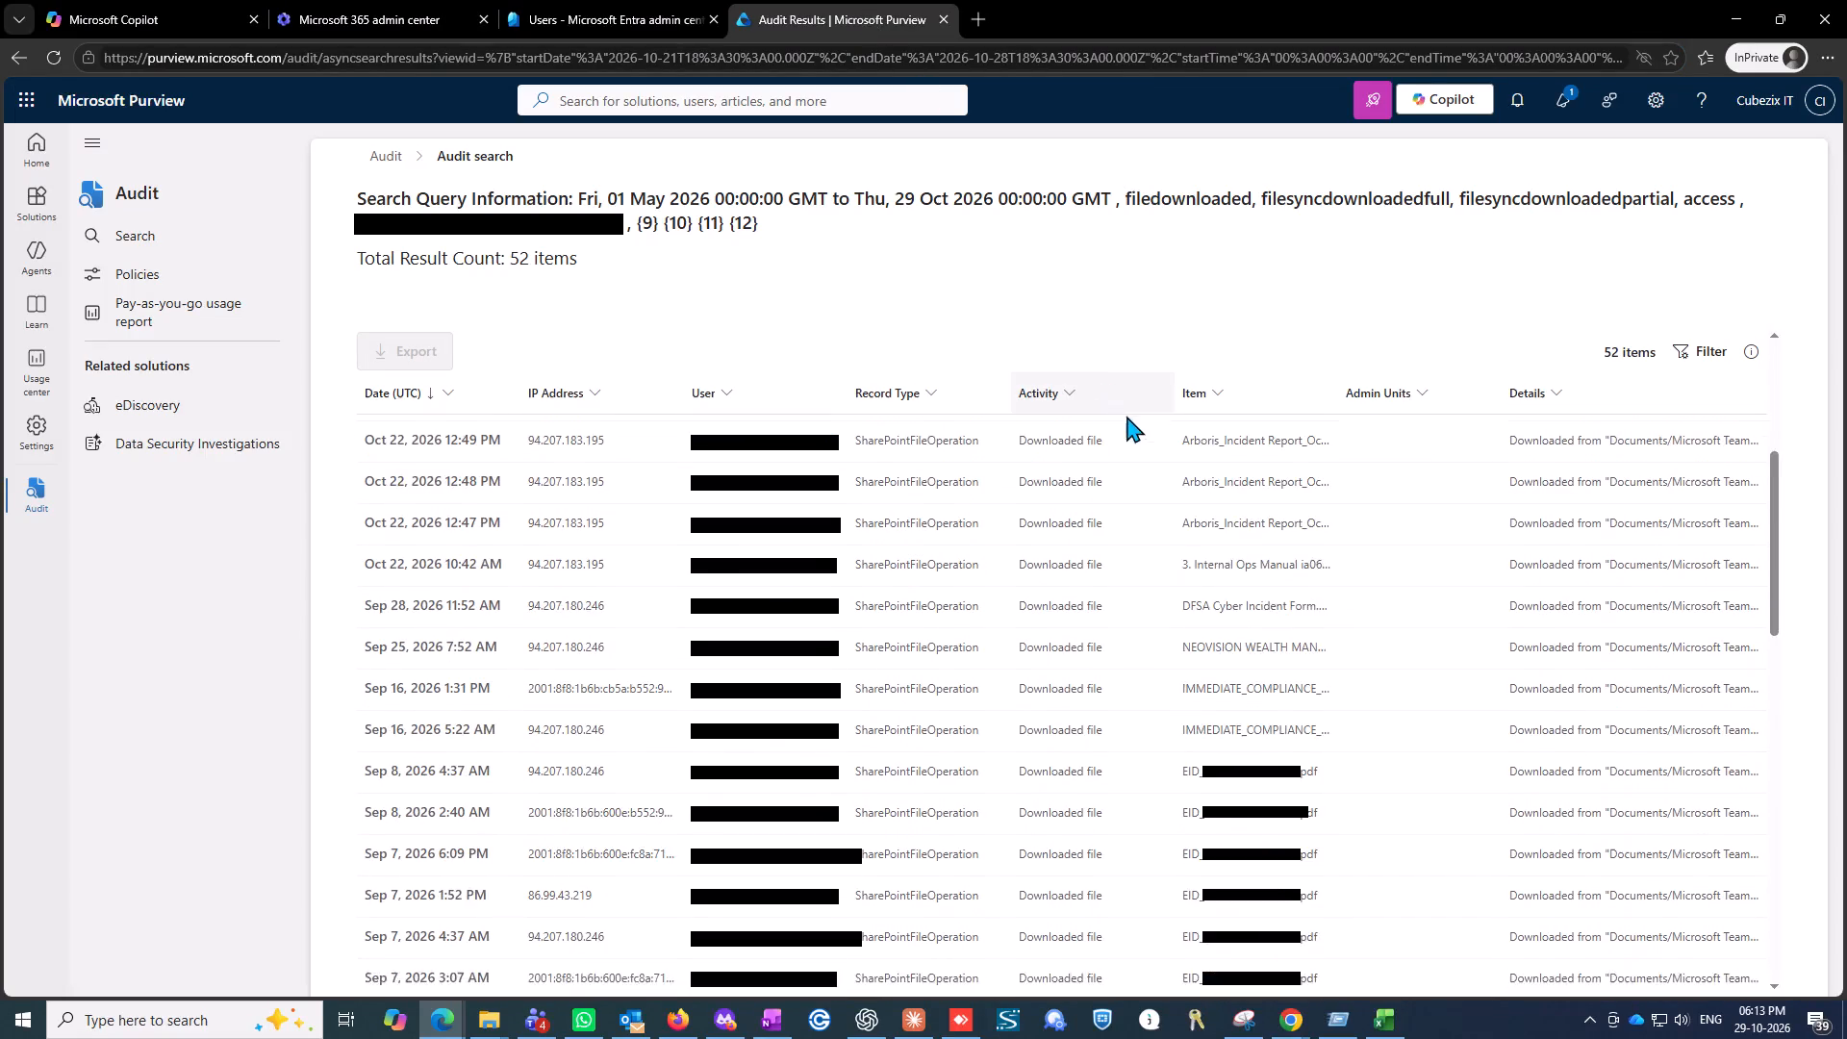
{"action": "scroll", "coordinate": [1126, 416], "scroll_direction": "down", "scroll_amount": 20}
{"action": "scroll", "coordinate": [1126, 416], "scroll_direction": "down", "scroll_amount": 6}
{"action": "scroll", "coordinate": [1310, 591], "scroll_direction": "up", "scroll_amount": 8}
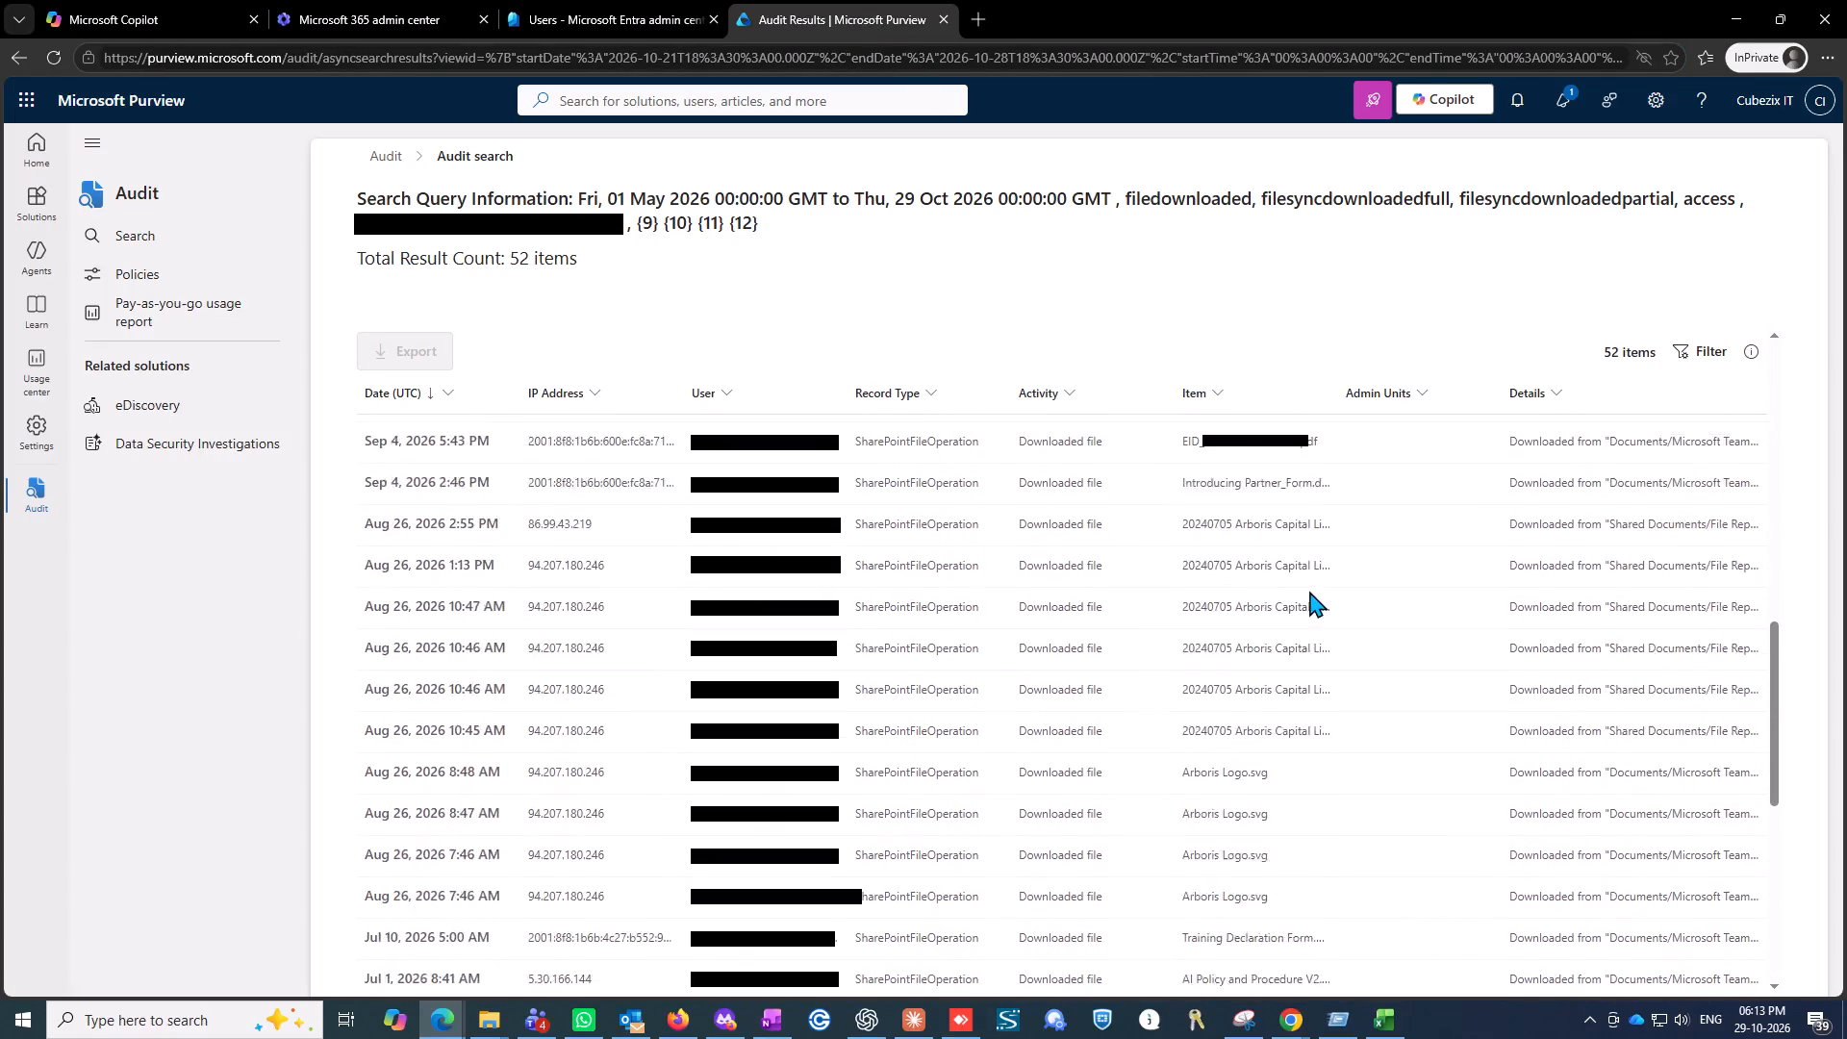
{"action": "scroll", "coordinate": [1309, 591], "scroll_direction": "up", "scroll_amount": 3}
{"action": "scroll", "coordinate": [1309, 591], "scroll_direction": "down", "scroll_amount": 1}
{"action": "scroll", "coordinate": [1309, 591], "scroll_direction": "up", "scroll_amount": 11}
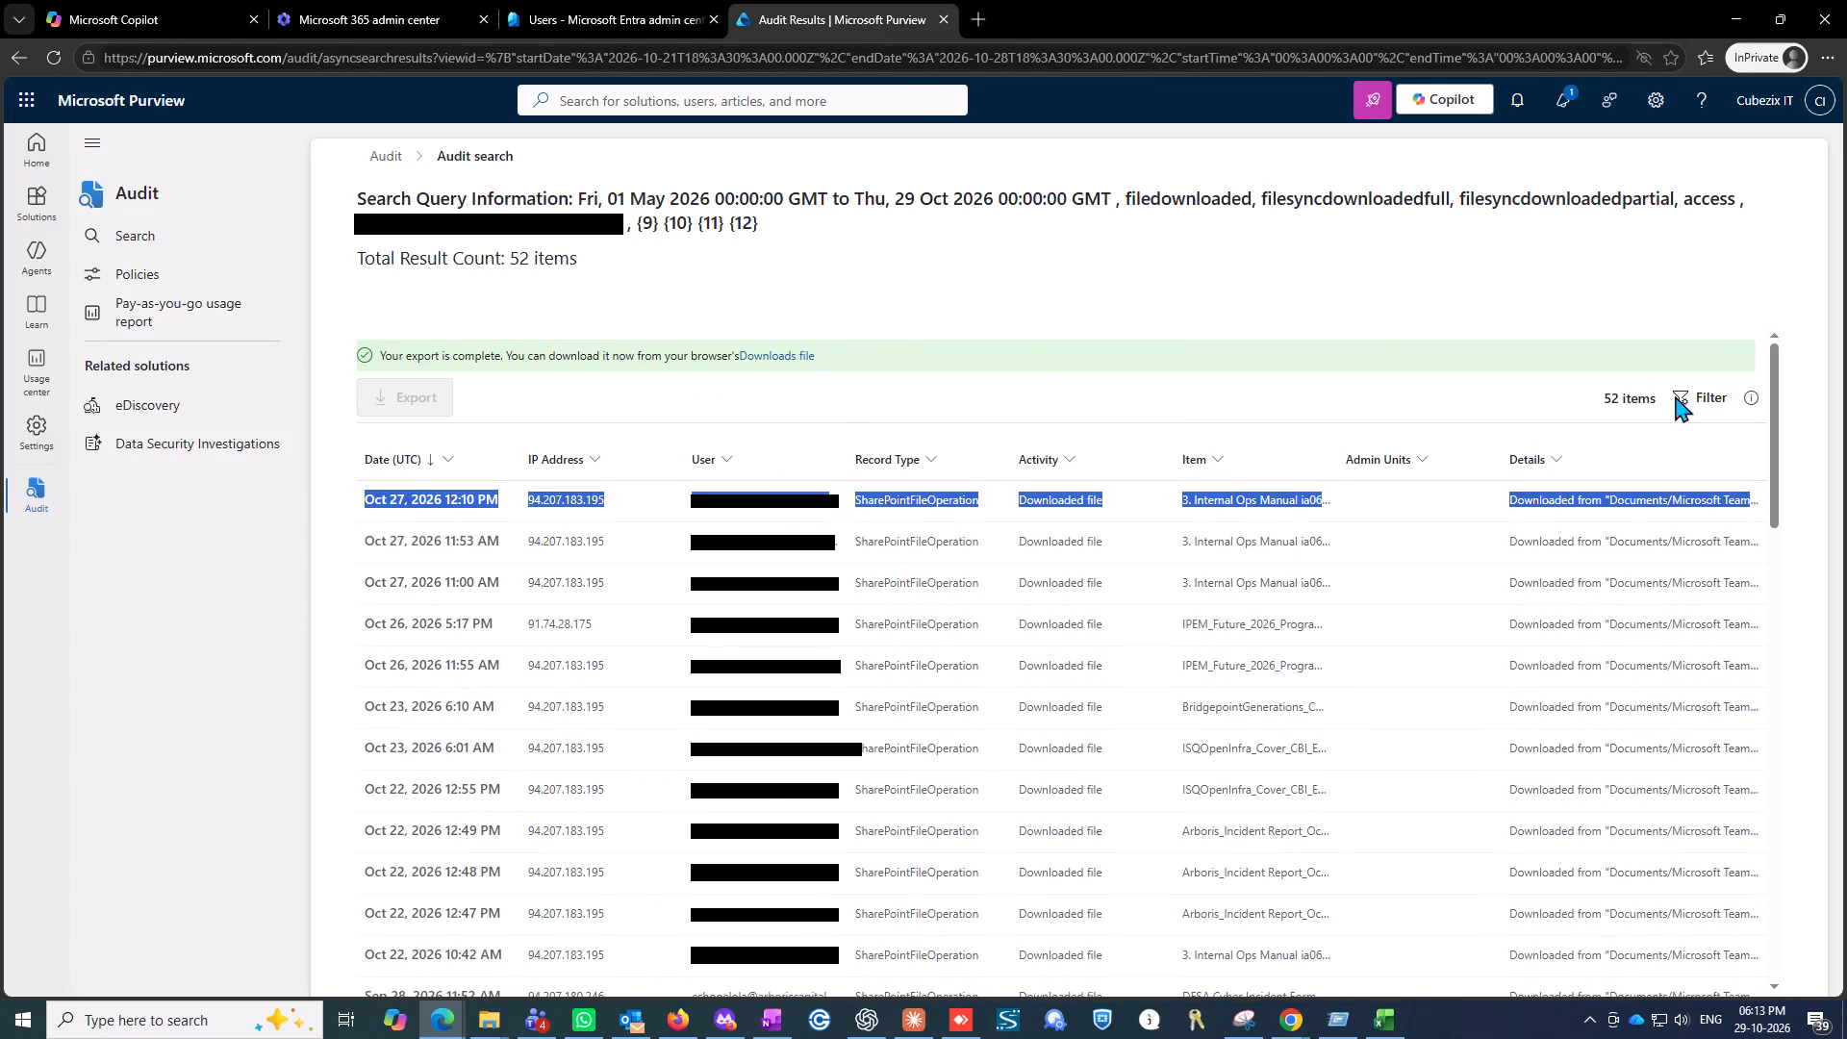
{"action": "scroll", "coordinate": [1053, 485], "scroll_direction": "down", "scroll_amount": 3}
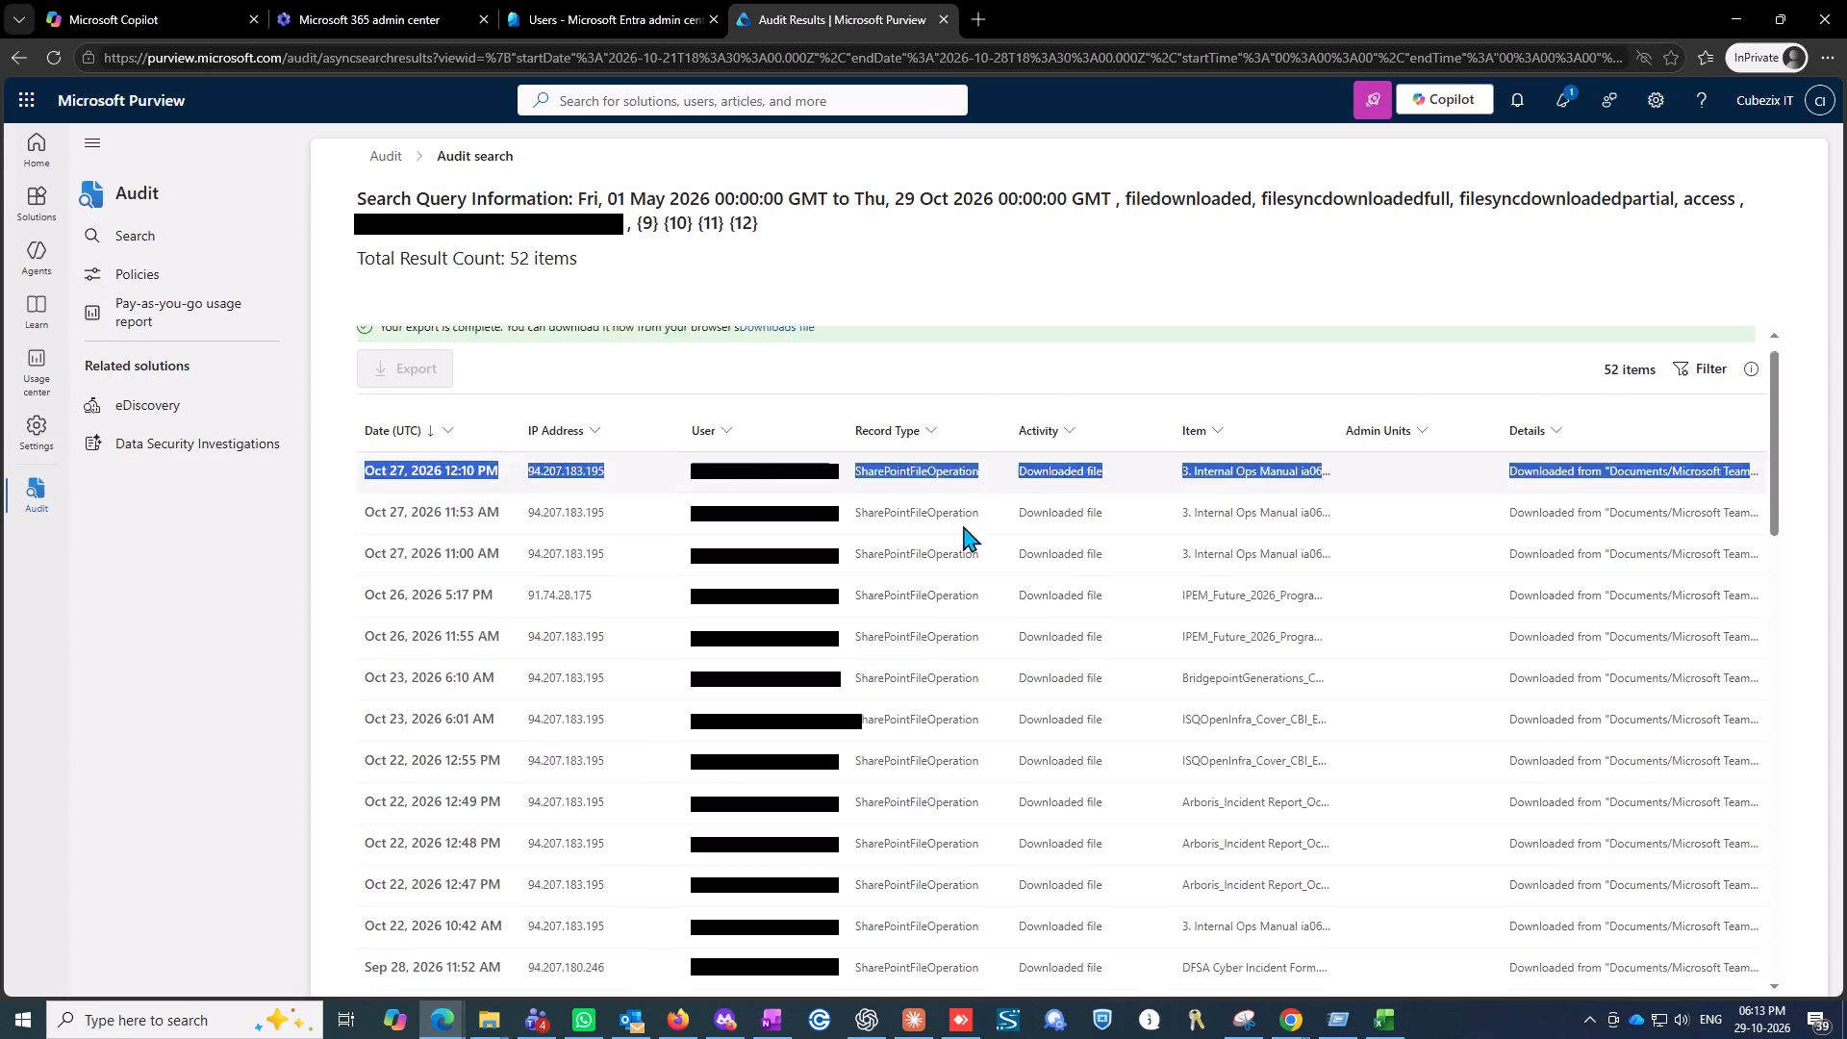
{"action": "scroll", "coordinate": [935, 547], "scroll_direction": "down", "scroll_amount": 4}
{"action": "scroll", "coordinate": [896, 558], "scroll_direction": "up", "scroll_amount": 17}
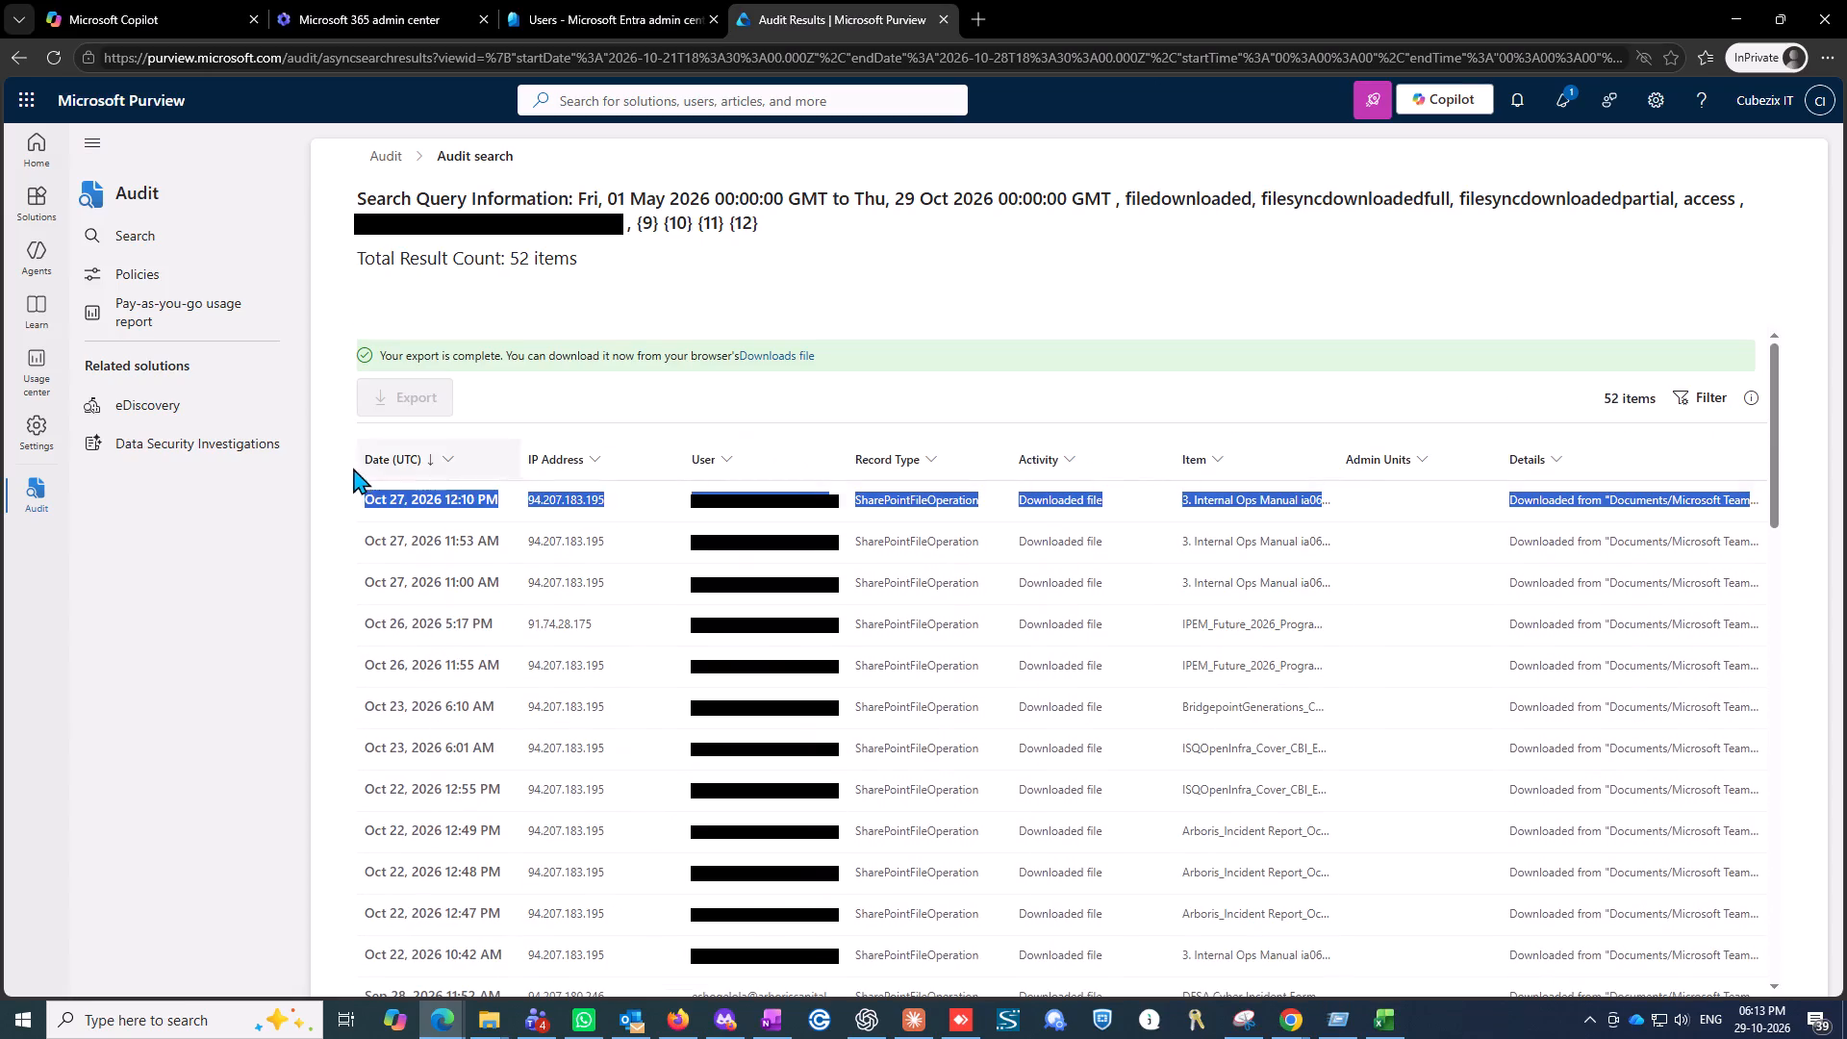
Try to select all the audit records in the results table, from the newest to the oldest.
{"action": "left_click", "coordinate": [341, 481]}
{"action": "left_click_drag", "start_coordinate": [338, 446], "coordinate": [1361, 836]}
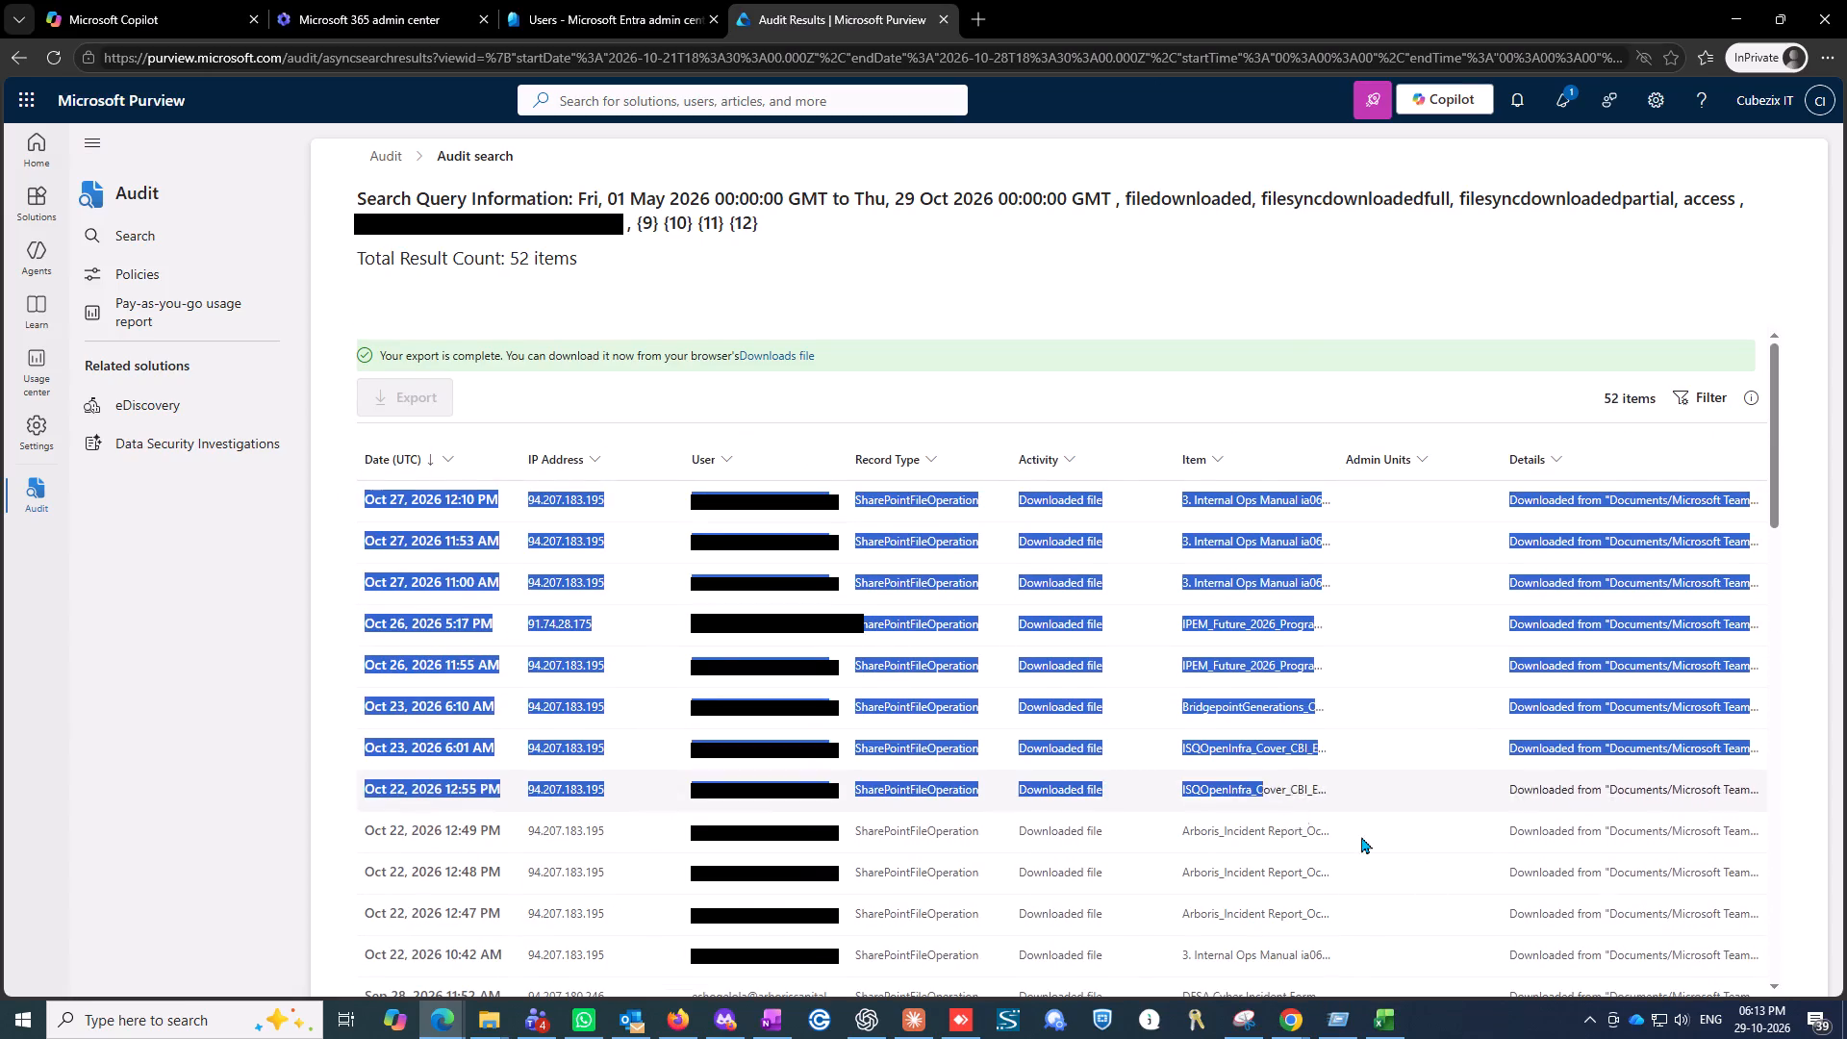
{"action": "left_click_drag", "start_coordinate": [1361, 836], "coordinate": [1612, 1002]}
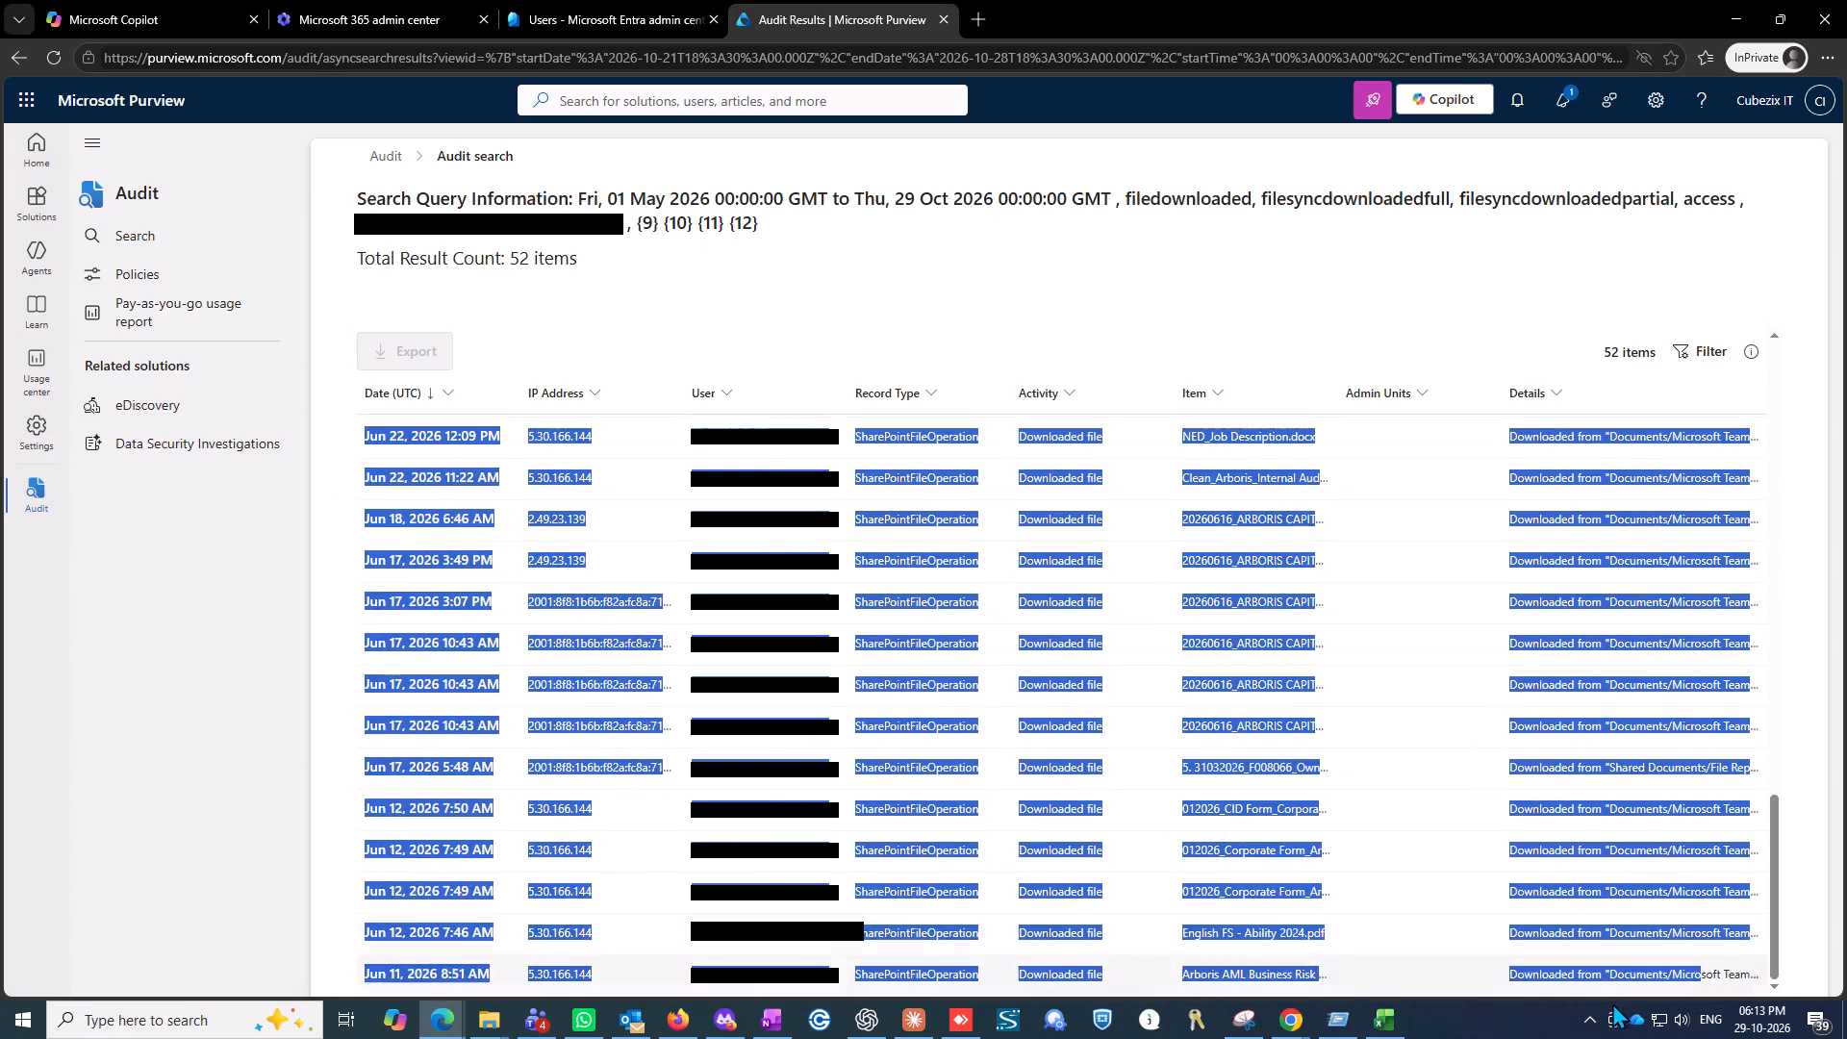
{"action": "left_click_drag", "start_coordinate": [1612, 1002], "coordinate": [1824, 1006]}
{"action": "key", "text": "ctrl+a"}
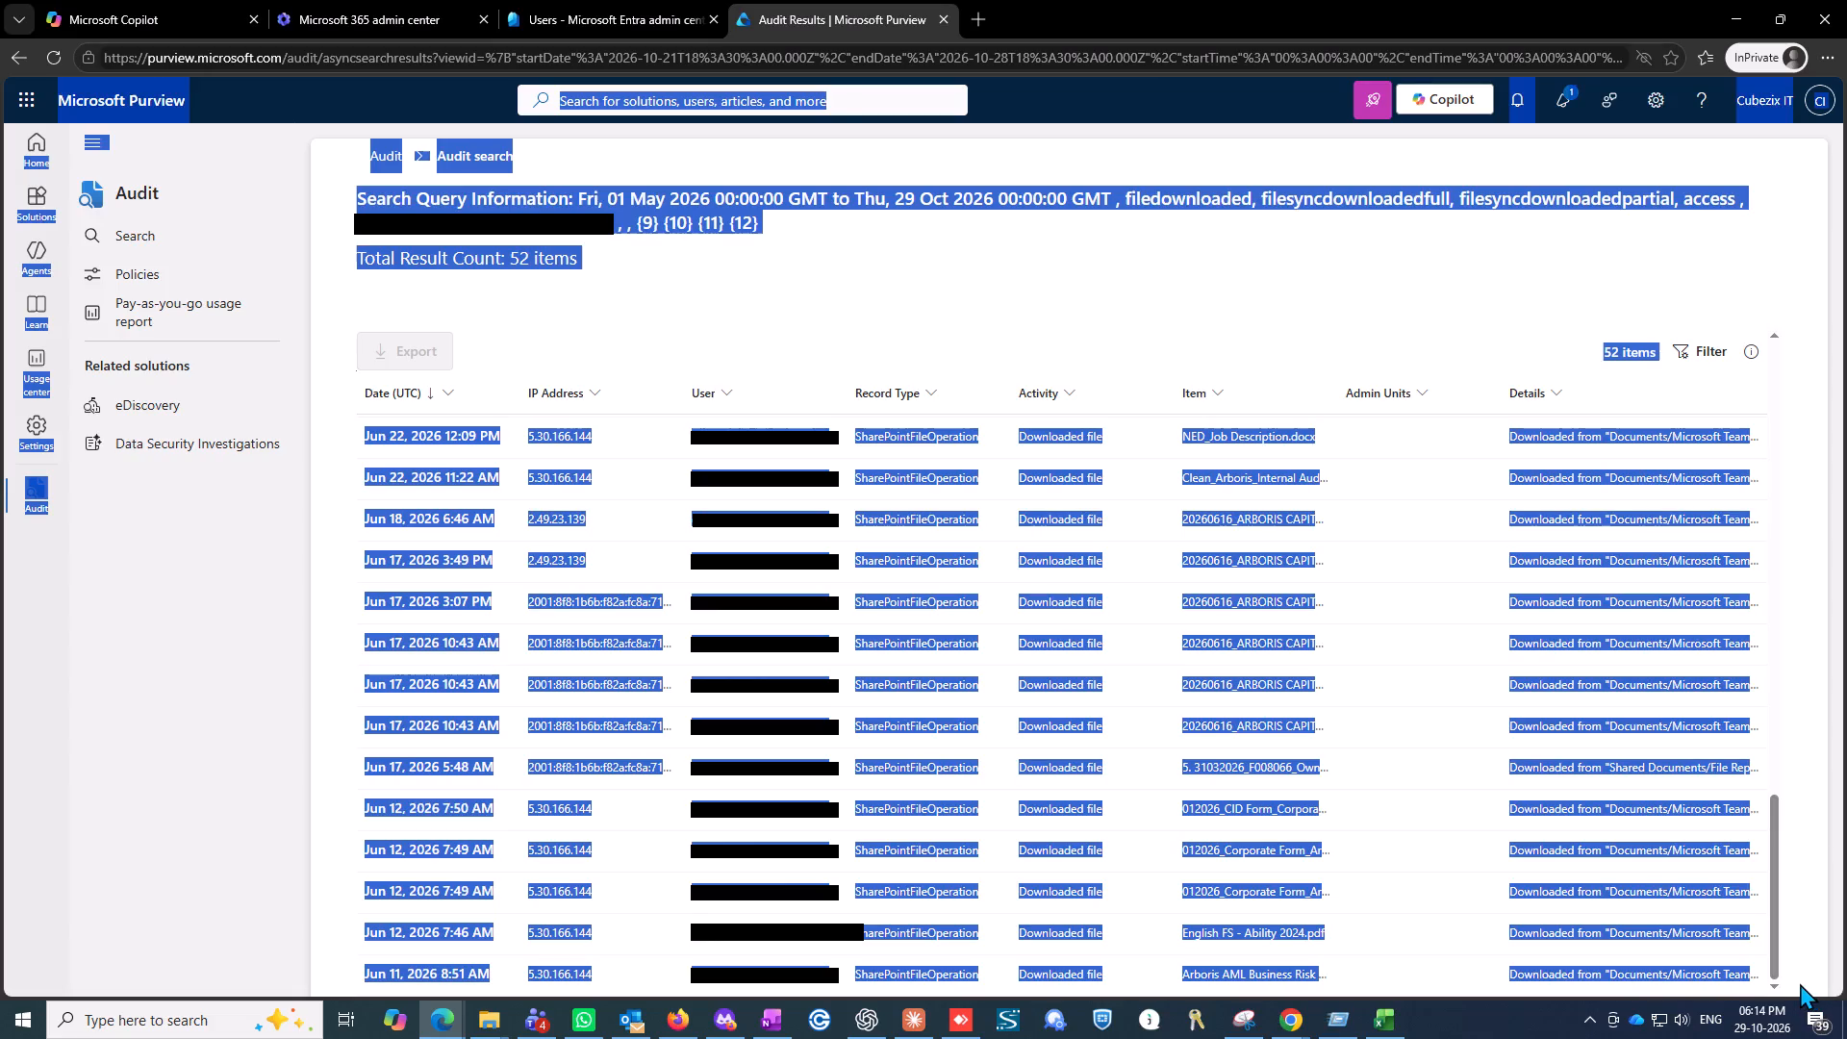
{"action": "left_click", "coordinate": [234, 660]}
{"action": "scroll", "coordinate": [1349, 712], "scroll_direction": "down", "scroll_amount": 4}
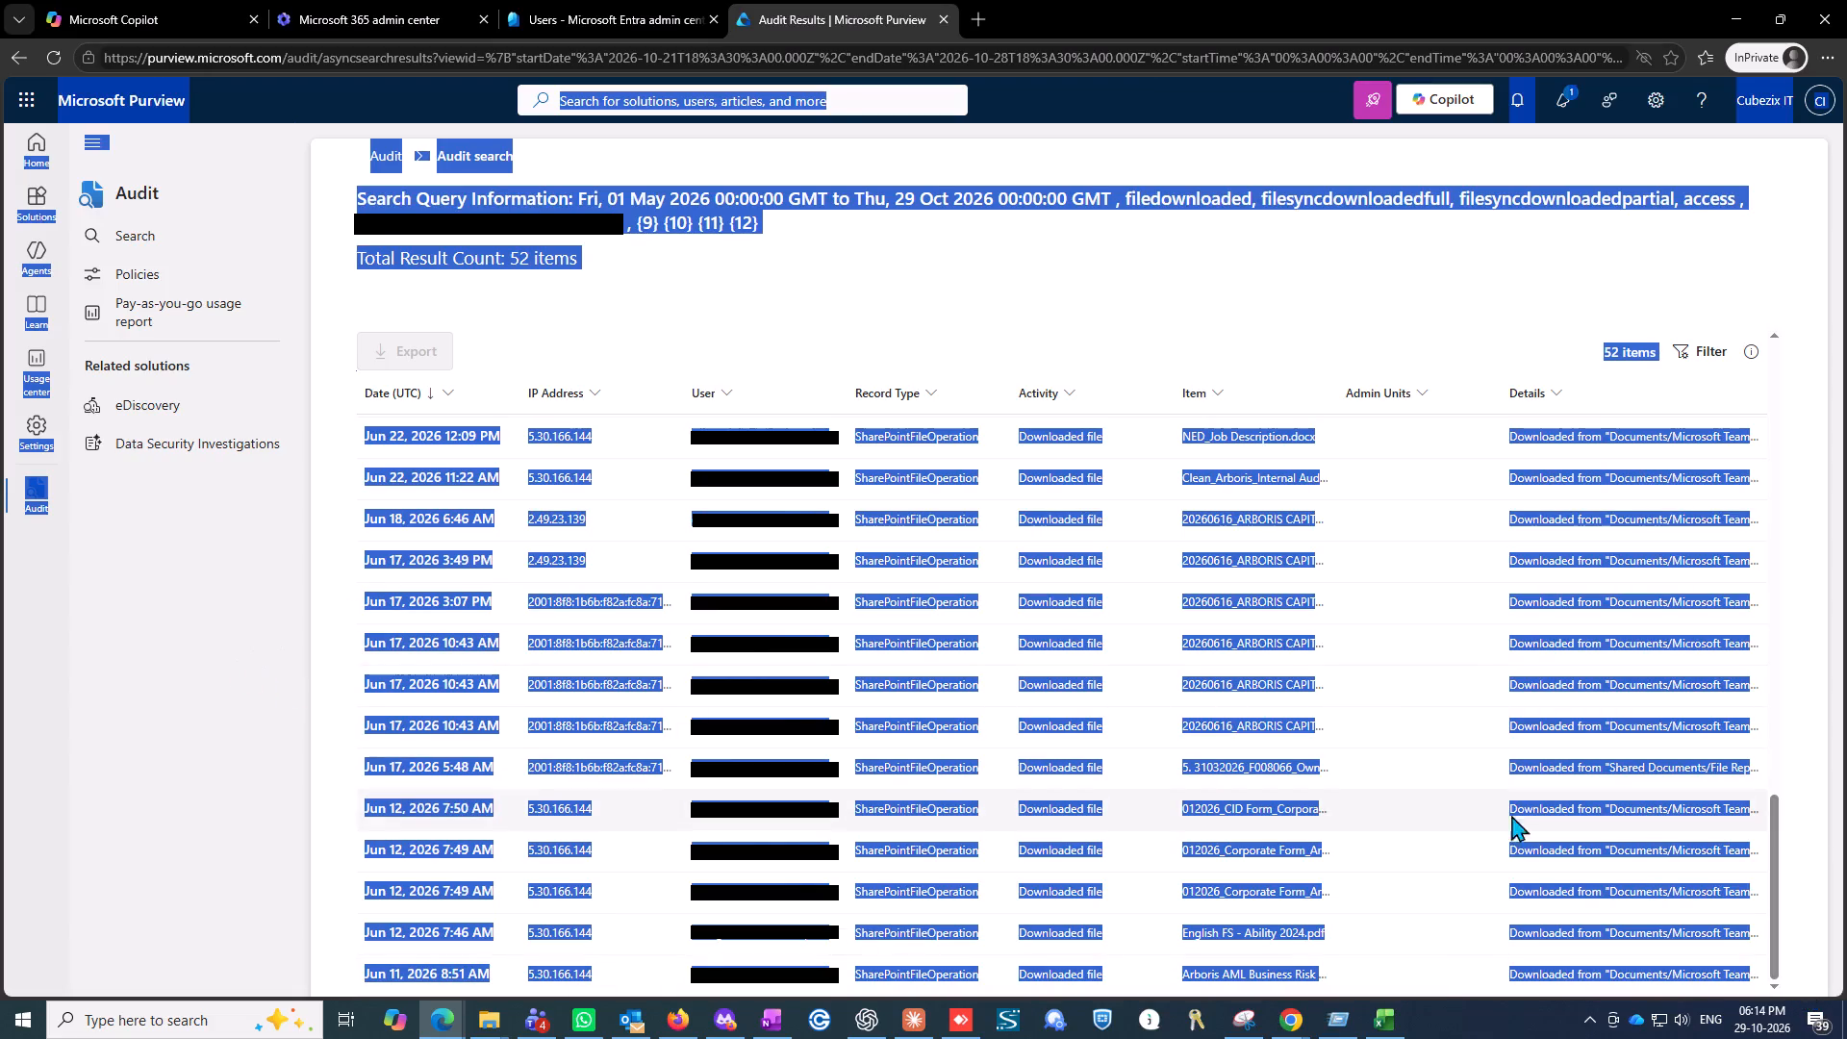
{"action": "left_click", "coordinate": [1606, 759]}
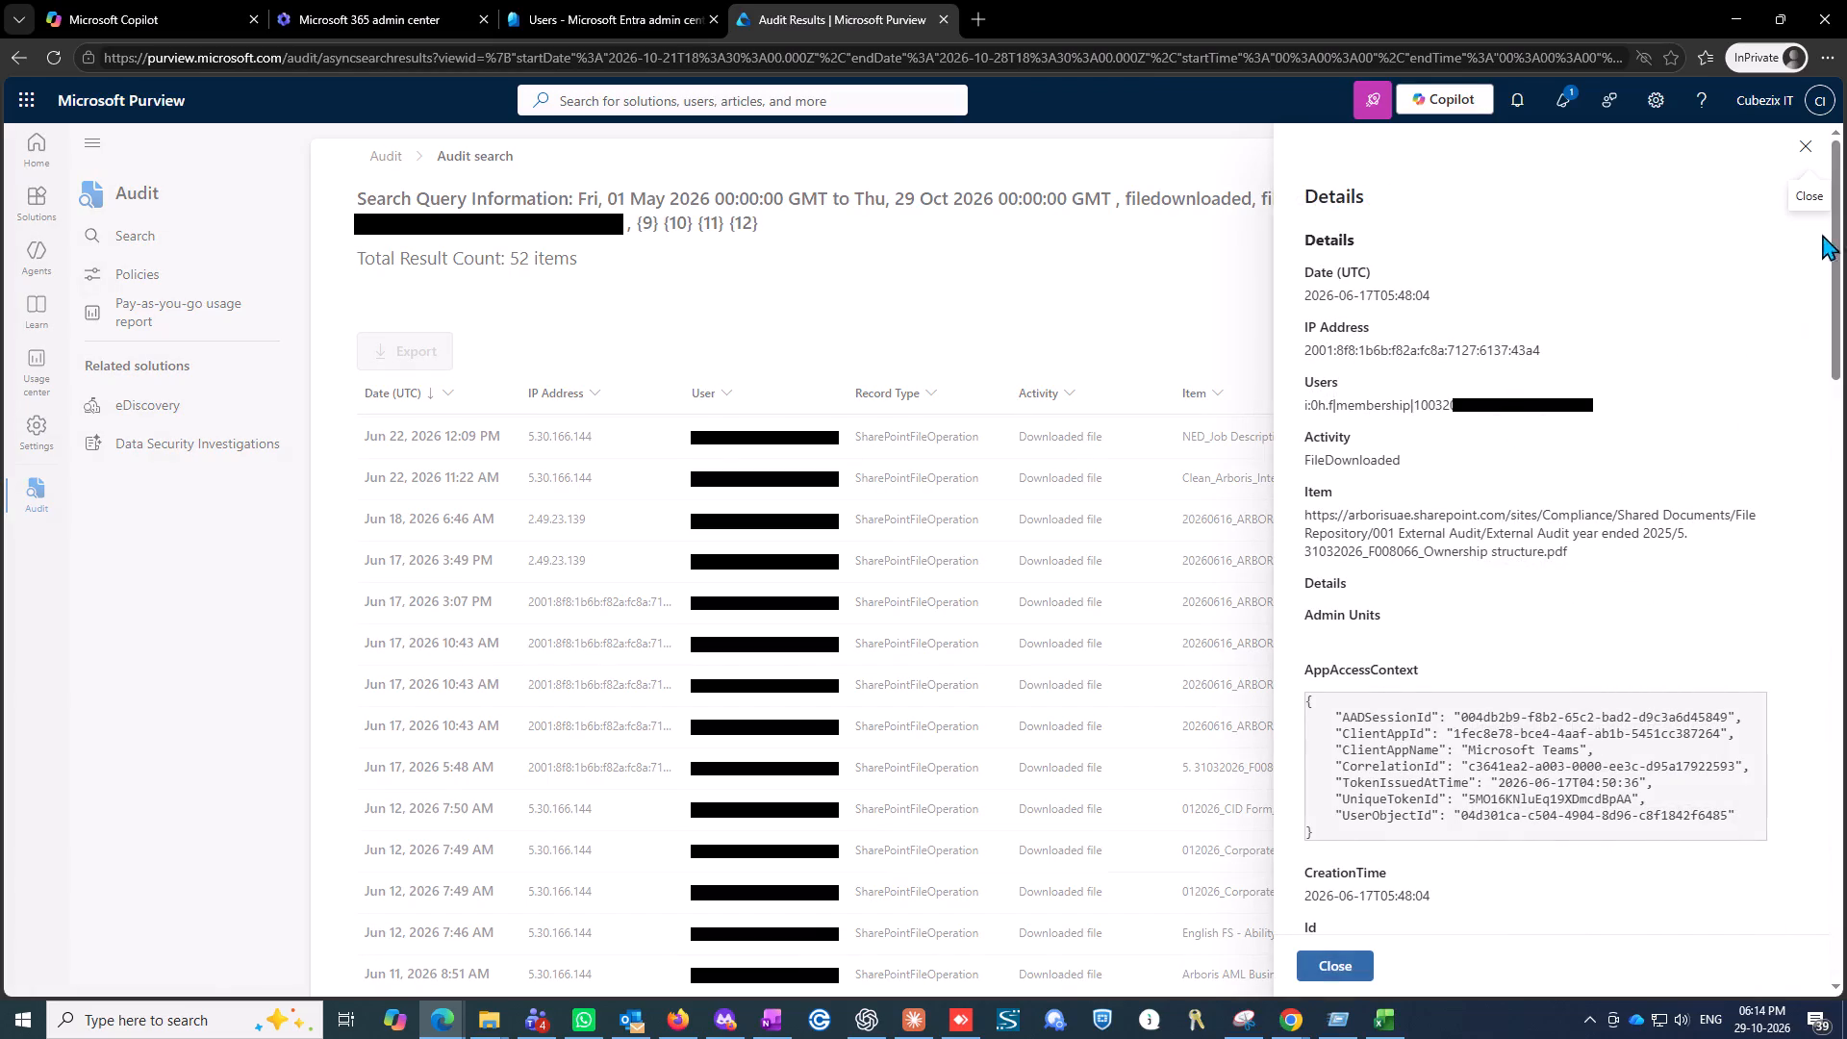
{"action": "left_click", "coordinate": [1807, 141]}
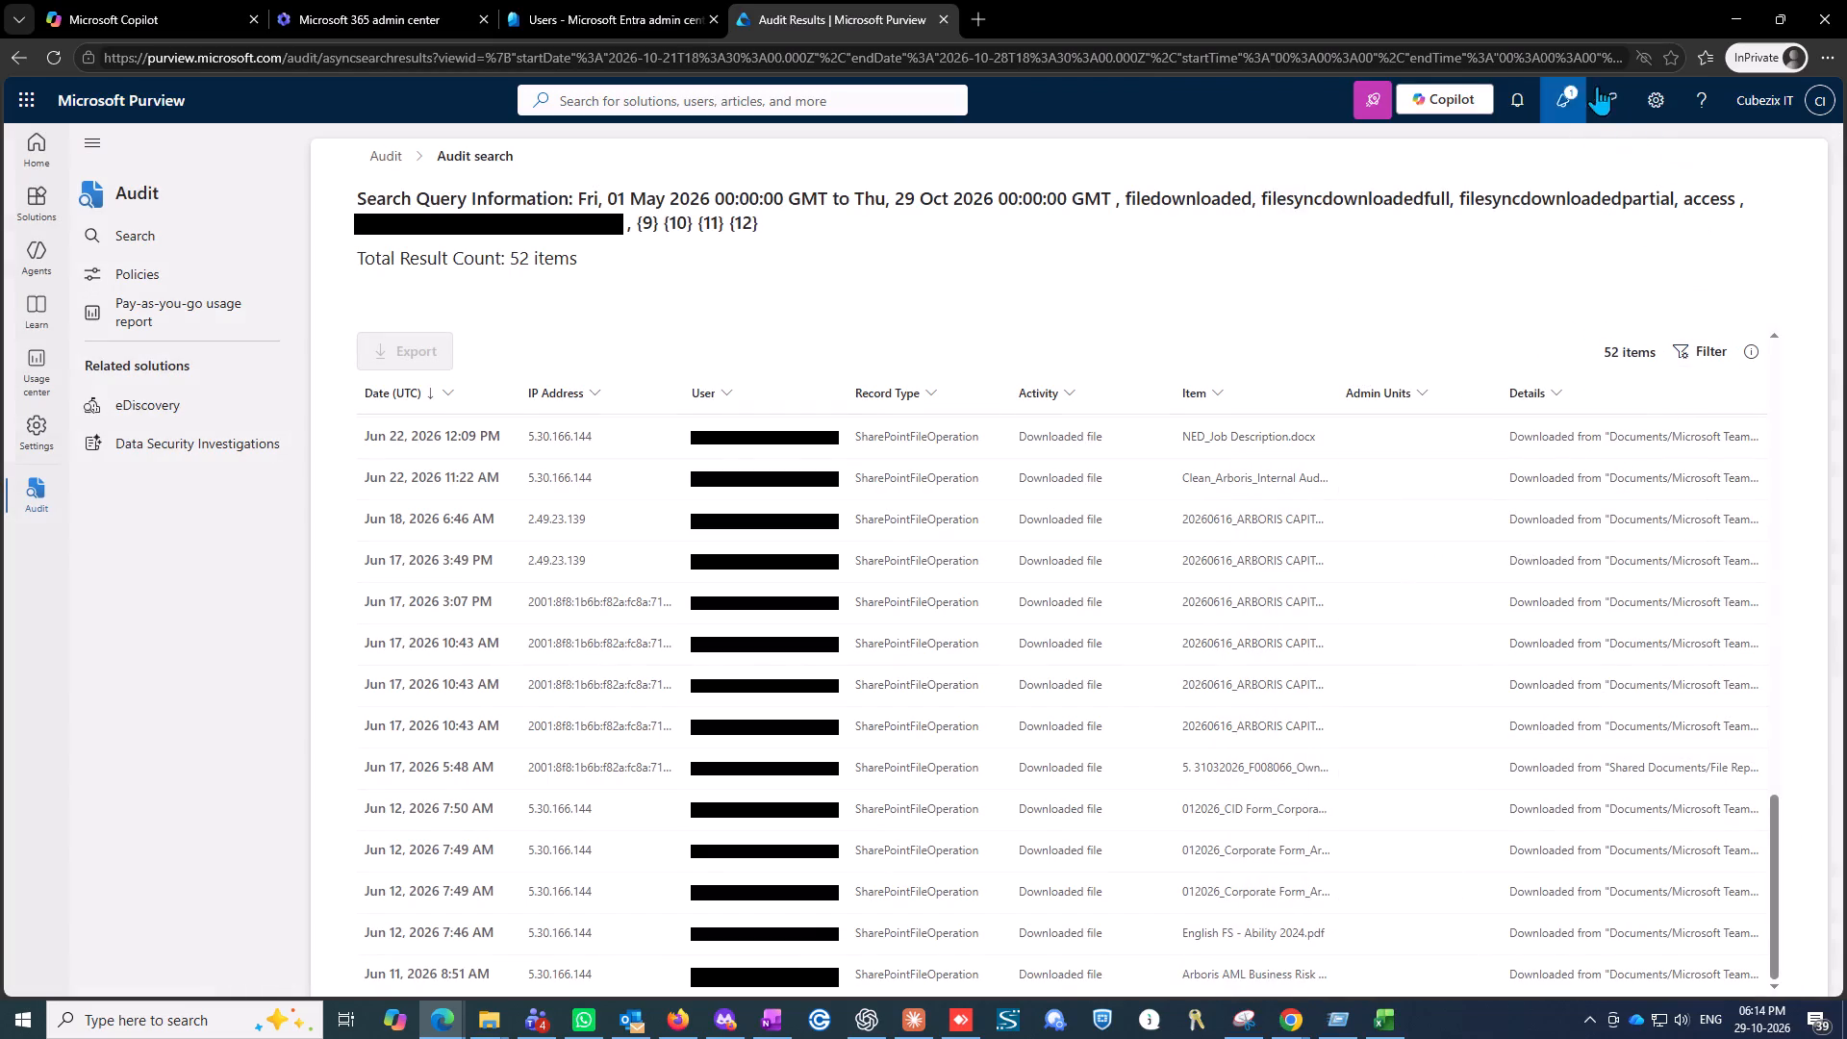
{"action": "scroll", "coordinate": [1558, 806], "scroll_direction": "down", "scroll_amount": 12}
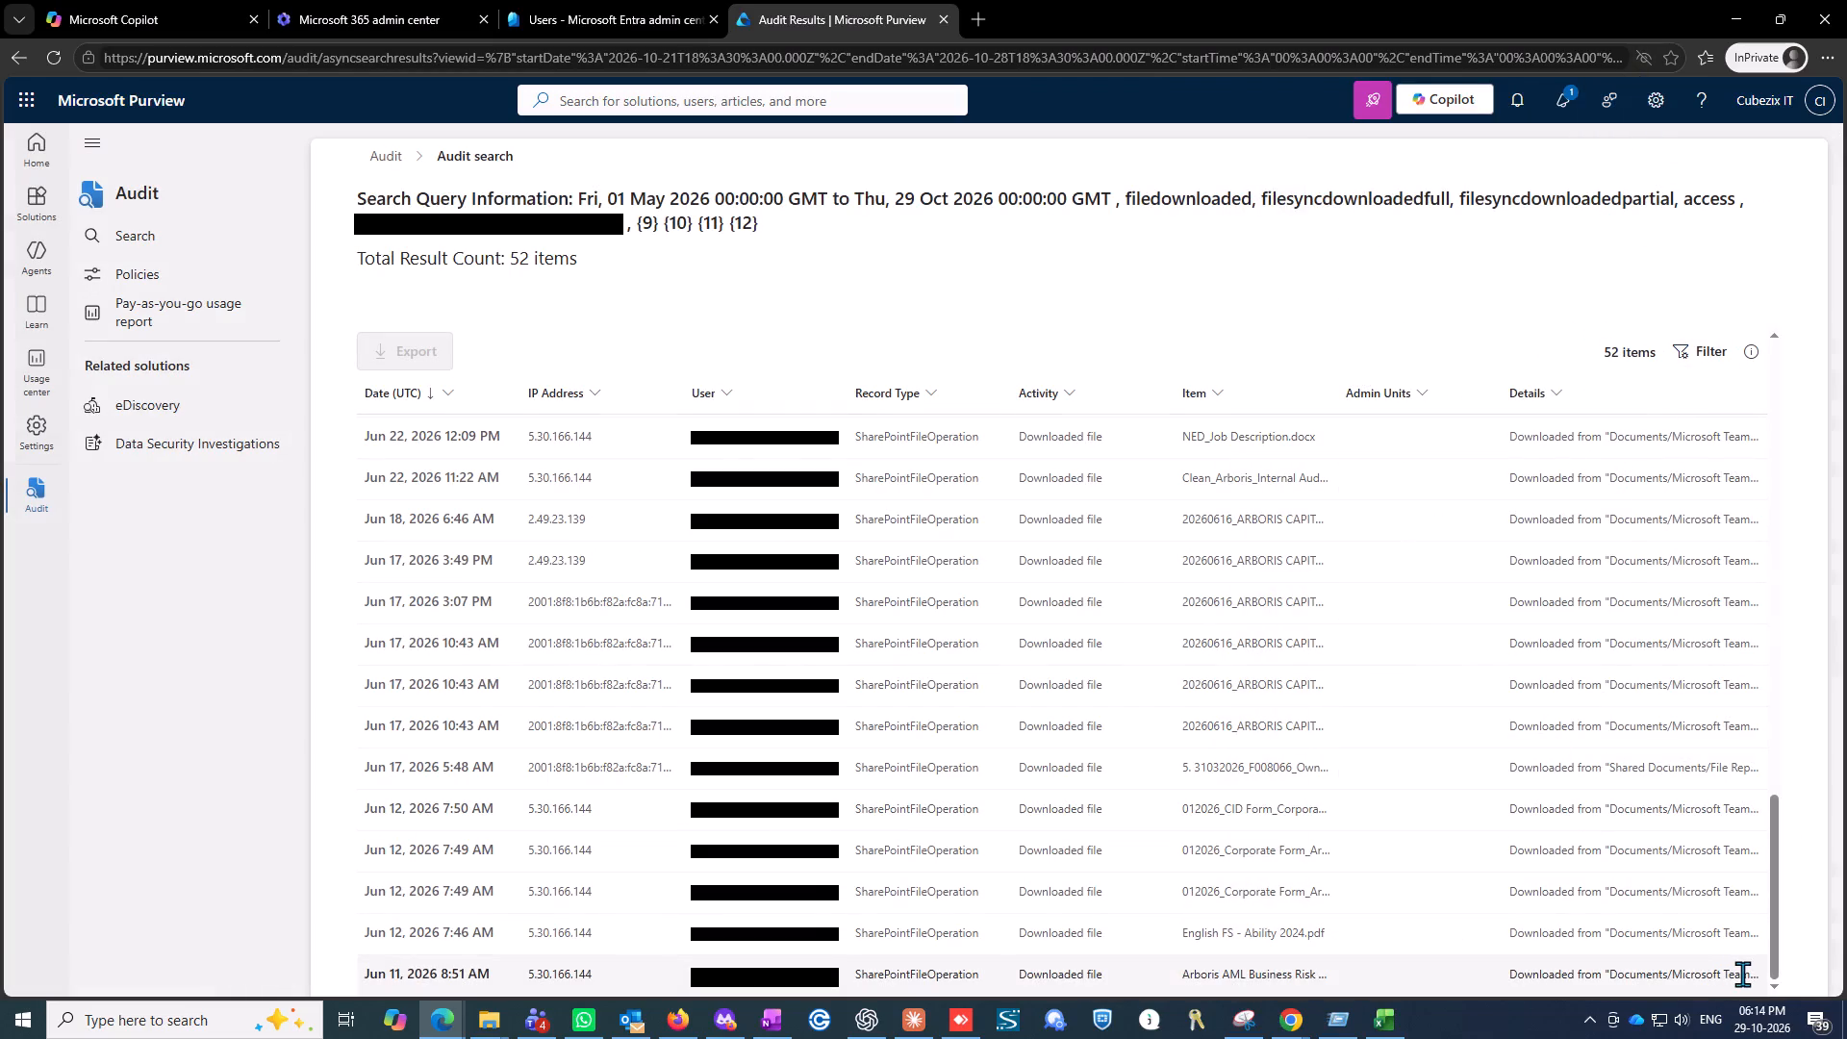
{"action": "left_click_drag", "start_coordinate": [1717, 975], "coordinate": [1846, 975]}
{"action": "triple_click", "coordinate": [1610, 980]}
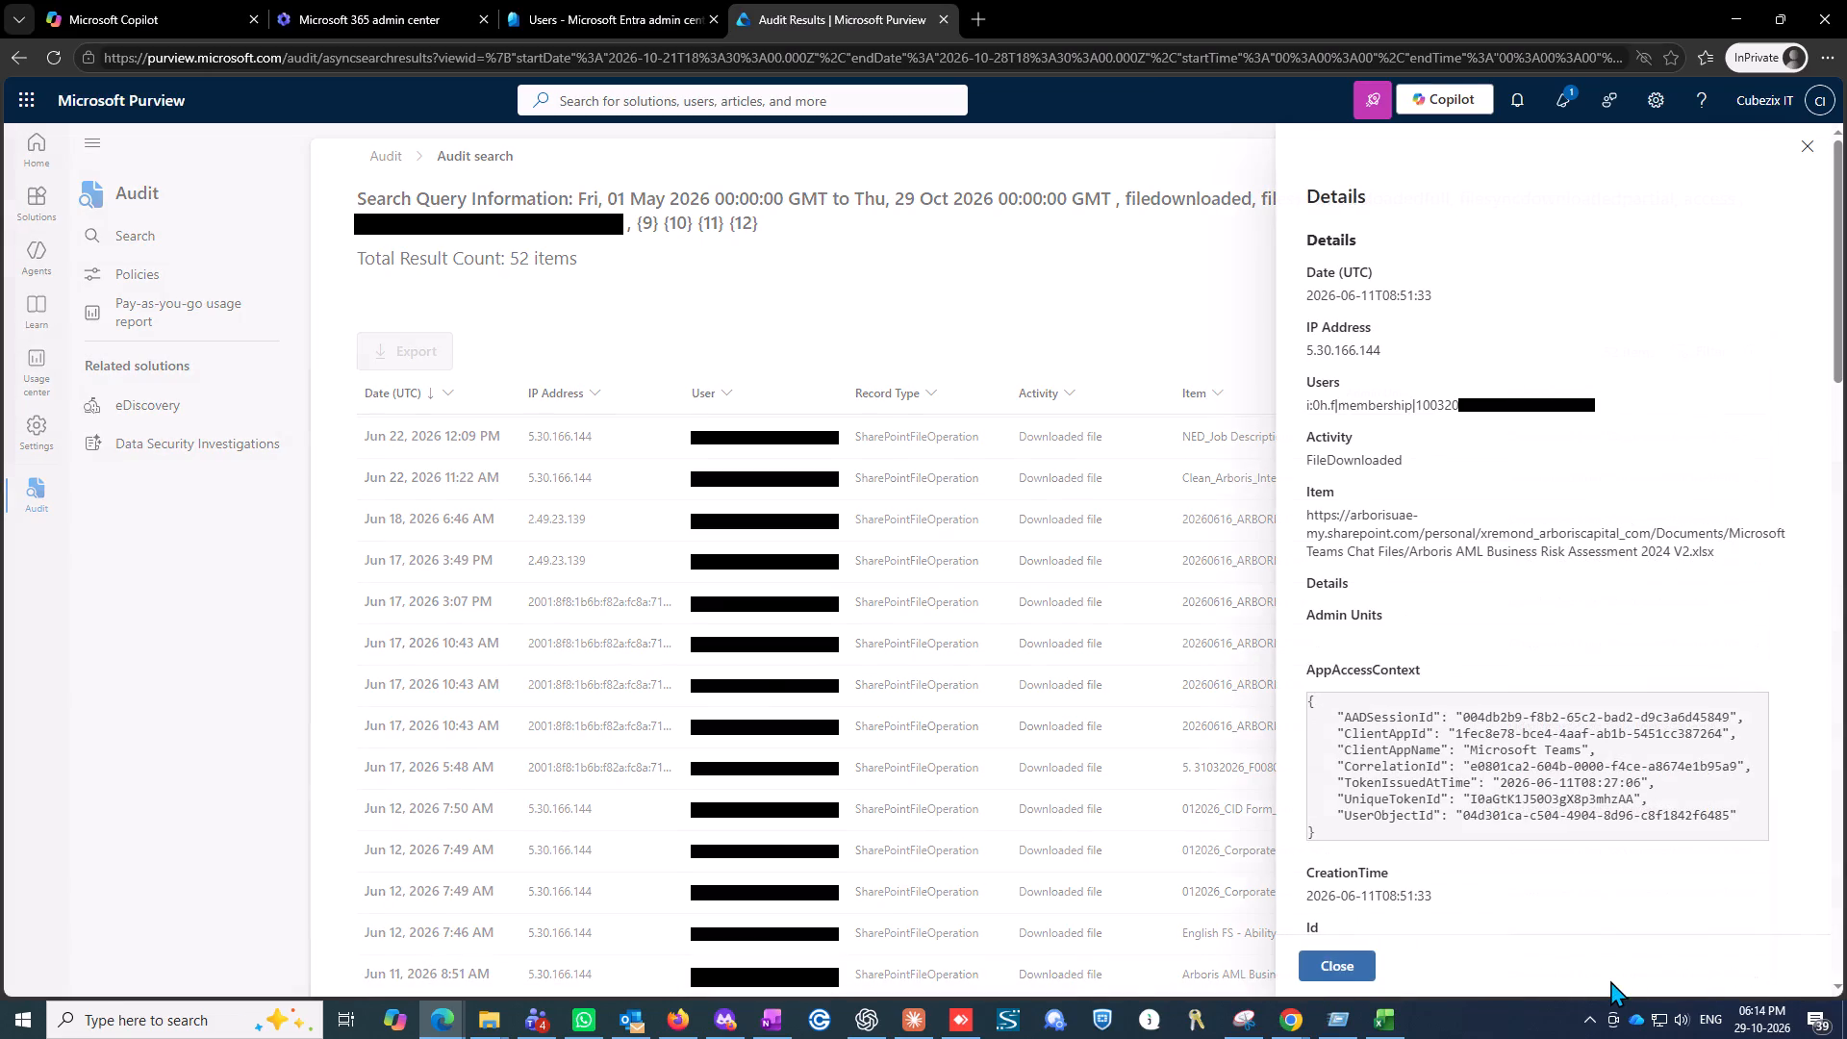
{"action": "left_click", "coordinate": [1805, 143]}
Select and copy all audit records from Oct 27, 2026 12:10 PM down to Jun 11, 2026 8:51 AM.
{"action": "scroll", "coordinate": [368, 511], "scroll_direction": "up", "scroll_amount": 9}
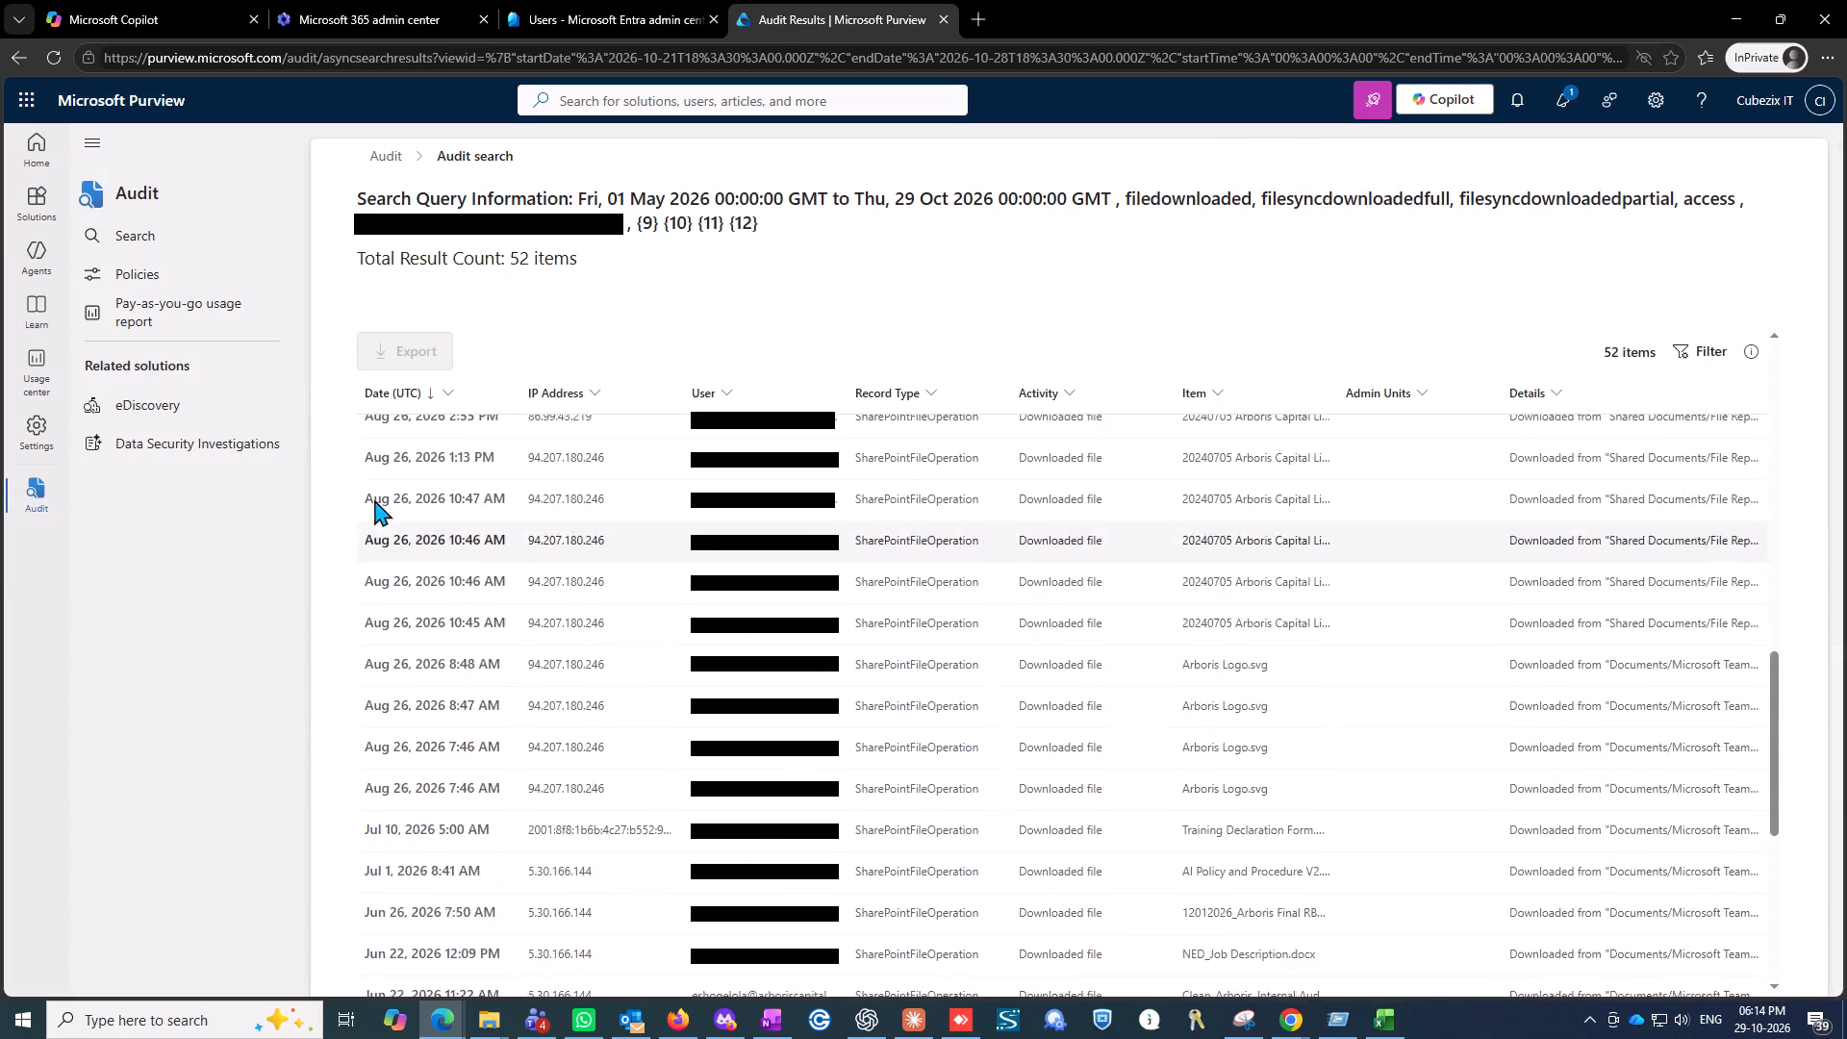
{"action": "scroll", "coordinate": [374, 499], "scroll_direction": "up", "scroll_amount": 9}
{"action": "left_click_drag", "start_coordinate": [354, 489], "coordinate": [593, 604]}
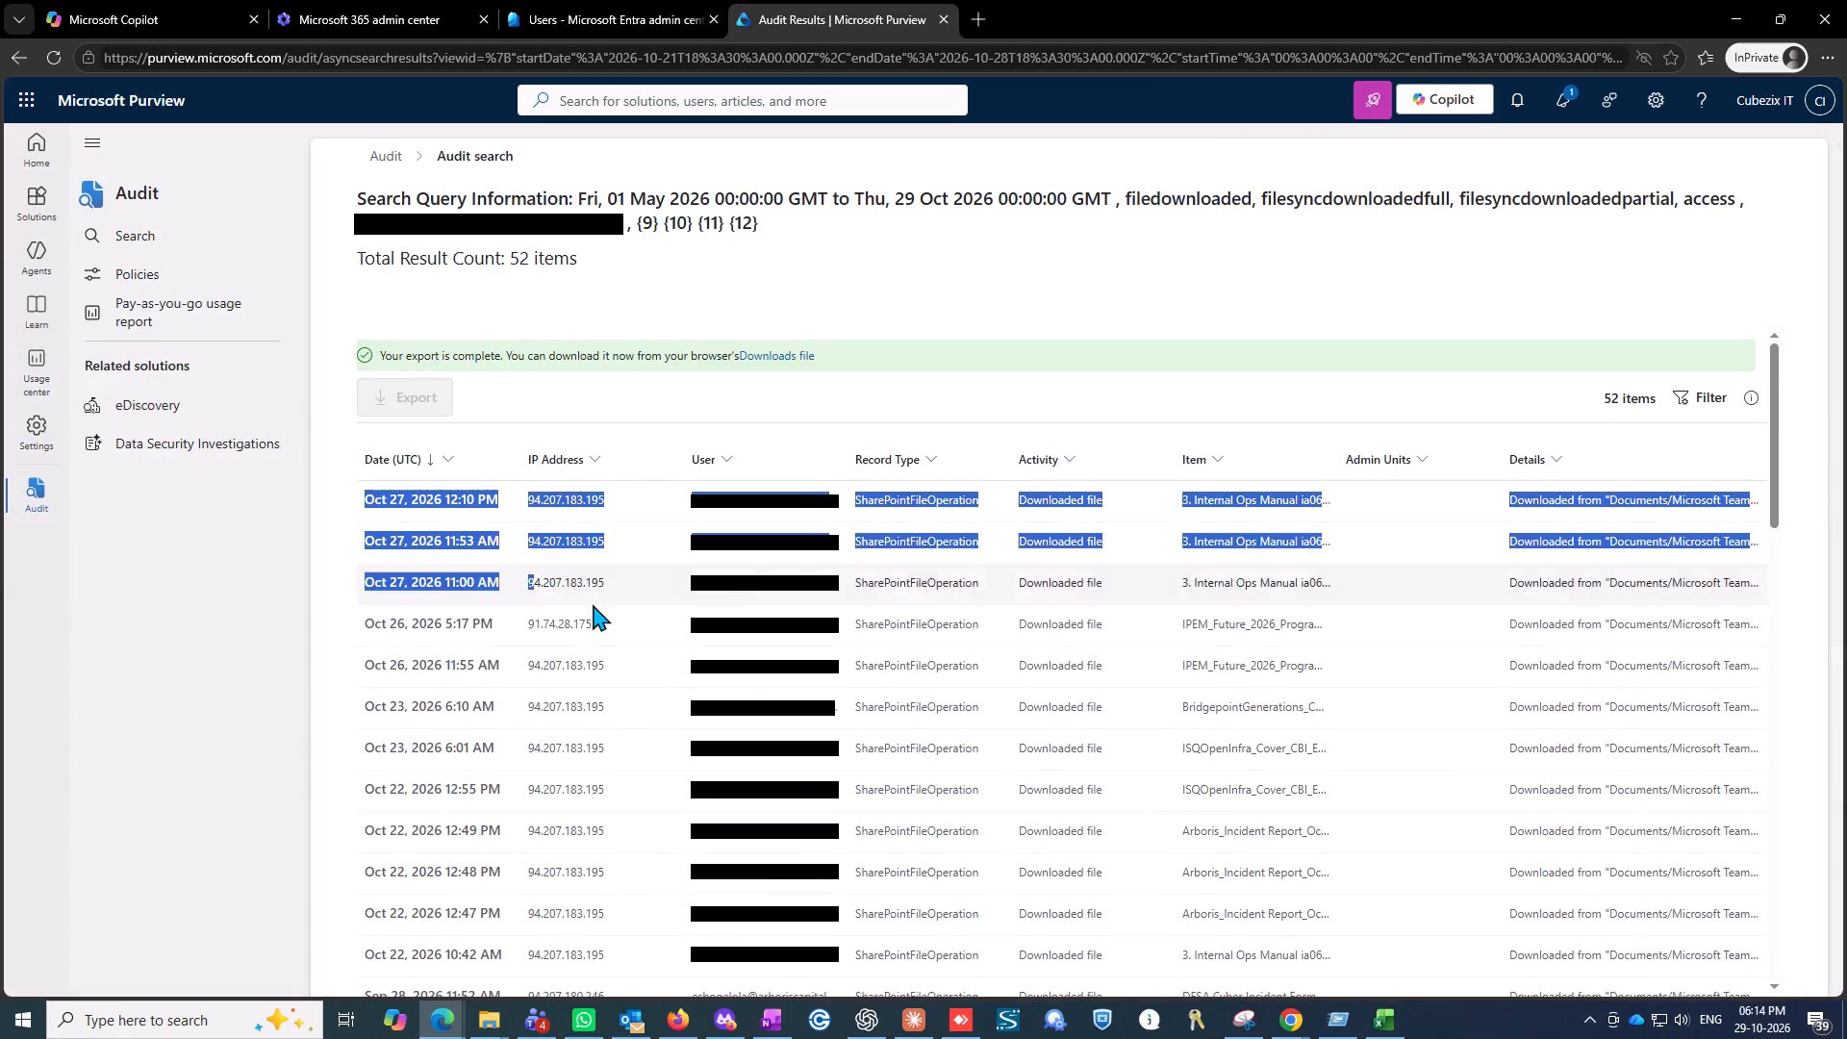
{"action": "left_click_drag", "start_coordinate": [593, 604], "coordinate": [1709, 1038]}
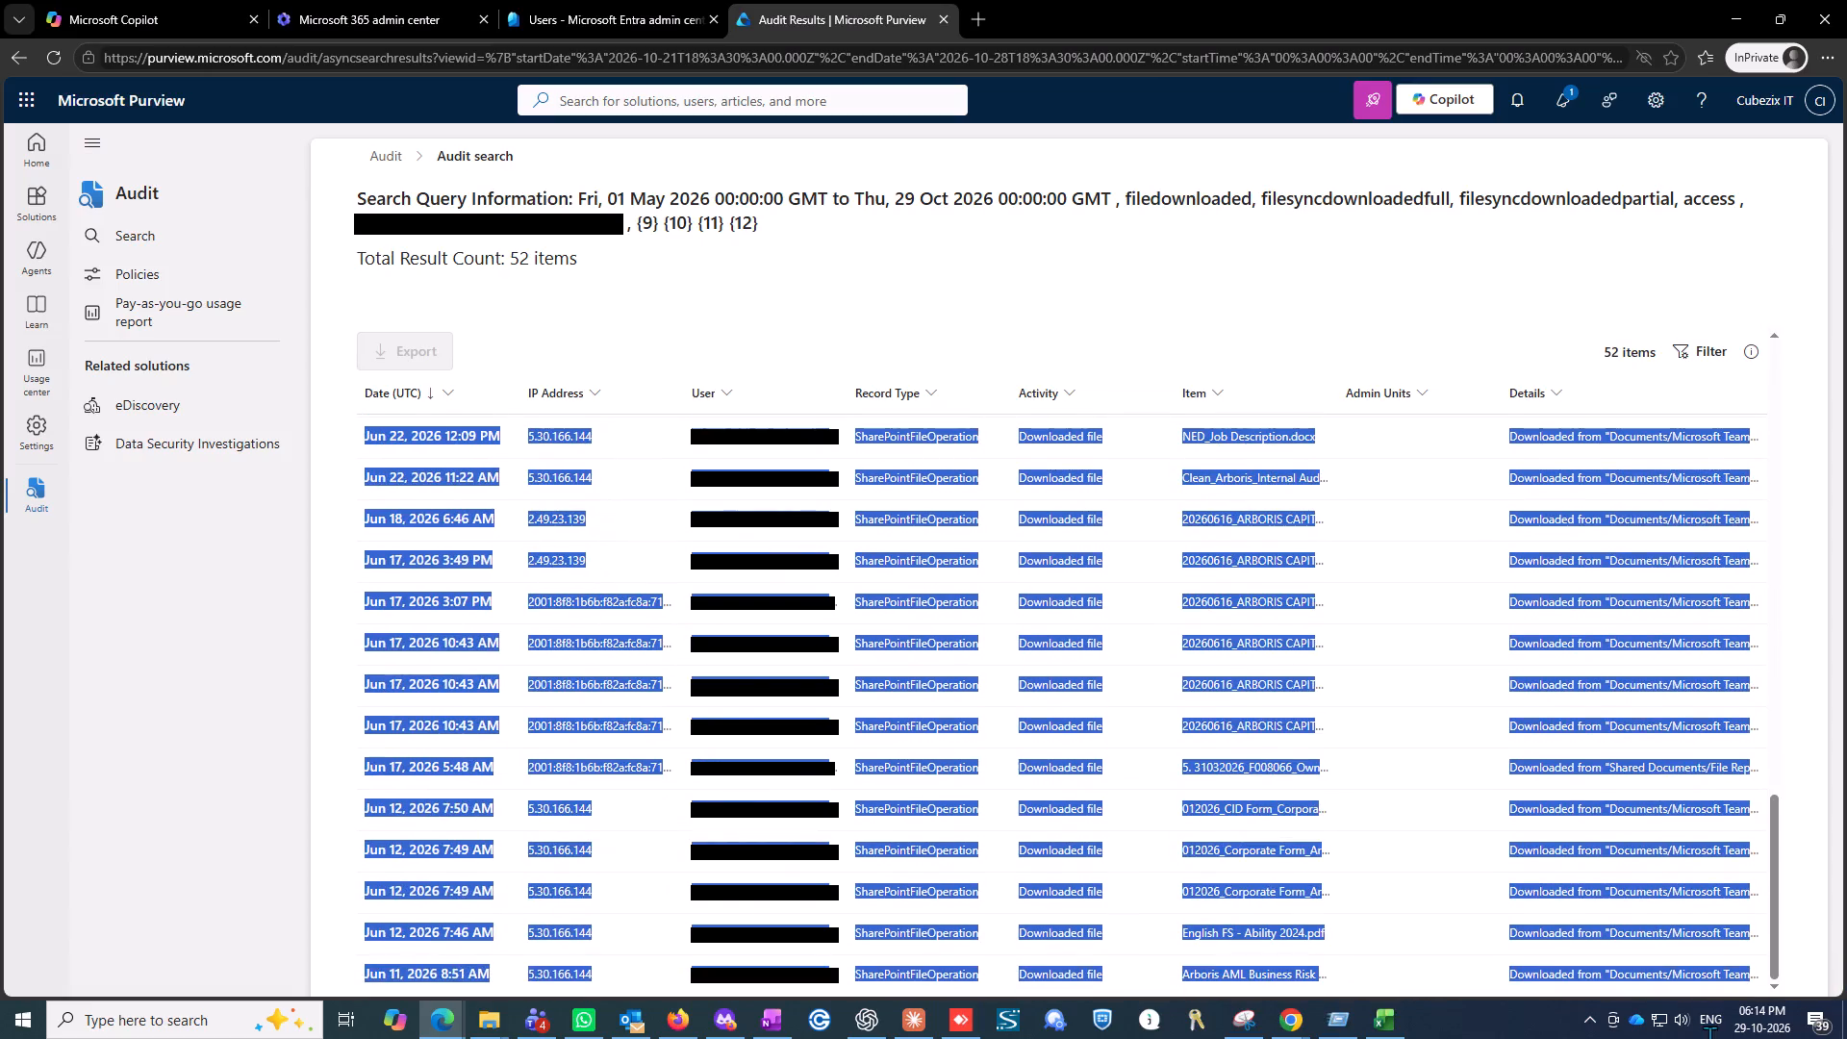
{"action": "left_click_drag", "start_coordinate": [1709, 1038], "coordinate": [1762, 986]}
{"action": "key", "text": "ctrl+c"}
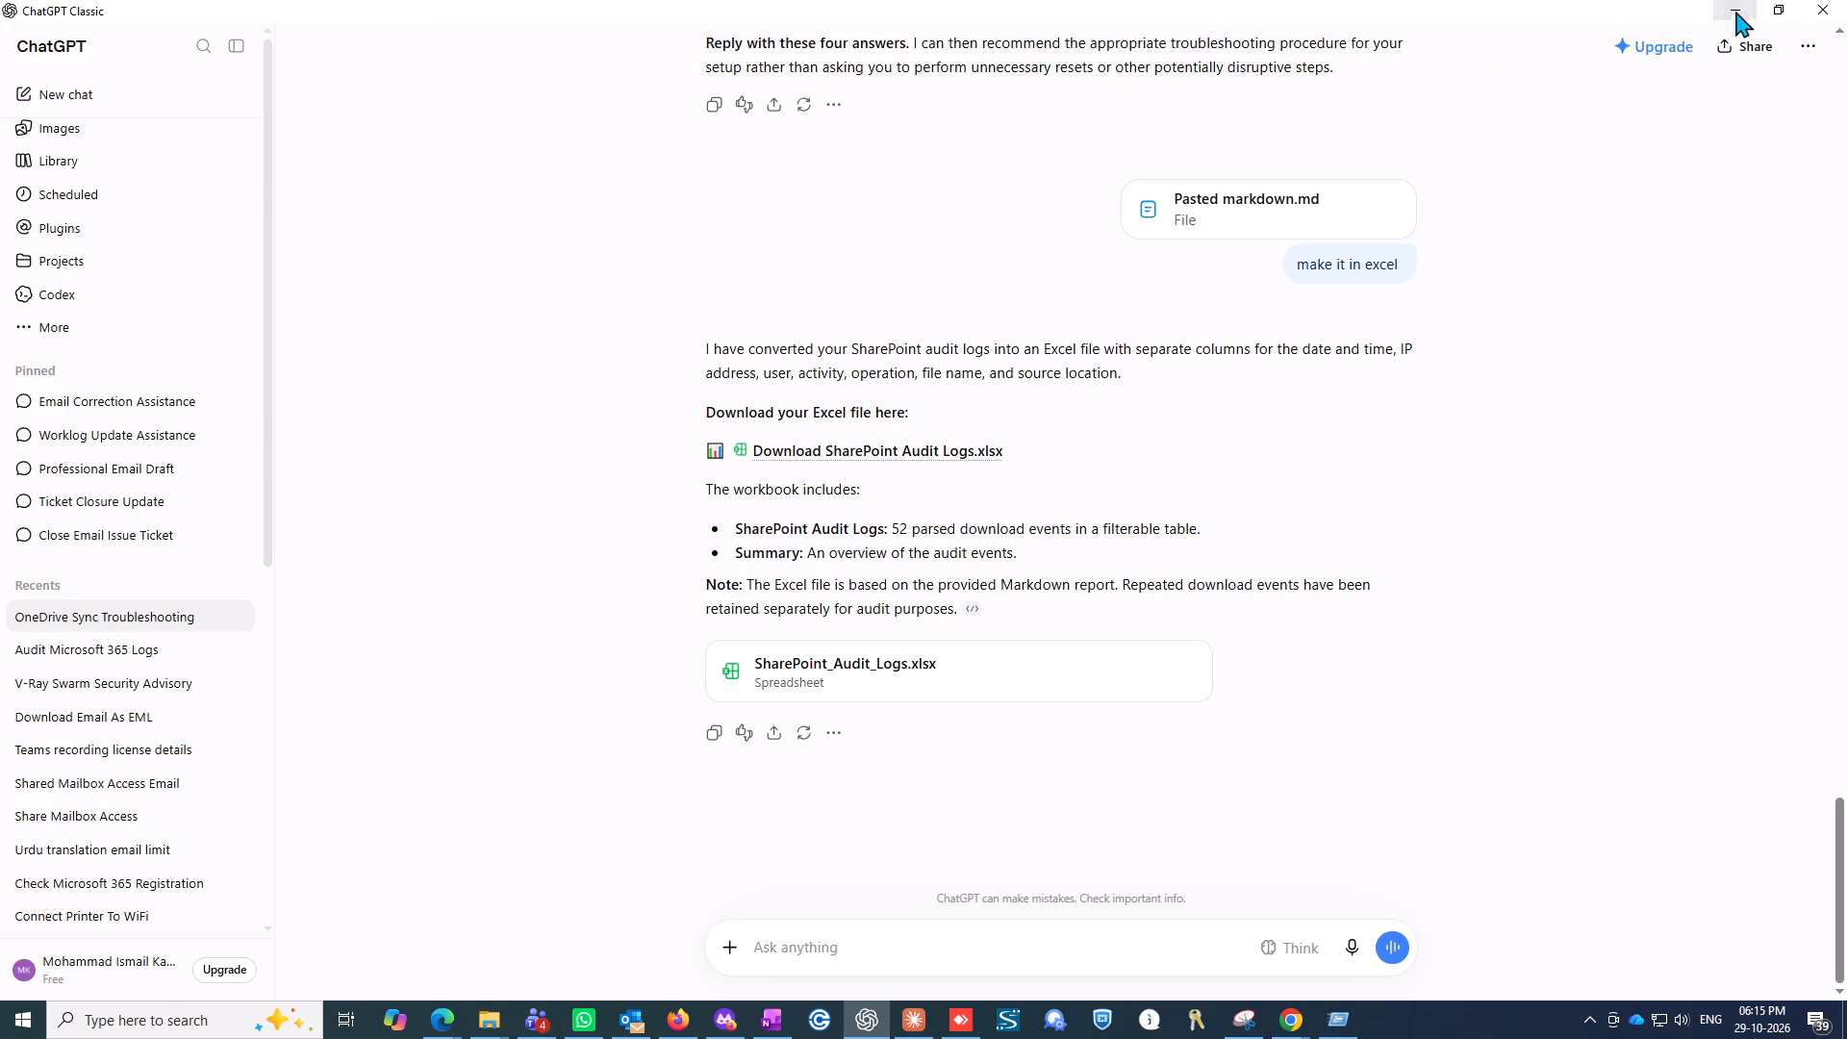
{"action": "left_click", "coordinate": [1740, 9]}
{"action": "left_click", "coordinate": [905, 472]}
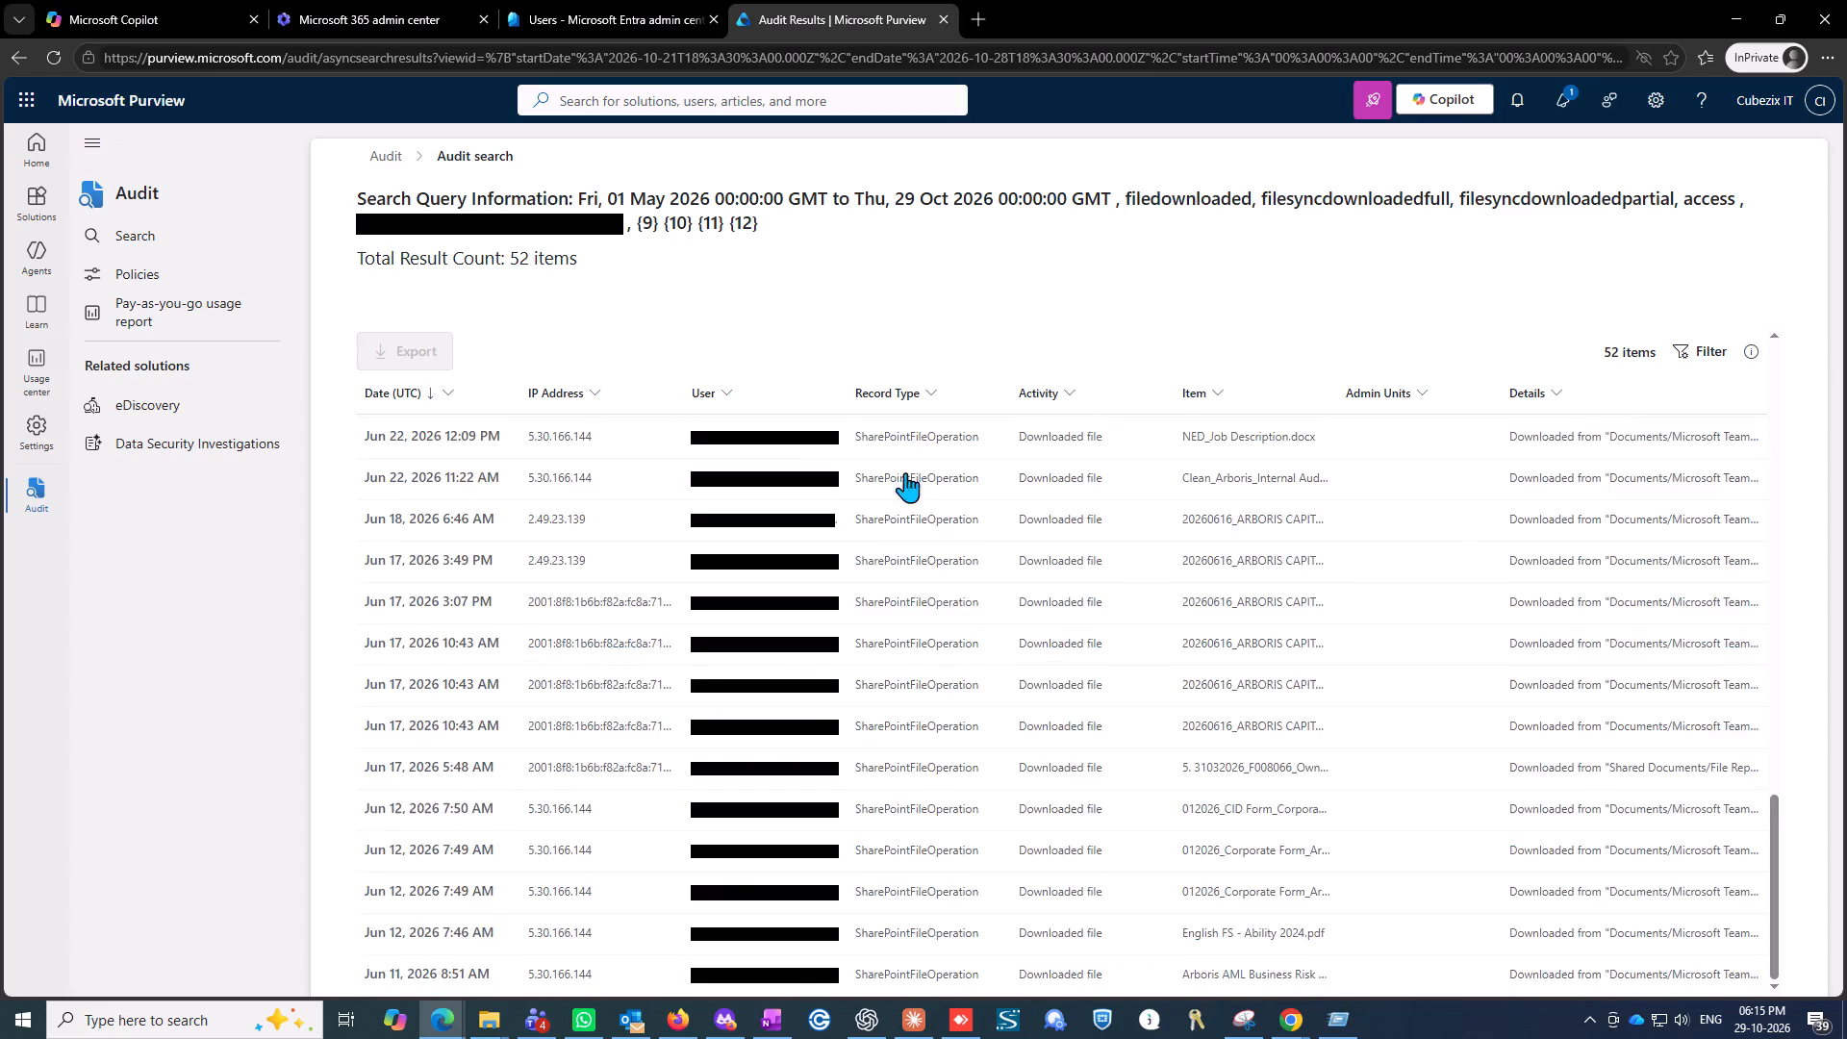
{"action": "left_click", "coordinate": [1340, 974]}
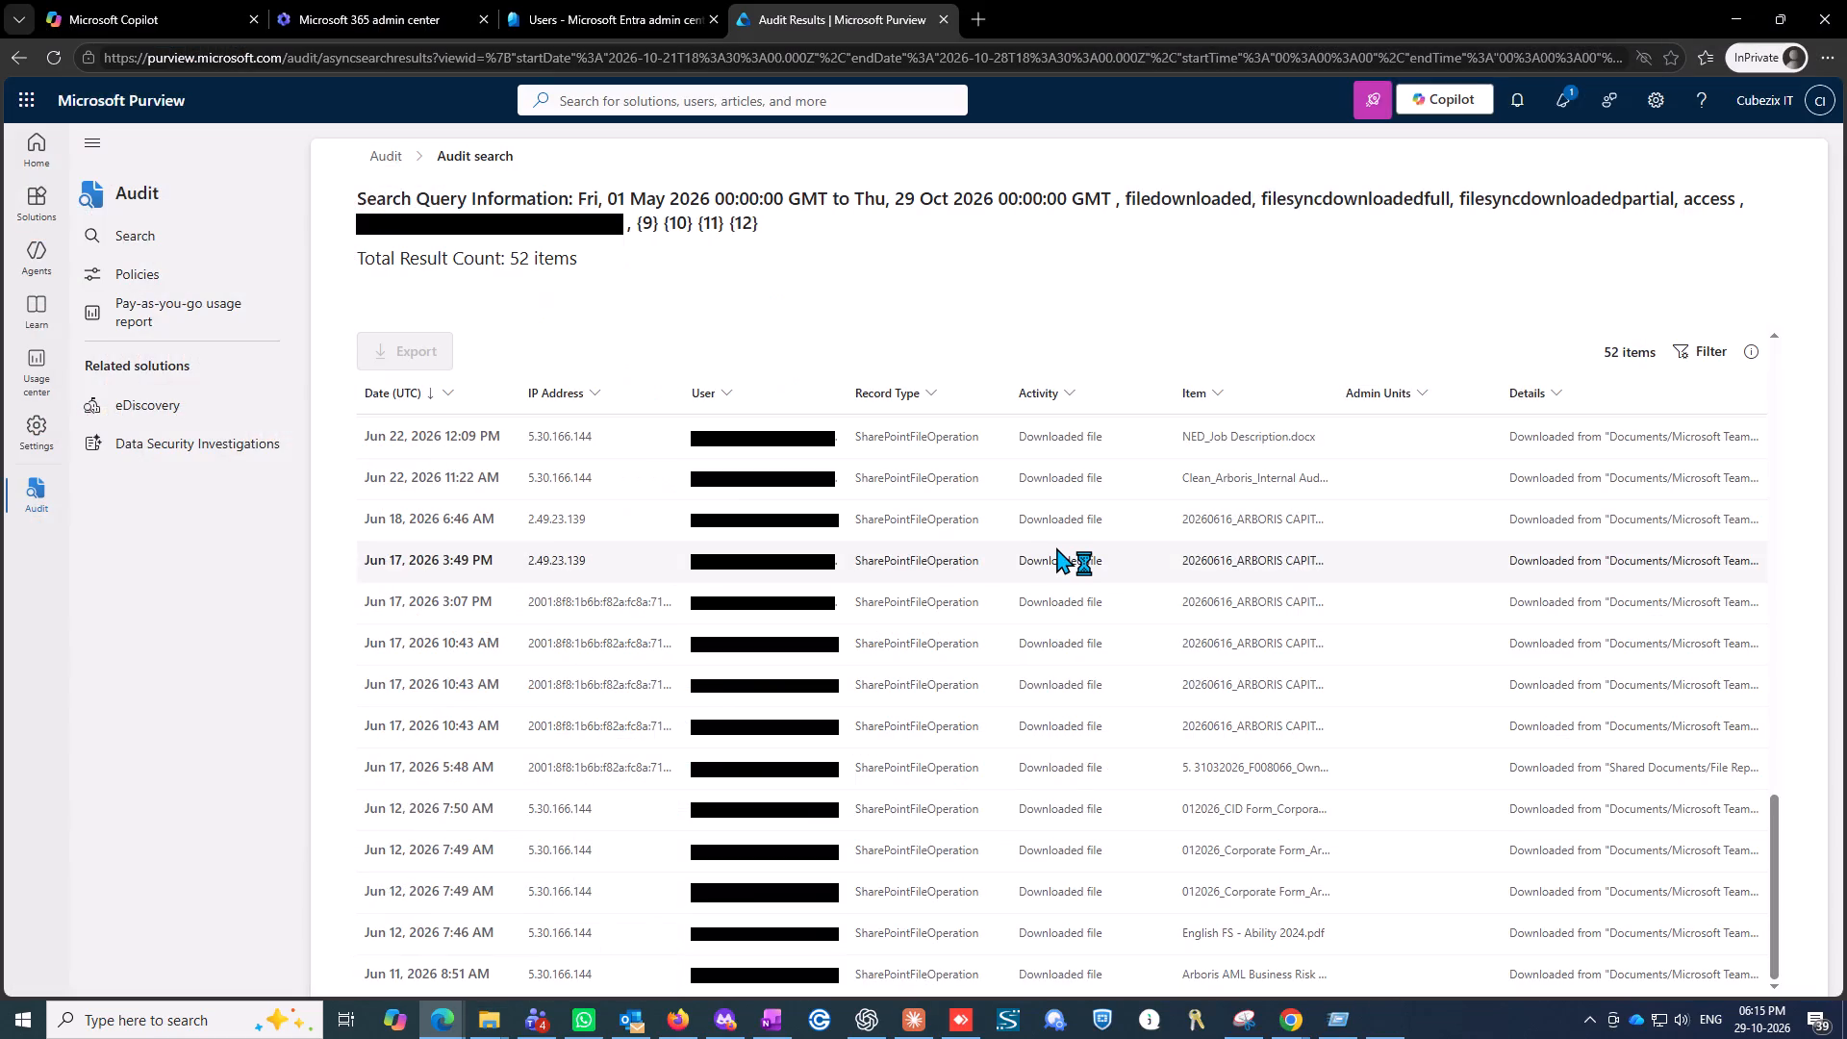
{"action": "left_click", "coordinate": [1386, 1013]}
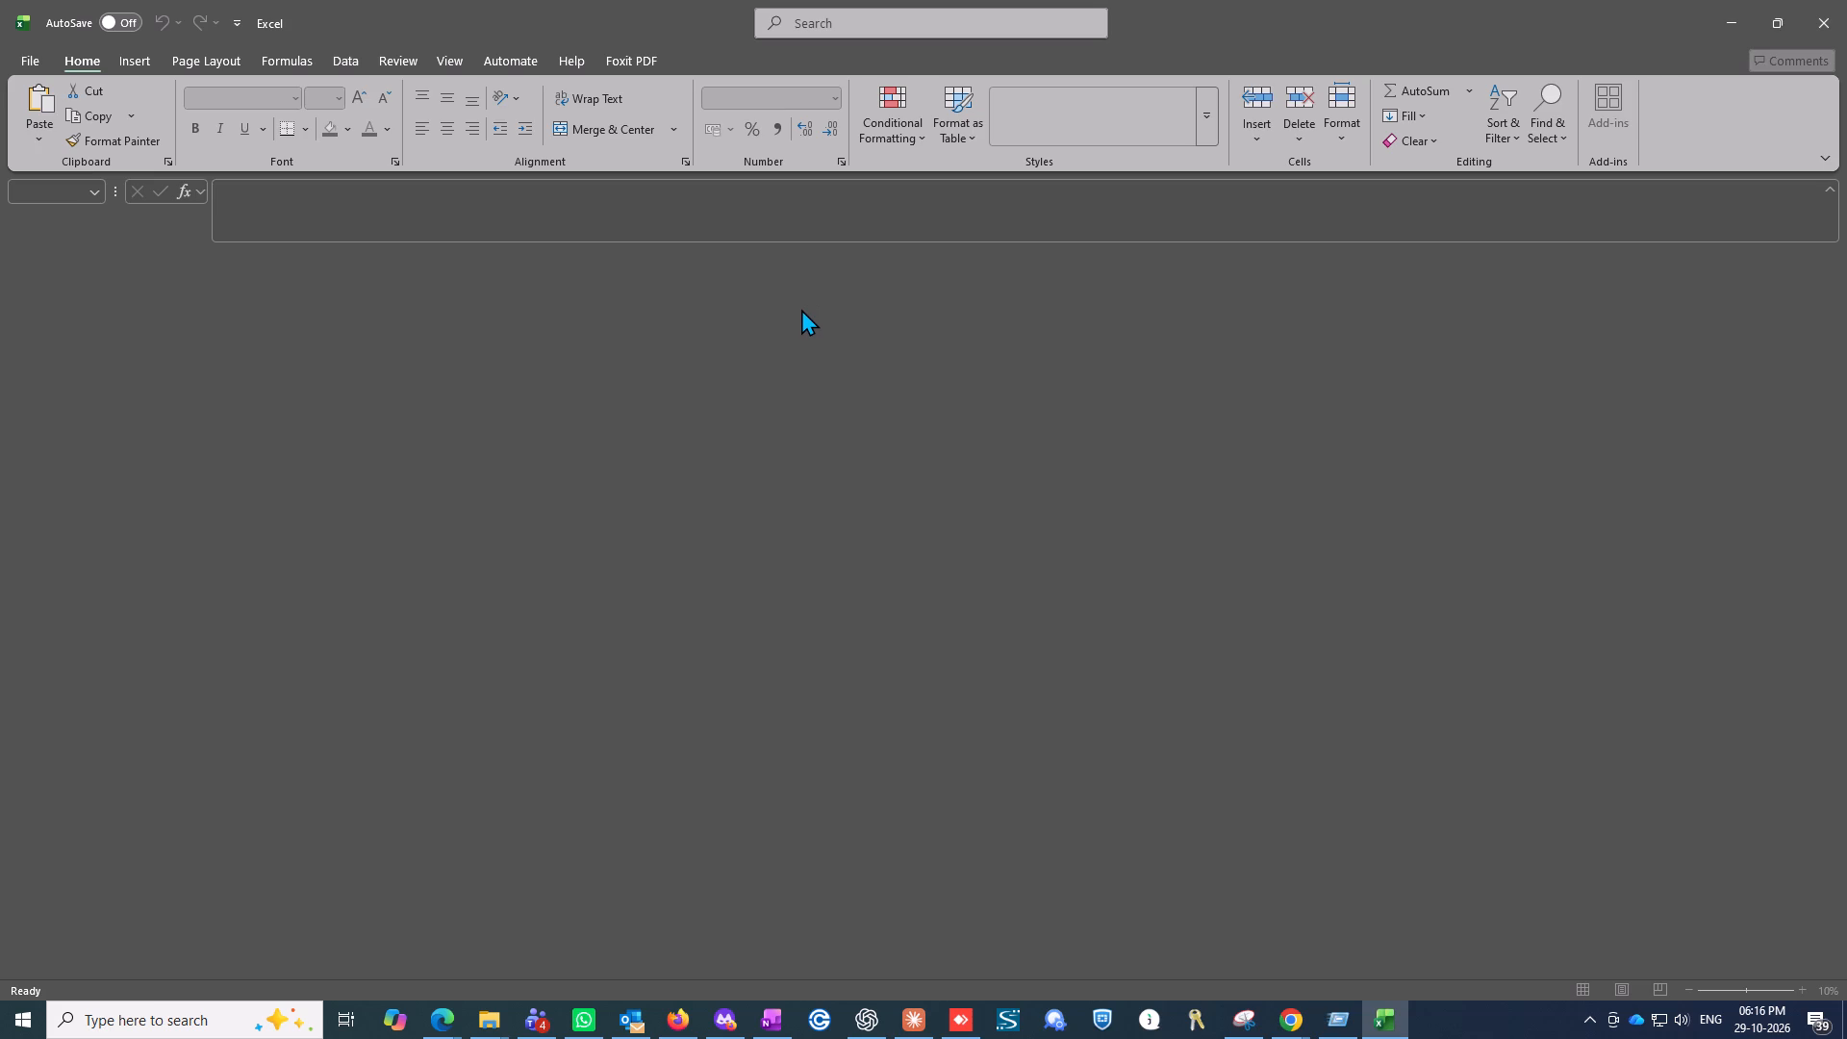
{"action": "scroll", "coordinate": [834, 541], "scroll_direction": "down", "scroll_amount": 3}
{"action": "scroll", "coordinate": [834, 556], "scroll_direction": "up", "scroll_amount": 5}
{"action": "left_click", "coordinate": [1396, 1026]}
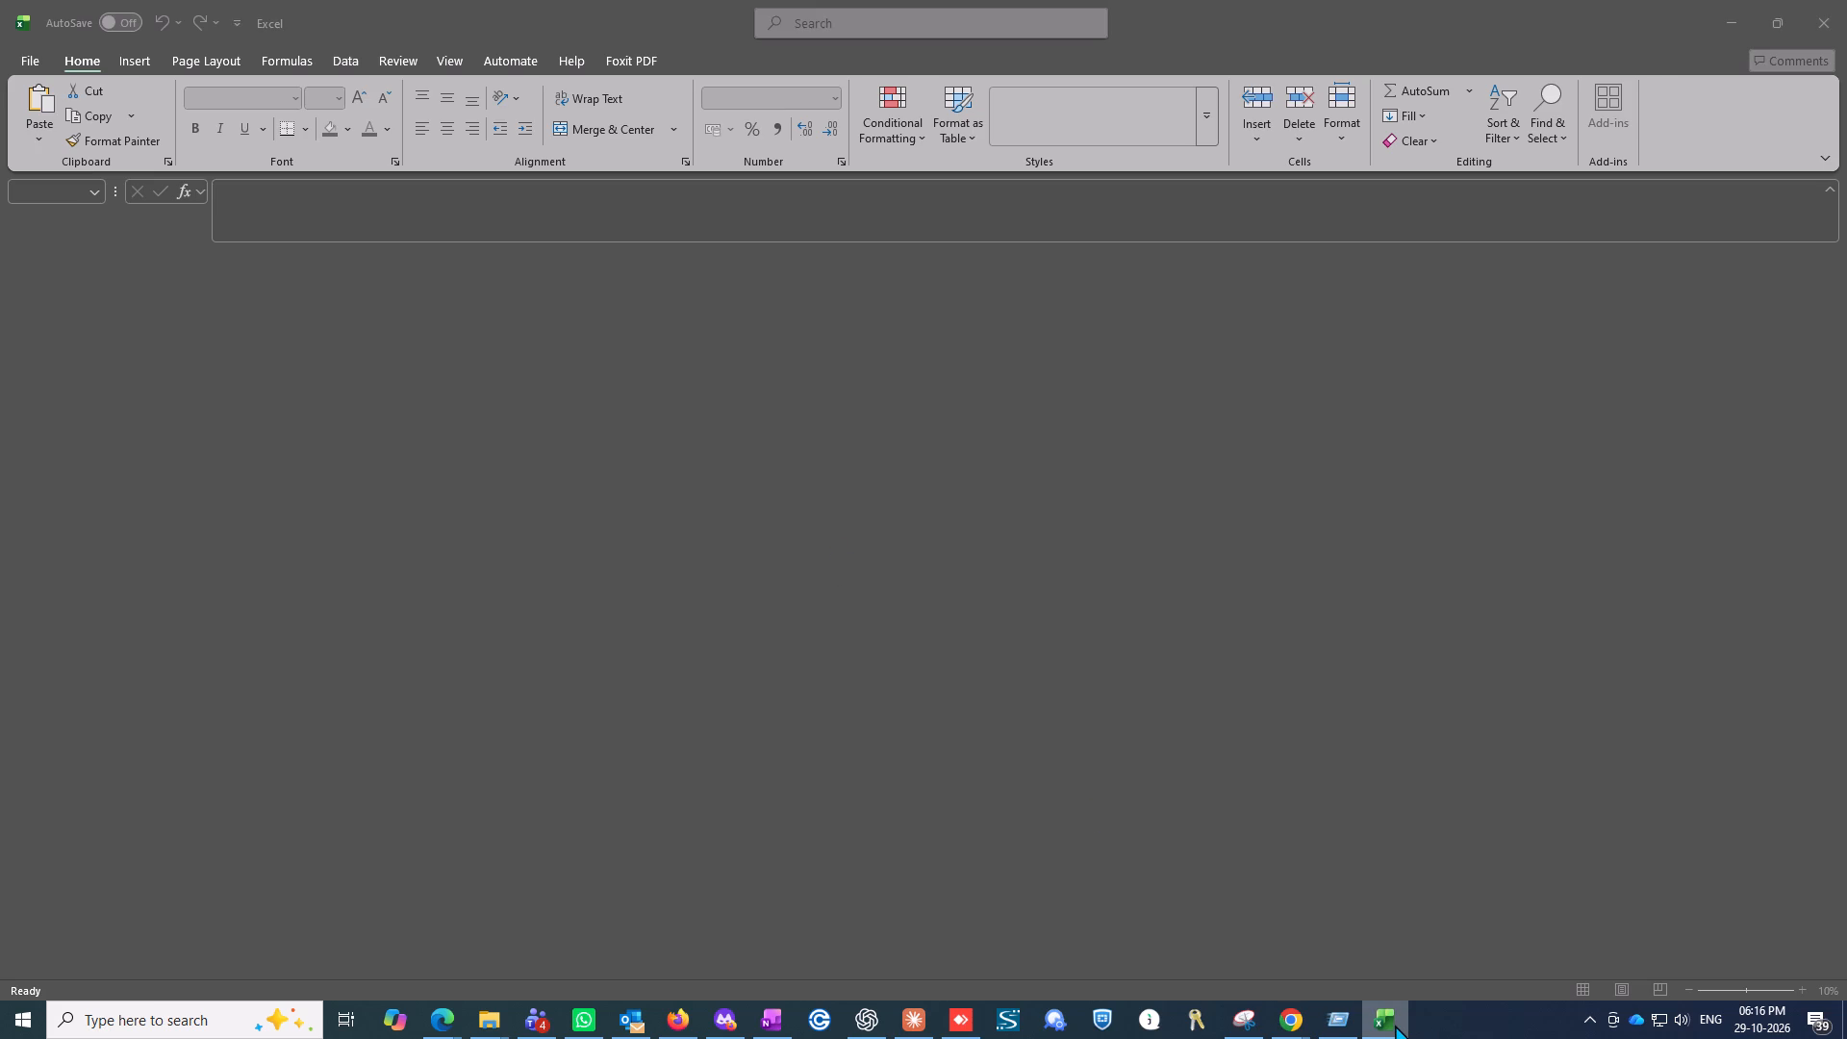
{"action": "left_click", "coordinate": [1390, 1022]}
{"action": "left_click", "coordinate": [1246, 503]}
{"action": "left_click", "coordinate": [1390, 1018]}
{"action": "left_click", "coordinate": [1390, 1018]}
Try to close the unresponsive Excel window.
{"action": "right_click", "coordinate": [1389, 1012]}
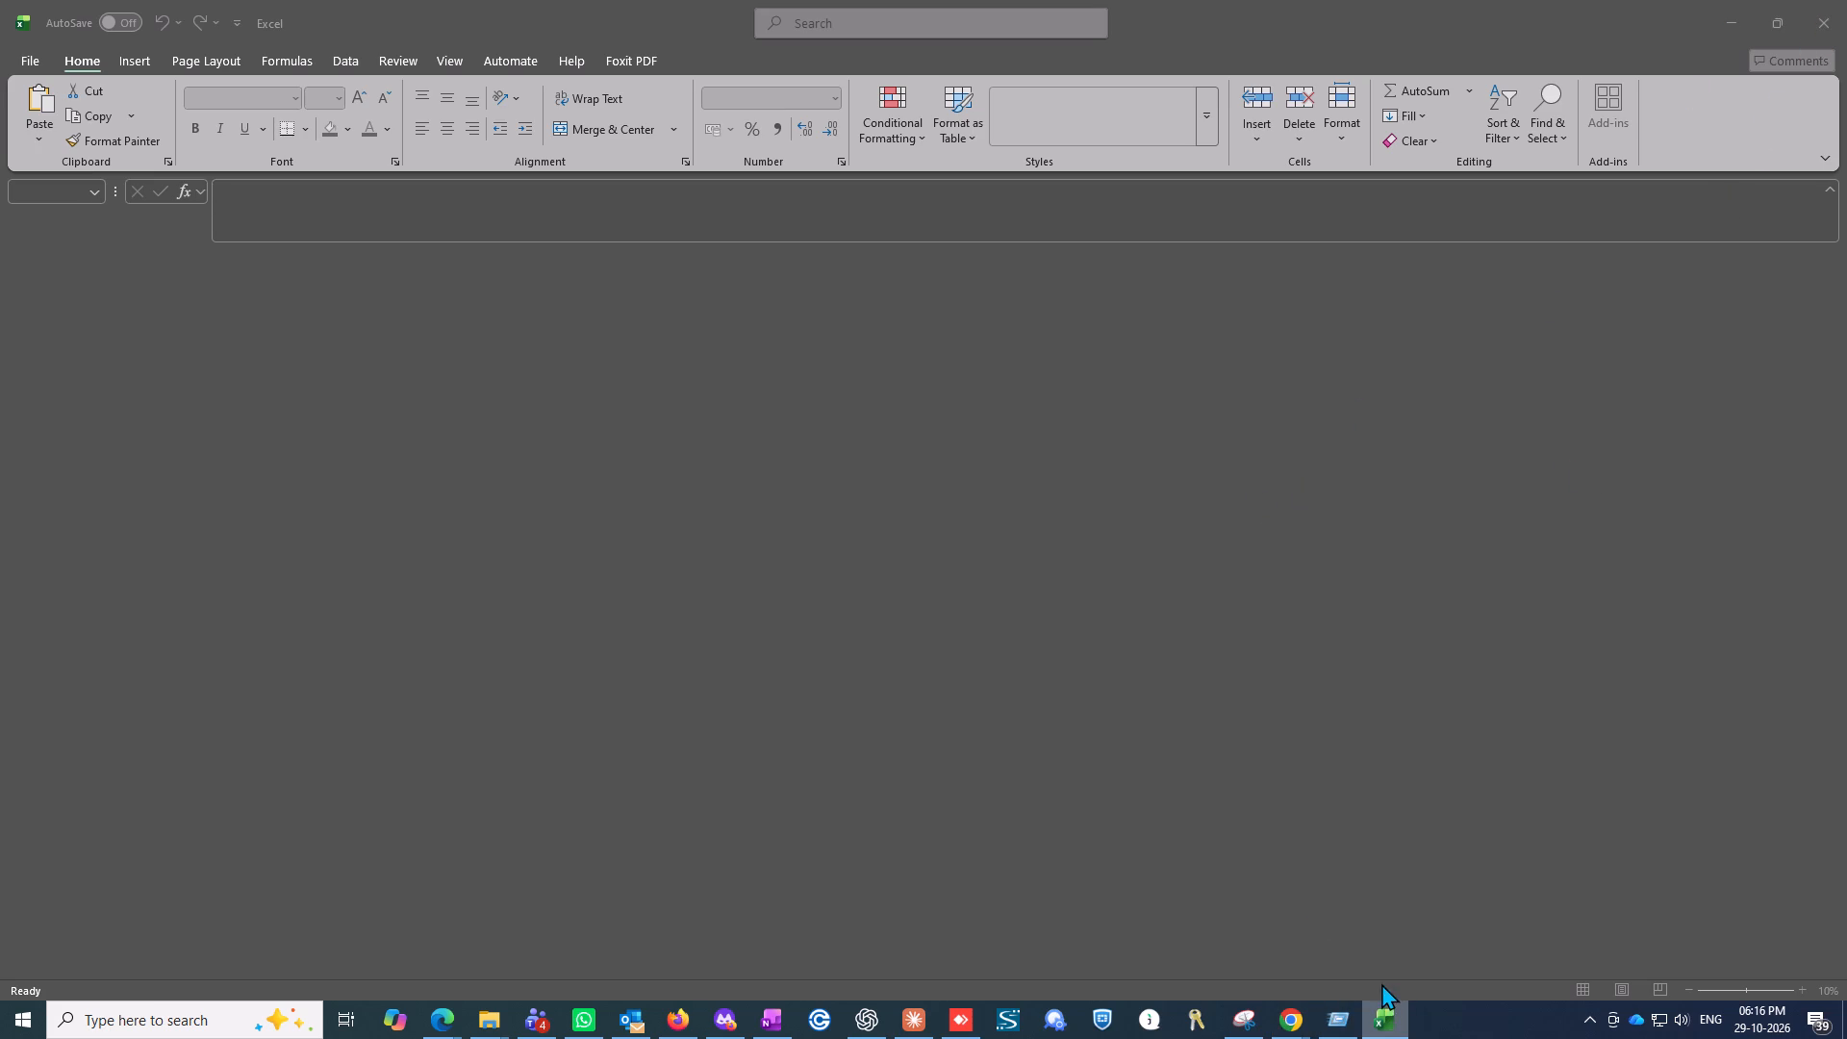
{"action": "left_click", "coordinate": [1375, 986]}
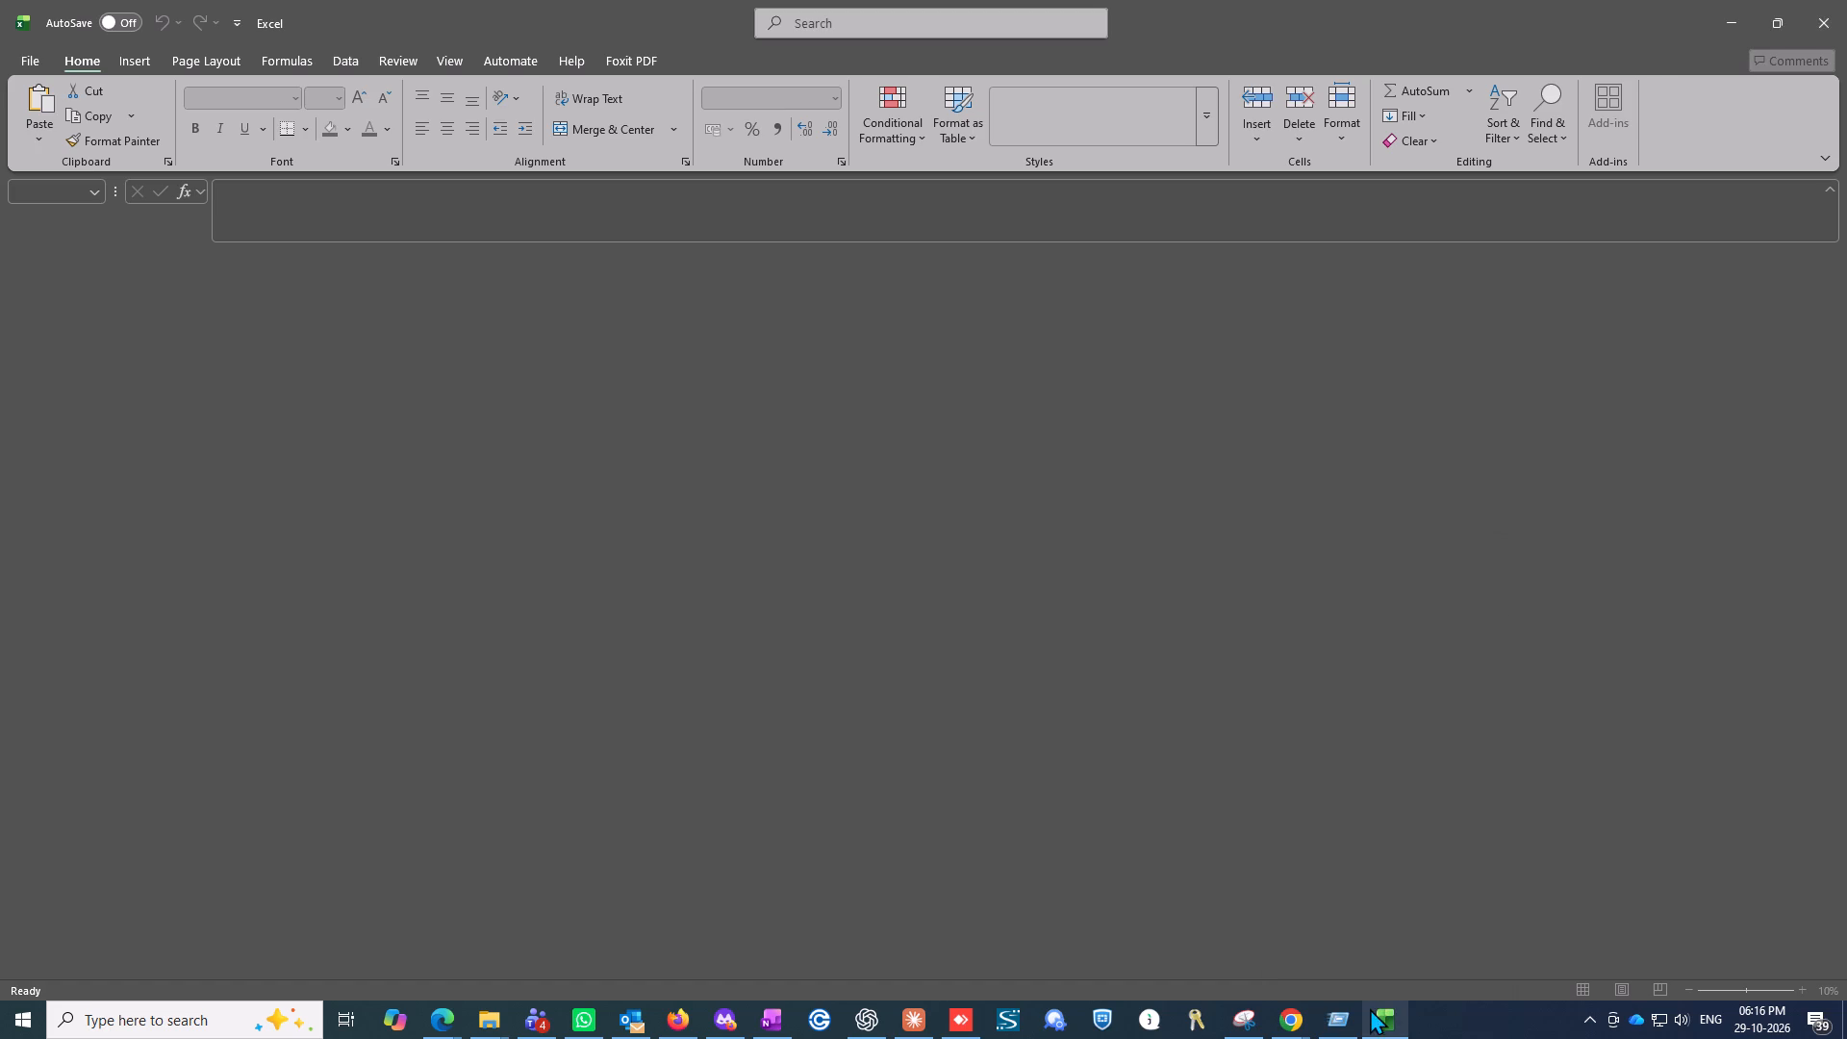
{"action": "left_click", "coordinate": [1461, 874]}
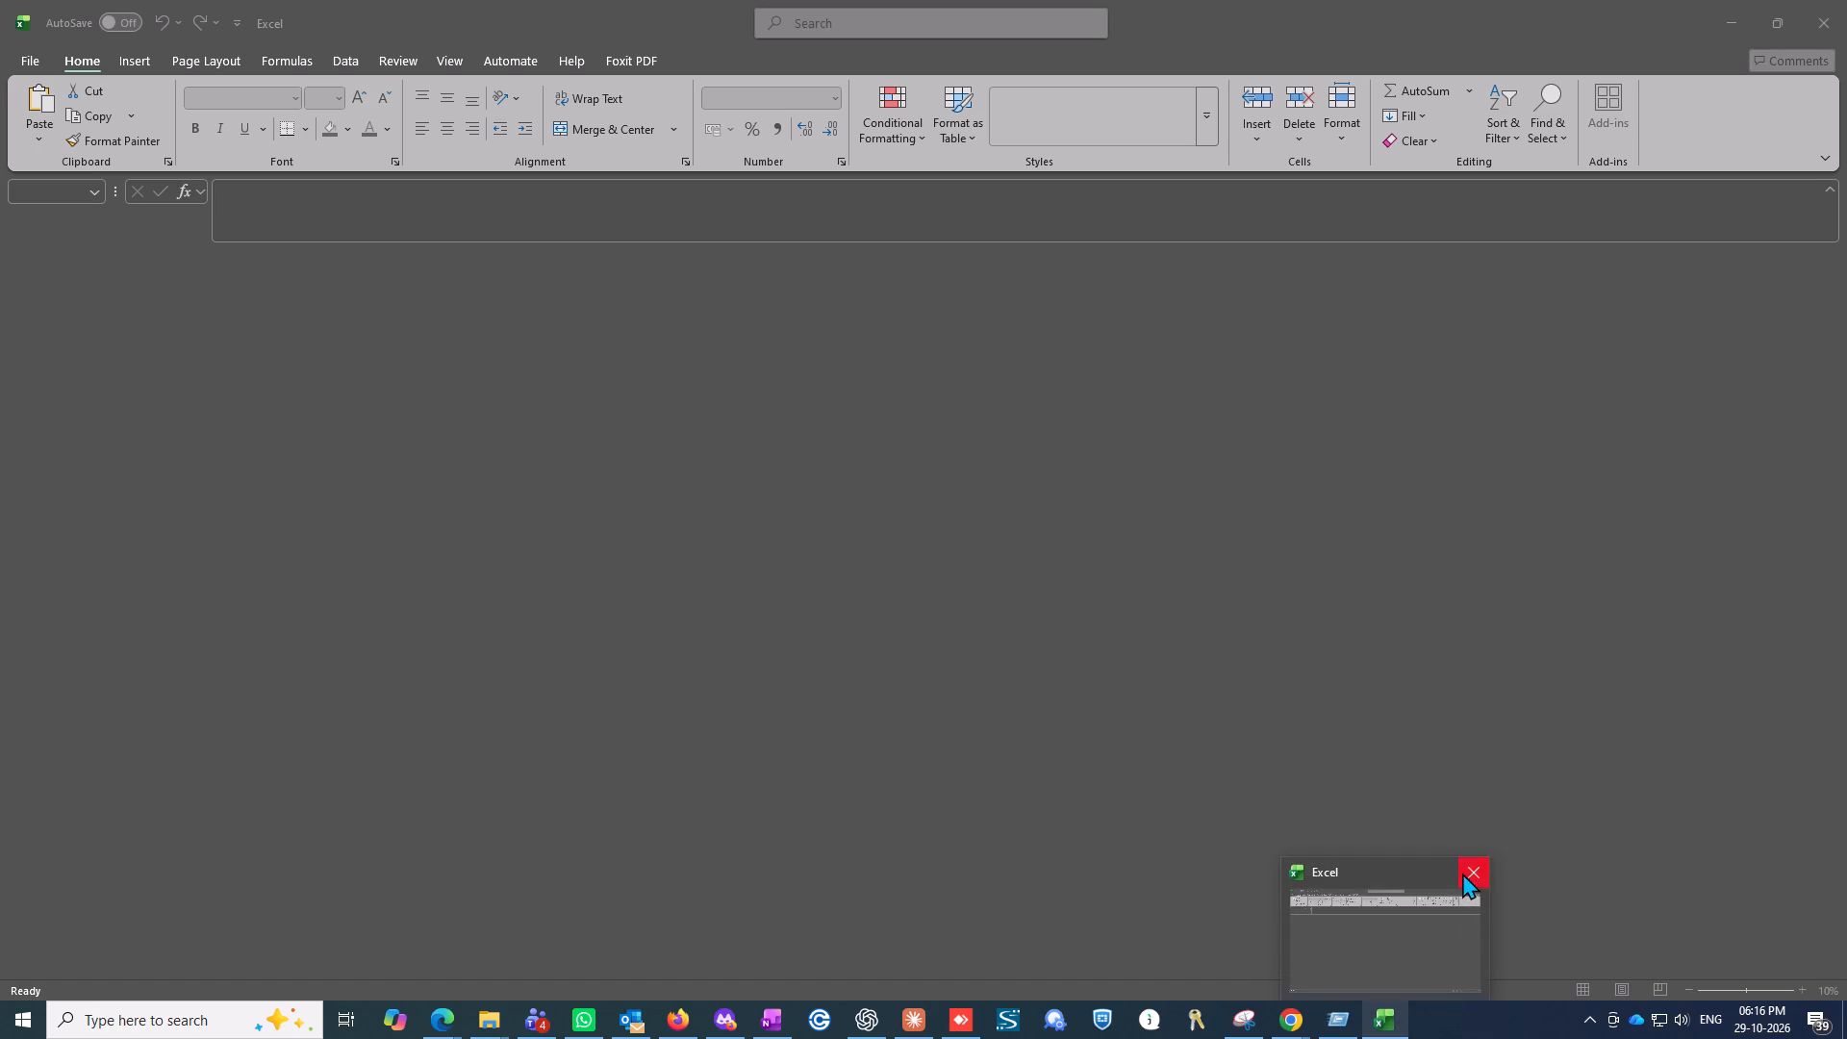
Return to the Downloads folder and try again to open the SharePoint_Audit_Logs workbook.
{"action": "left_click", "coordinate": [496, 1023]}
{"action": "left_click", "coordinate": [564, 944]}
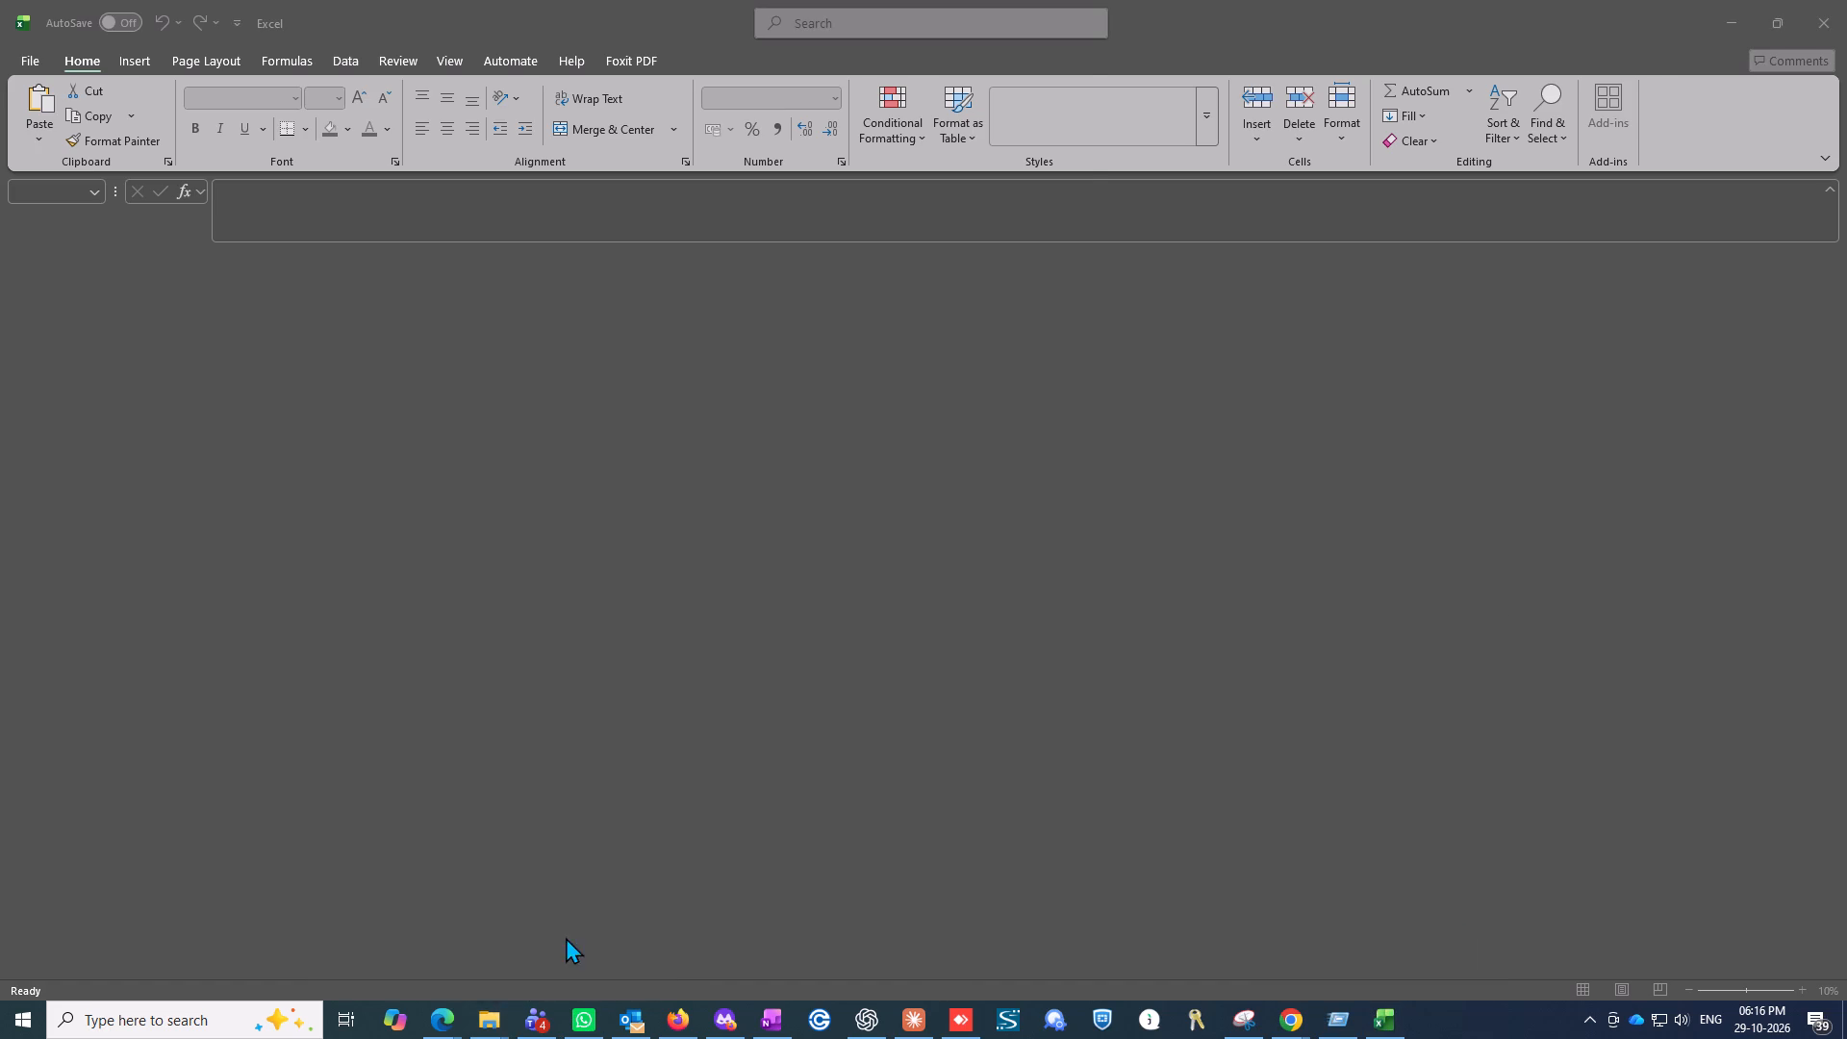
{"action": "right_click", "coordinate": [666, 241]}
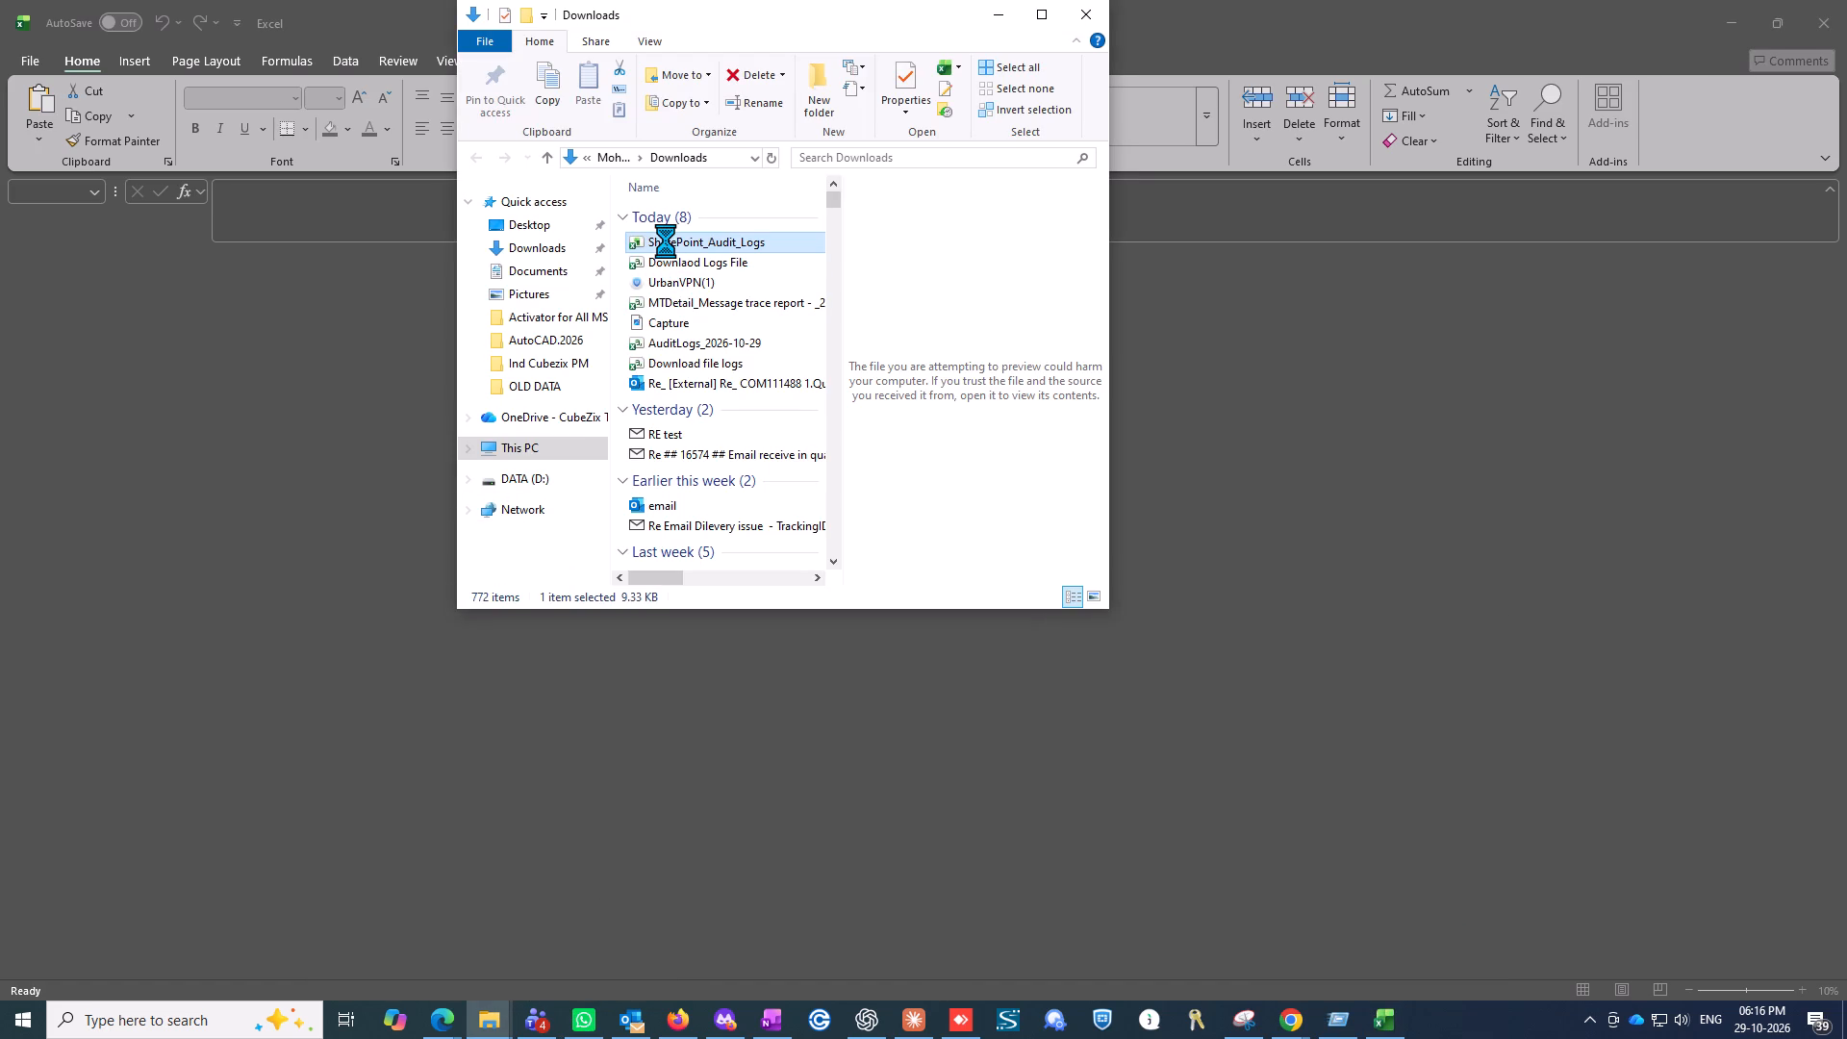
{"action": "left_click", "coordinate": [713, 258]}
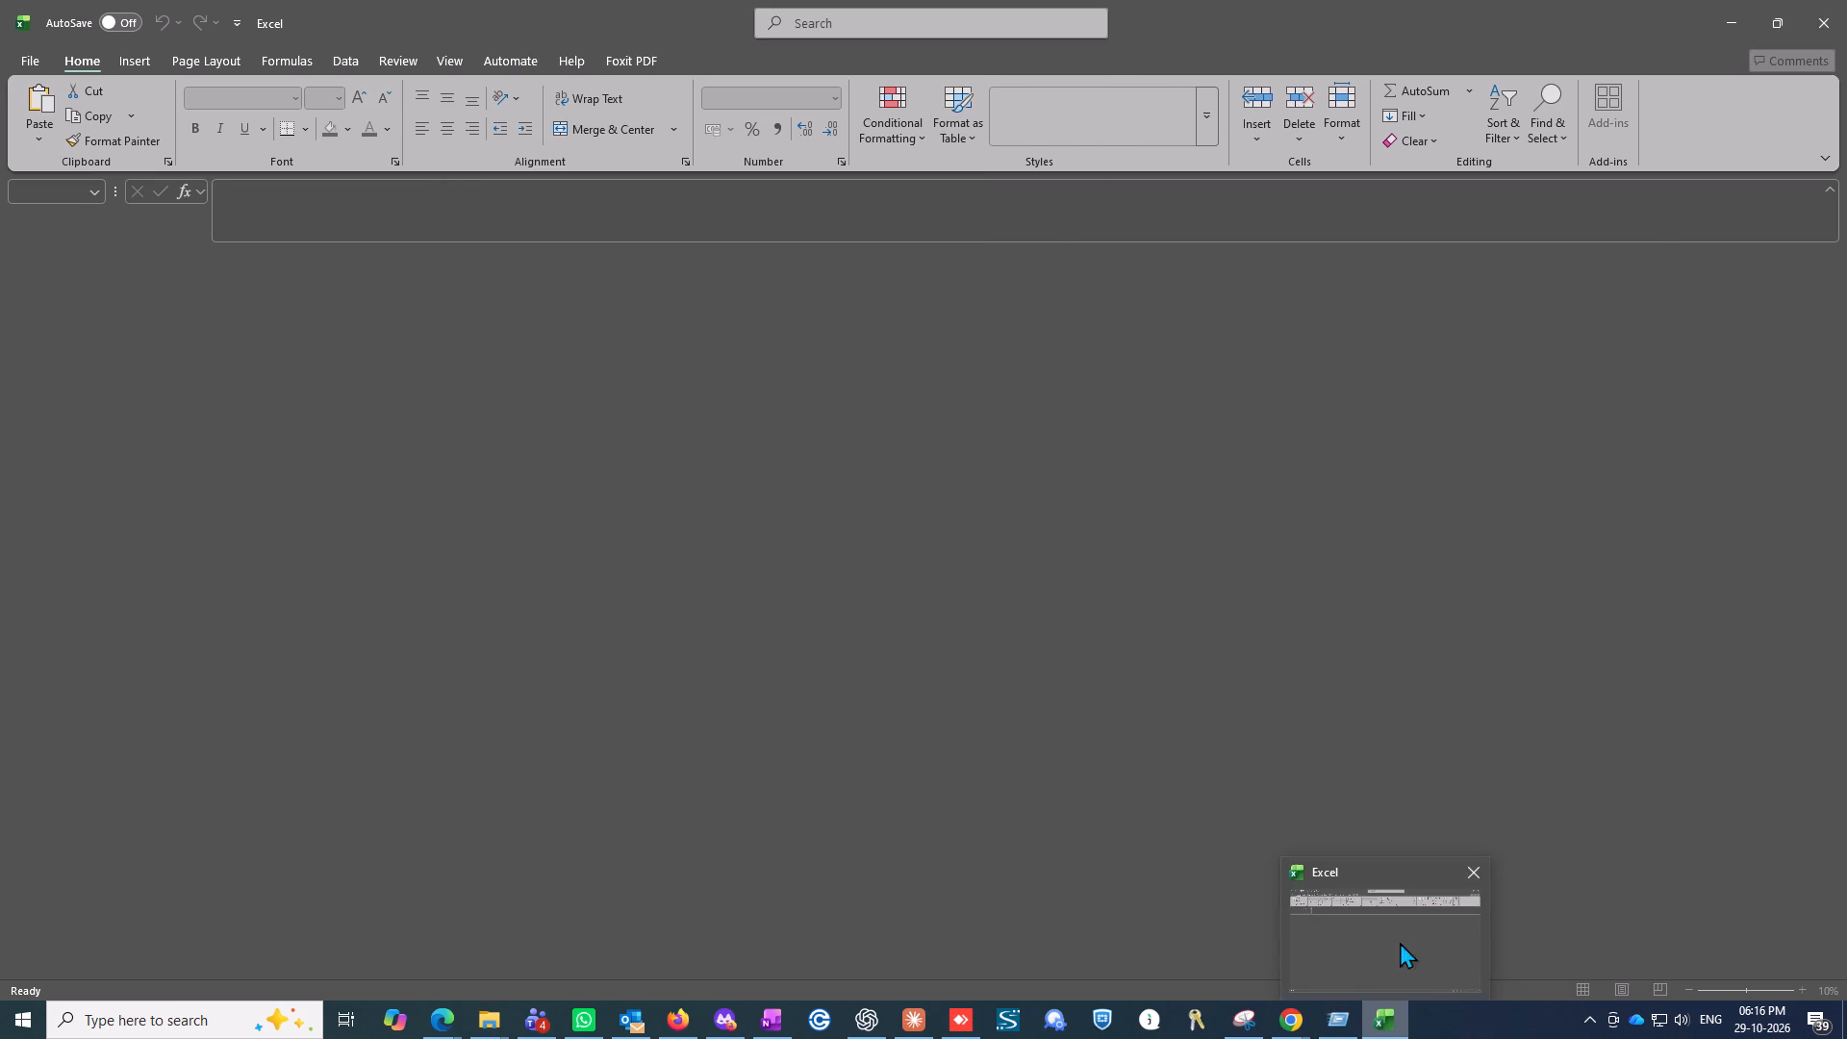
Try once more to close the unresponsive Excel window, and open Task Manager to end it.
{"action": "left_click", "coordinate": [1470, 871]}
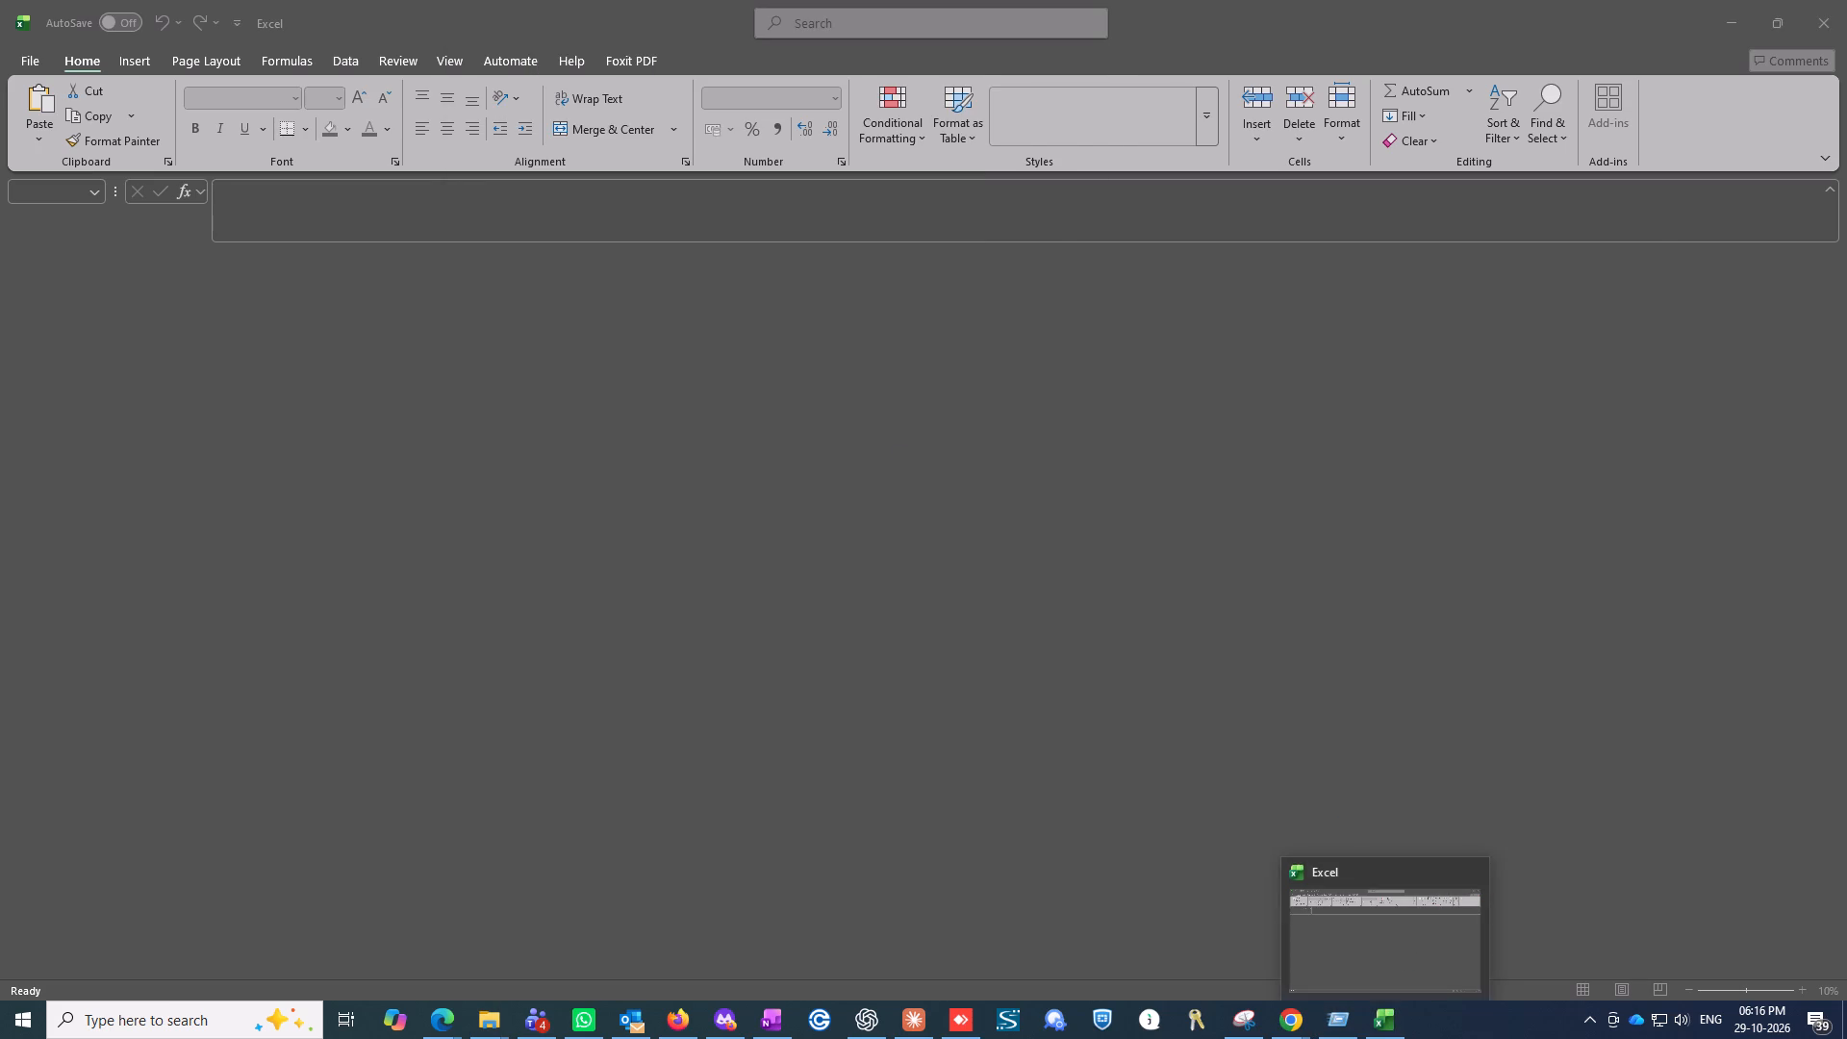
{"action": "right_click", "coordinate": [1461, 1037]}
{"action": "left_click", "coordinate": [1513, 950]}
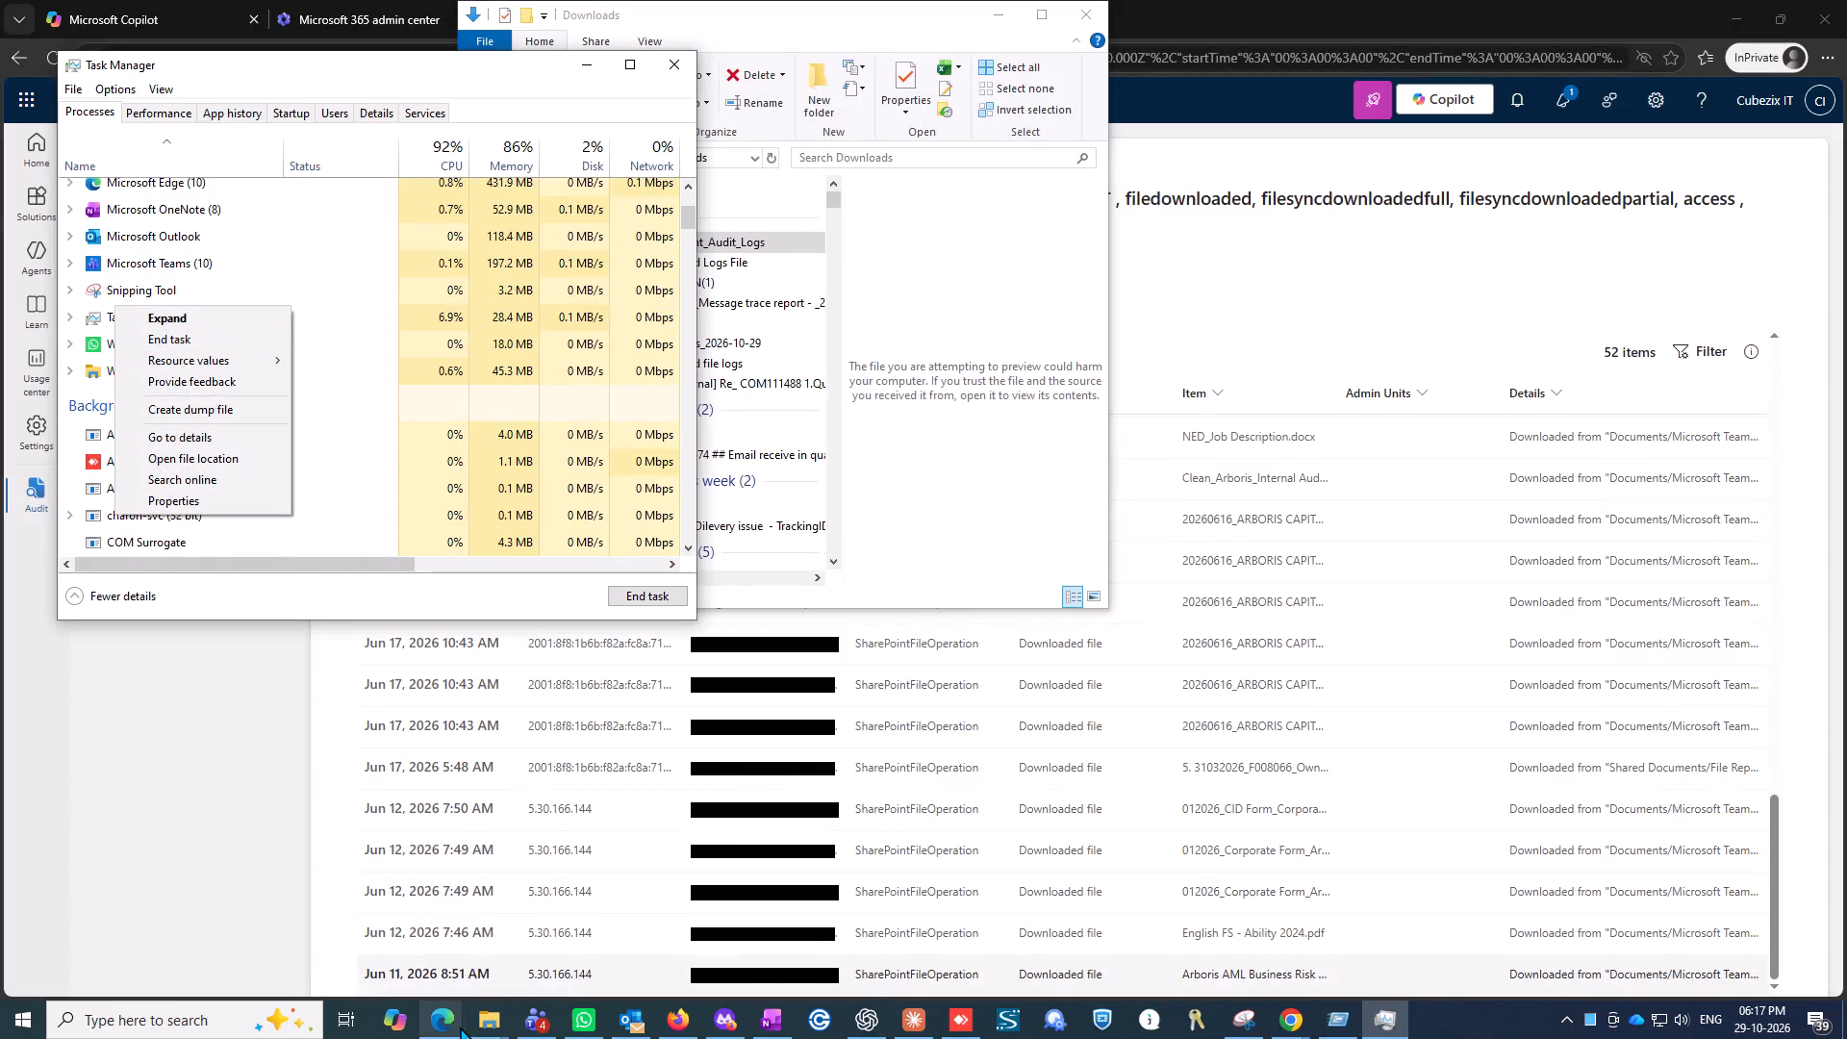
Open SharePoint_Audit_Logs from the Downloads folder in Excel and agree to recover the workbook's content.
{"action": "left_click", "coordinate": [553, 942]}
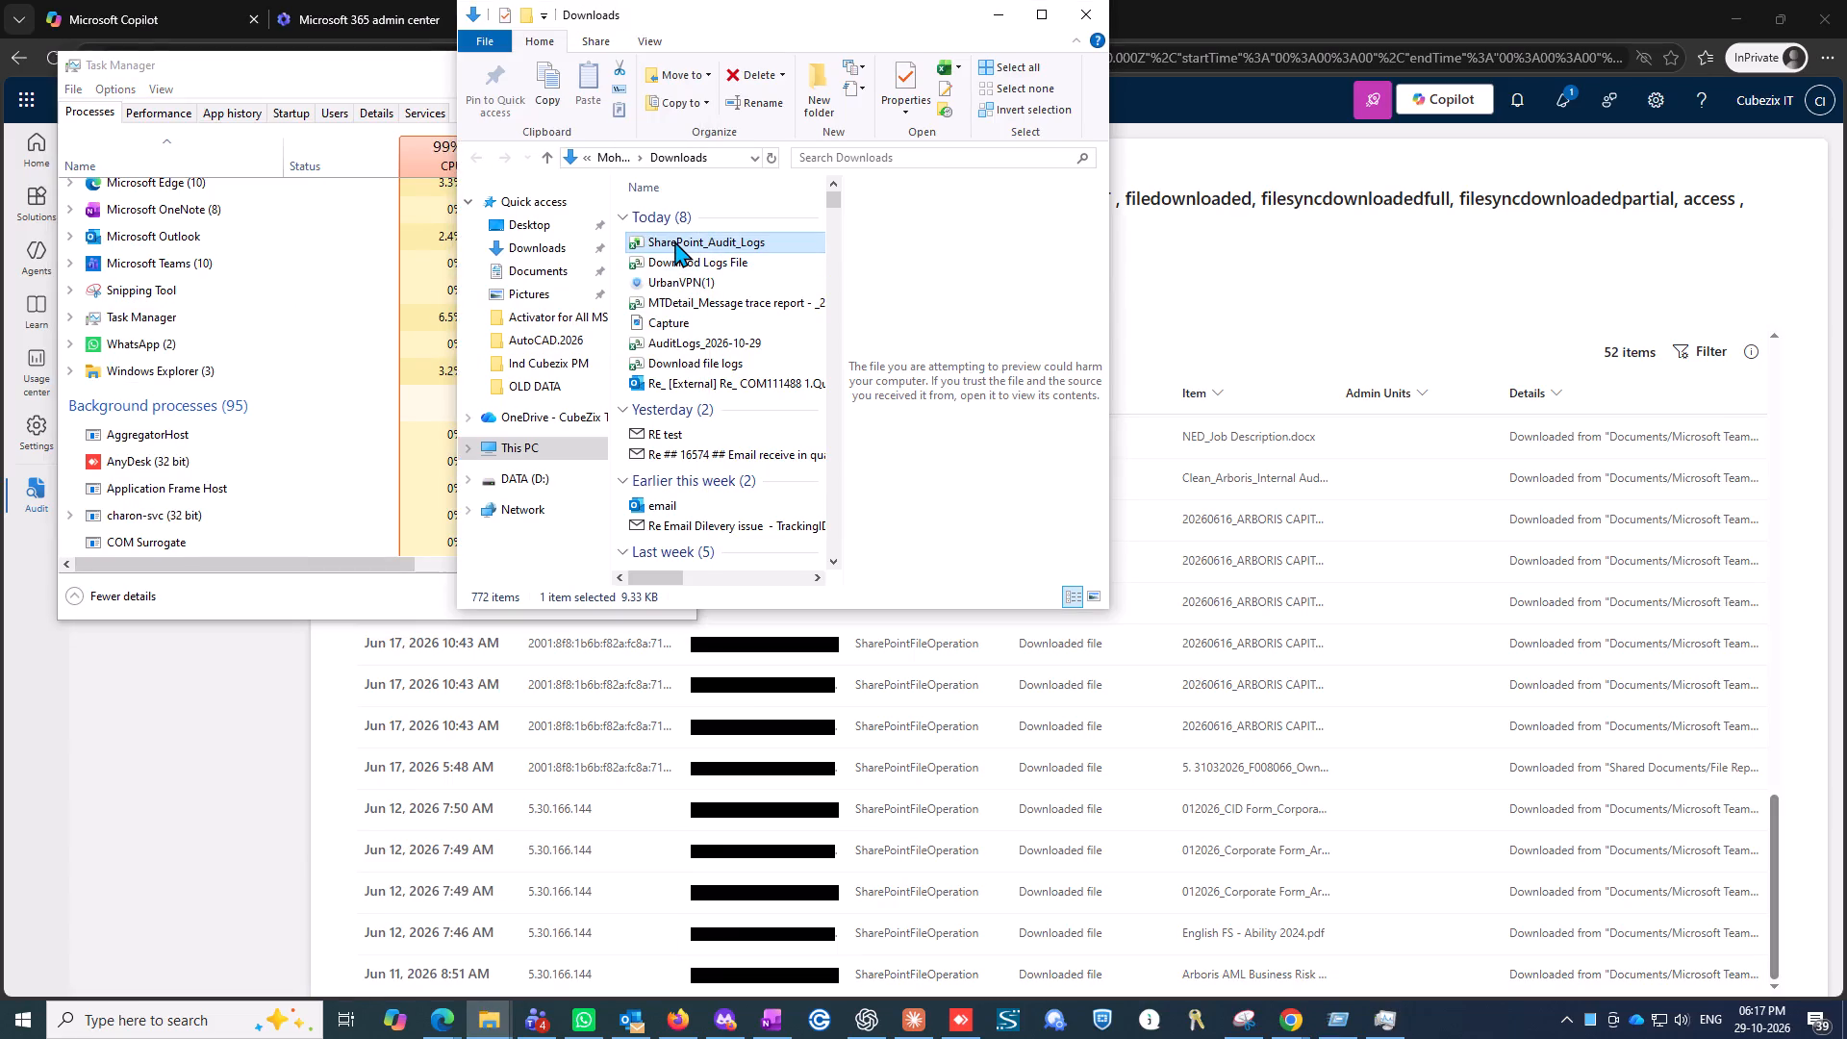
{"action": "double_click", "coordinate": [674, 241]}
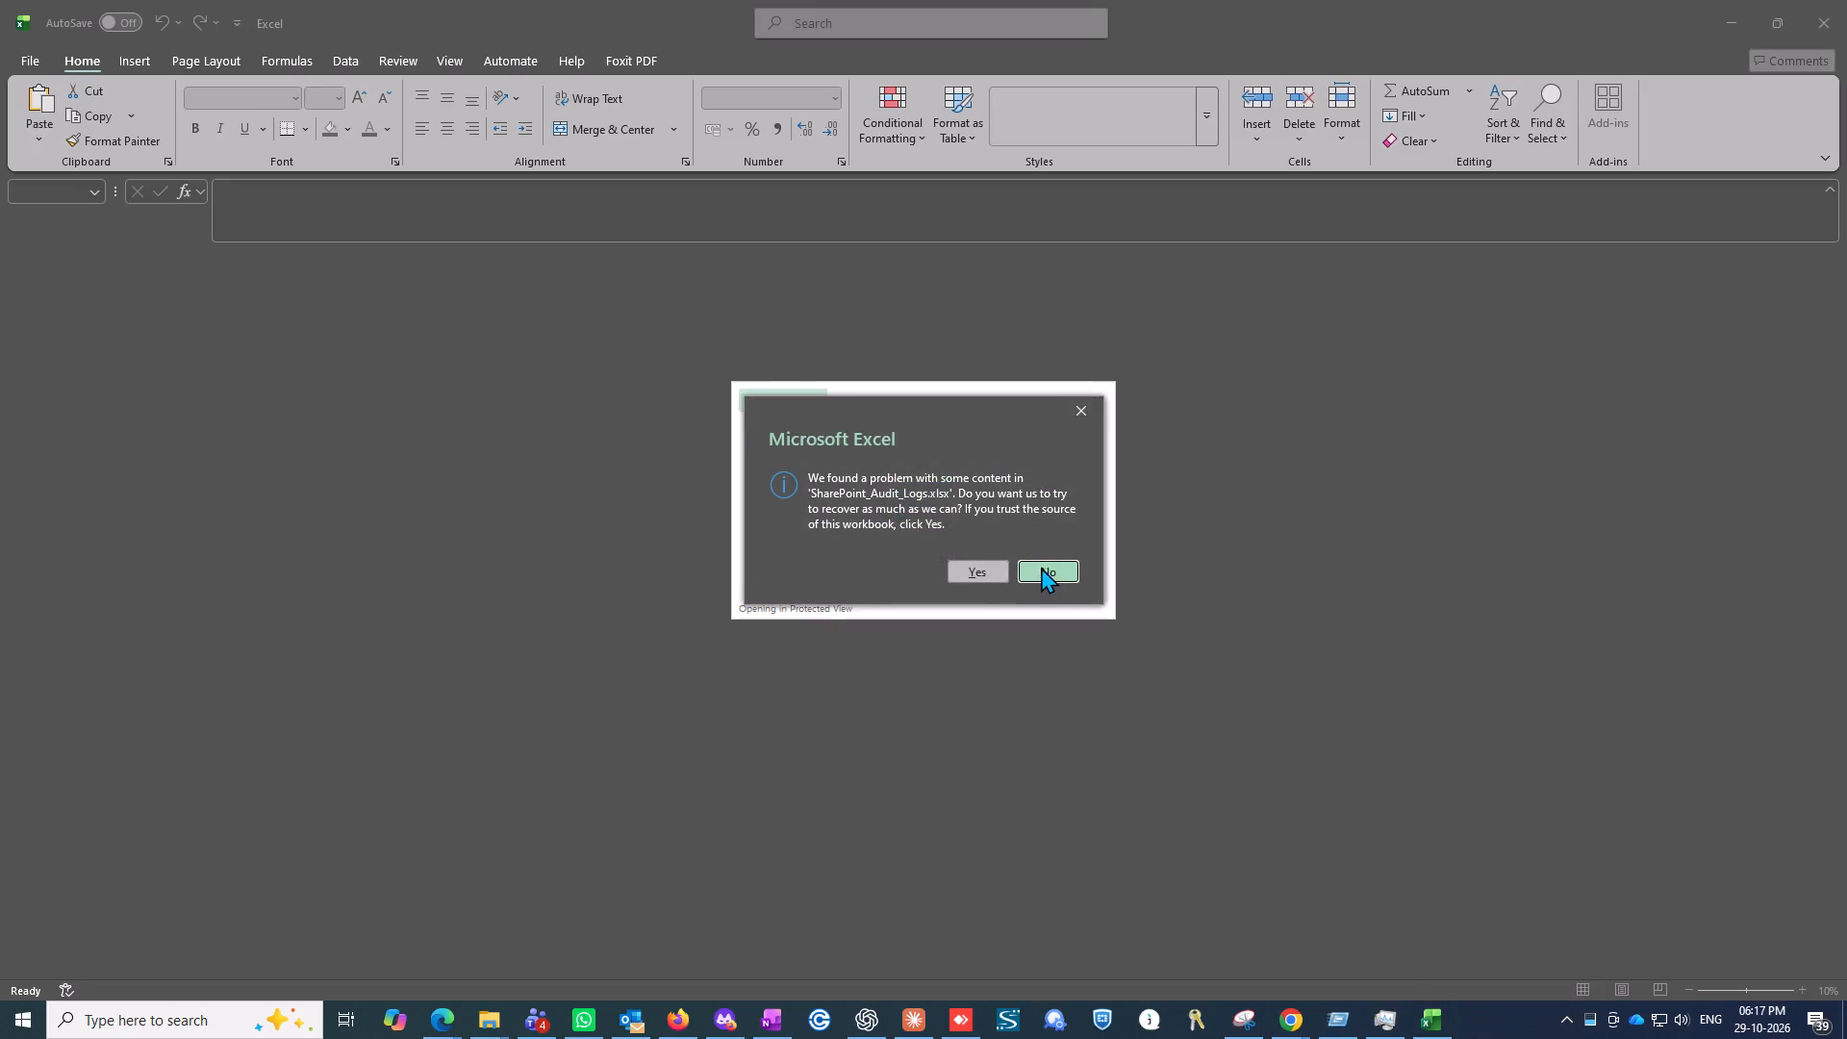
{"action": "left_click", "coordinate": [991, 570]}
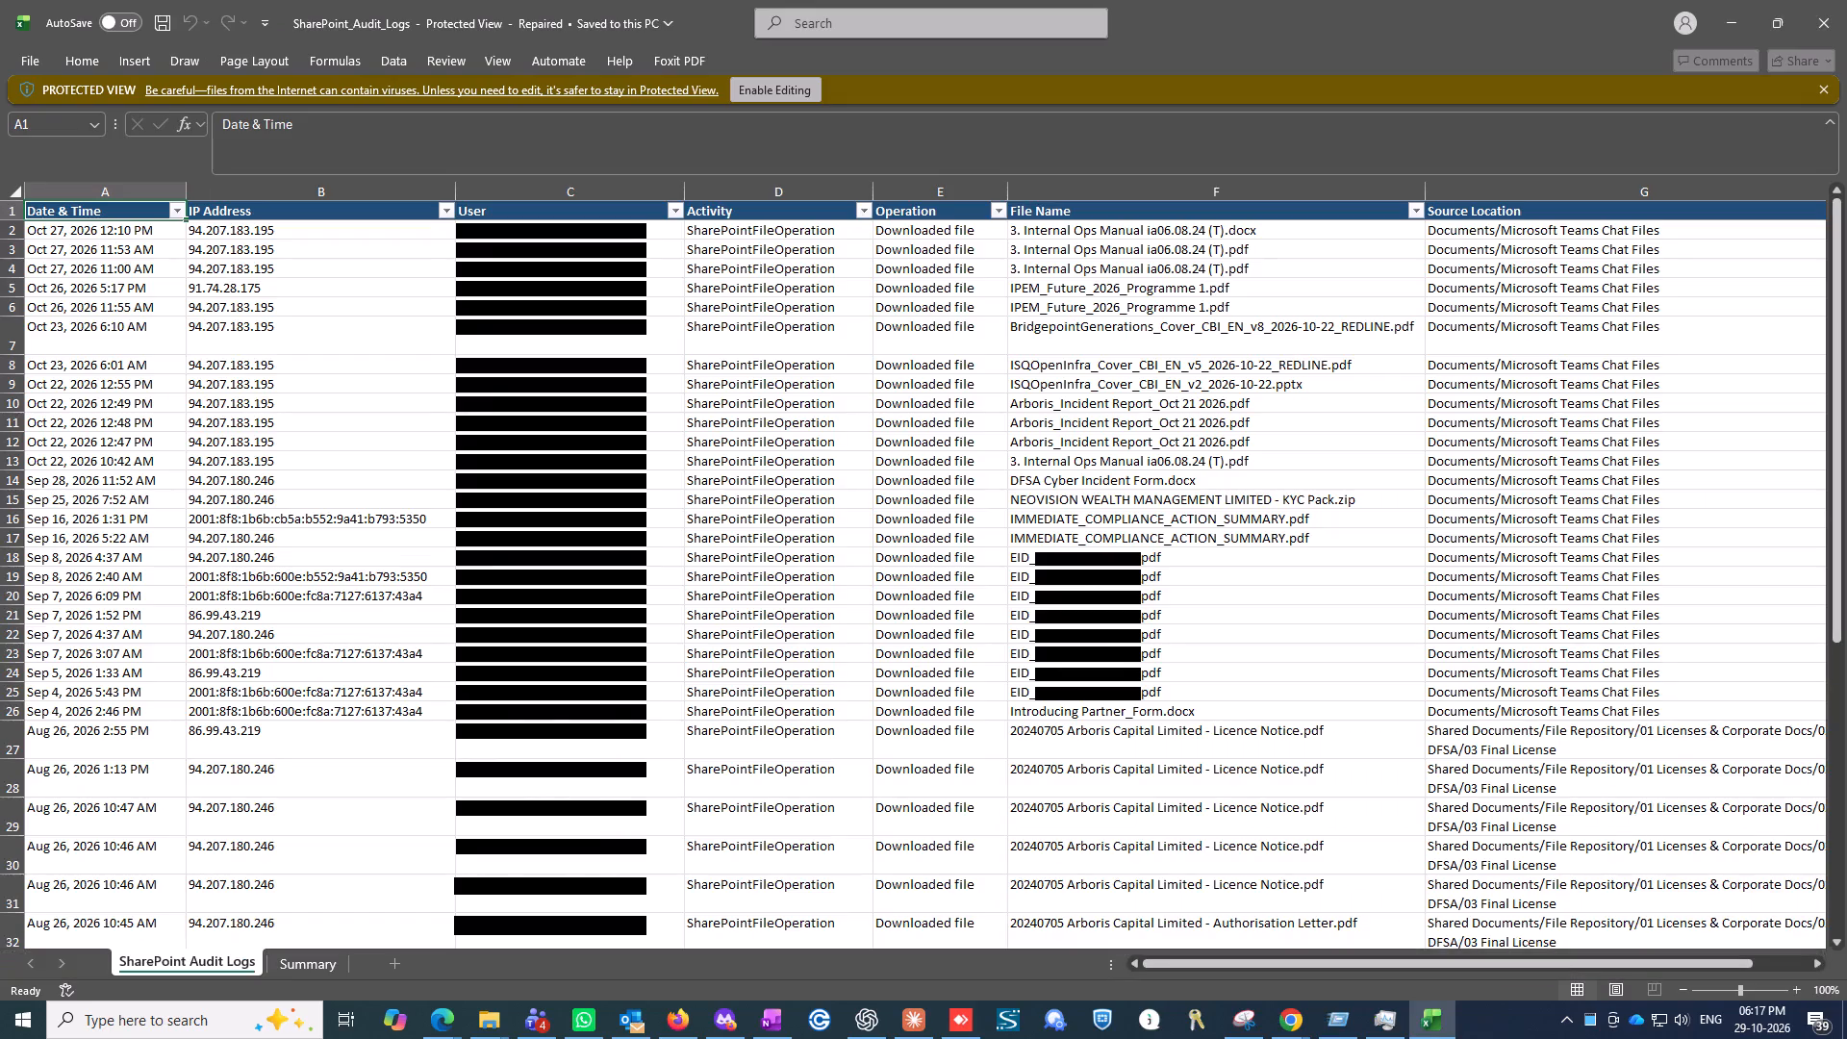
Review the download records in the SharePoint Audit Logs sheet, checking dates, IP addresses, file names and source locations.
{"action": "scroll", "coordinate": [895, 614], "scroll_direction": "up", "scroll_amount": 8}
{"action": "scroll", "coordinate": [949, 624], "scroll_direction": "down", "scroll_amount": 7}
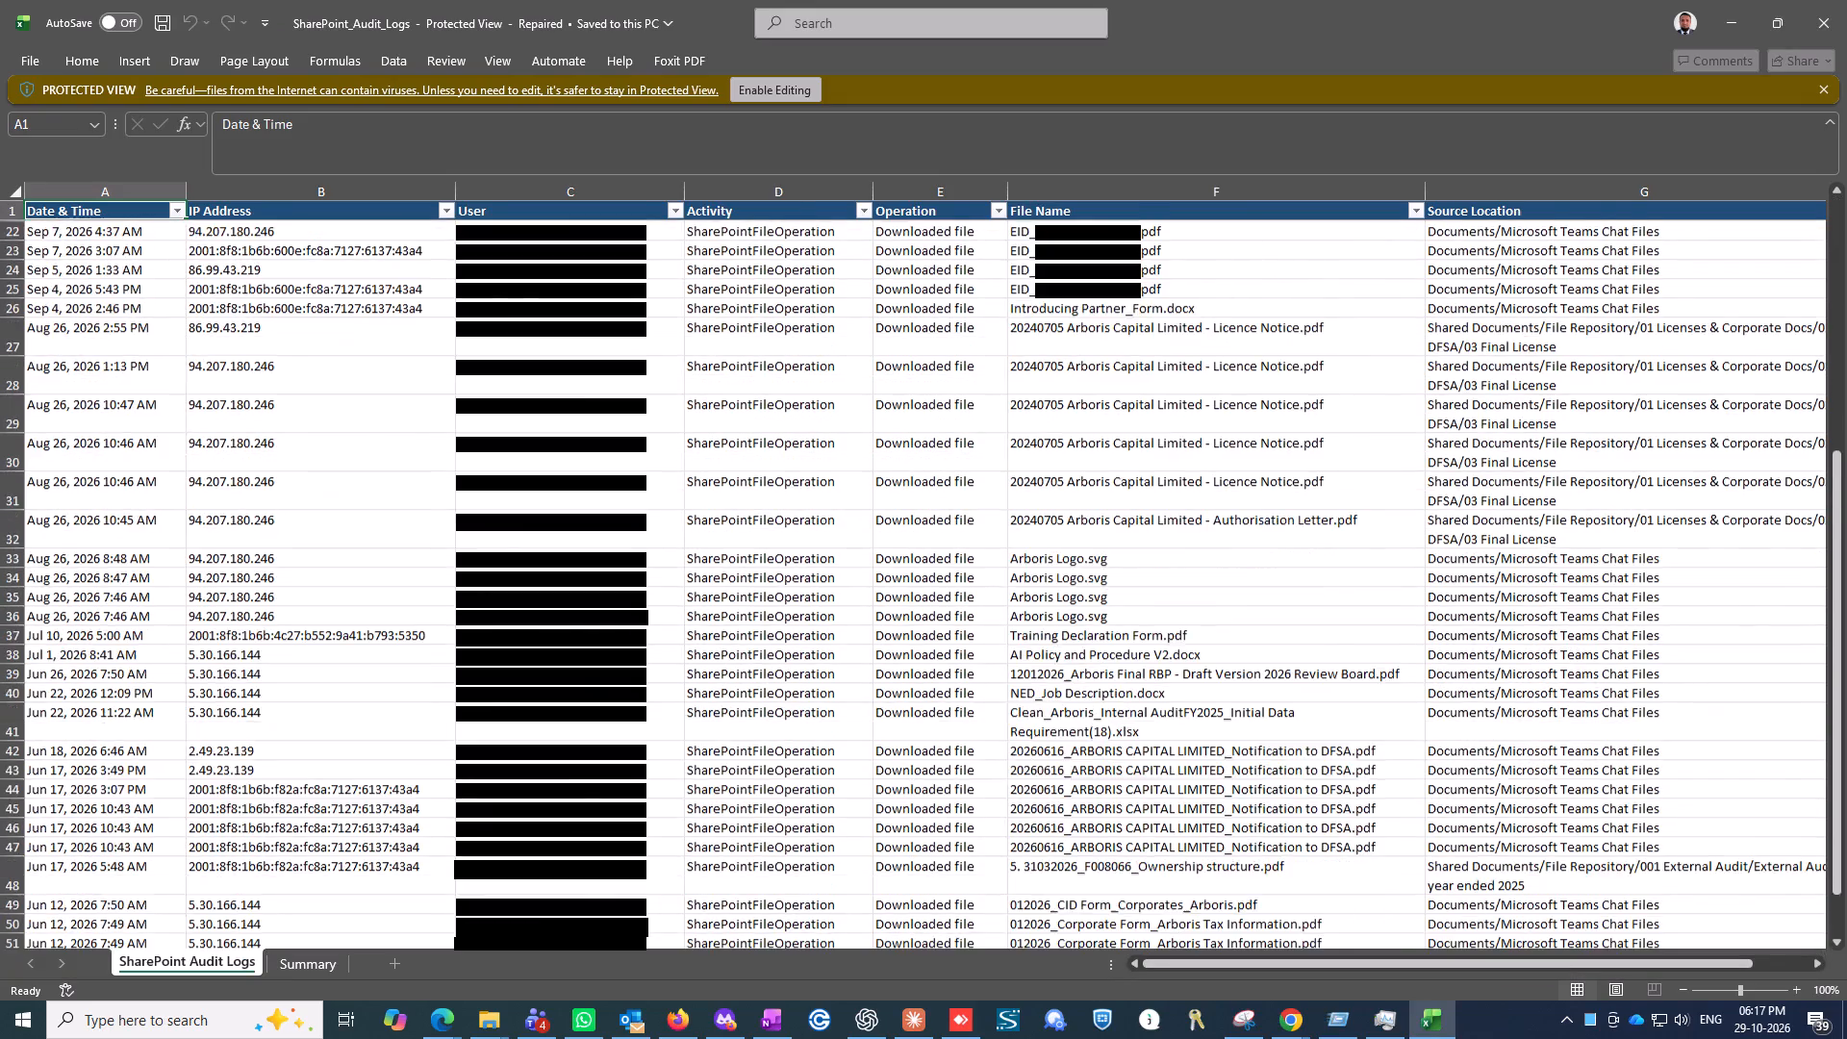
{"action": "scroll", "coordinate": [949, 625], "scroll_direction": "down", "scroll_amount": 9}
{"action": "scroll", "coordinate": [949, 625], "scroll_direction": "up", "scroll_amount": 4}
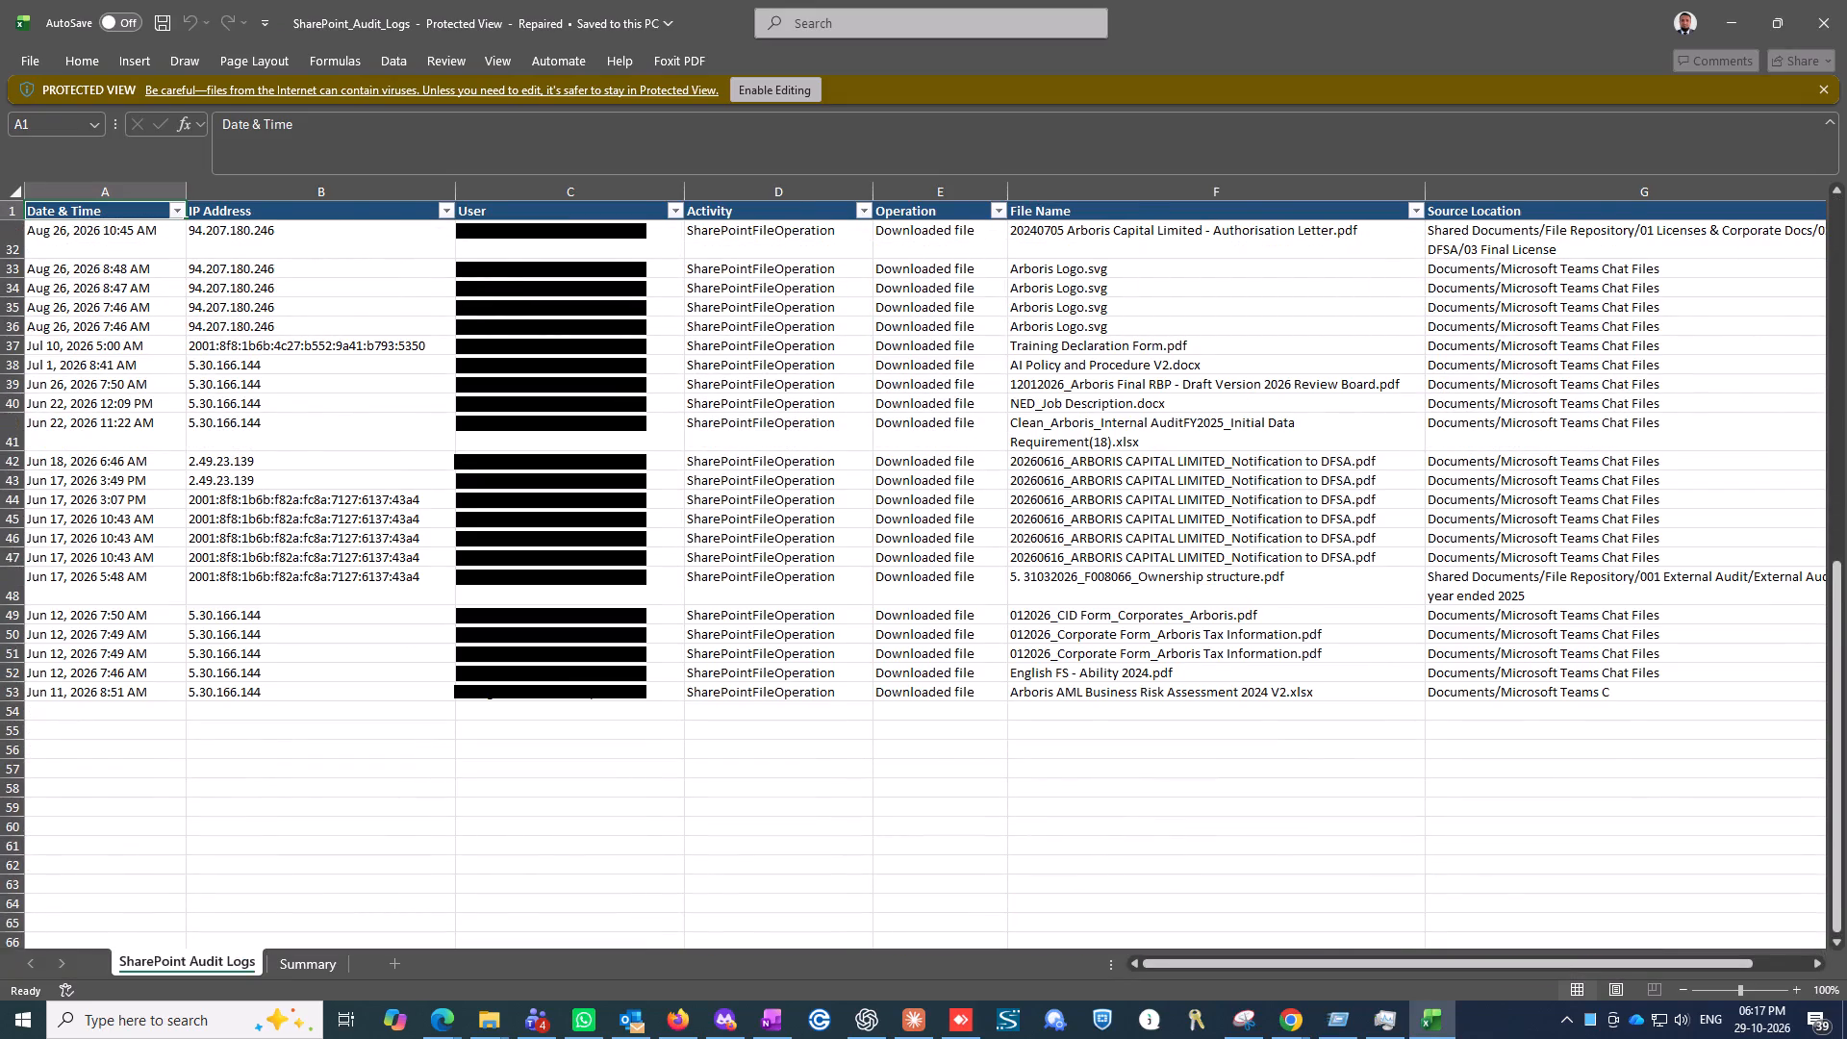
{"action": "scroll", "coordinate": [949, 625], "scroll_direction": "up", "scroll_amount": 20}
{"action": "scroll", "coordinate": [949, 625], "scroll_direction": "up", "scroll_amount": 8}
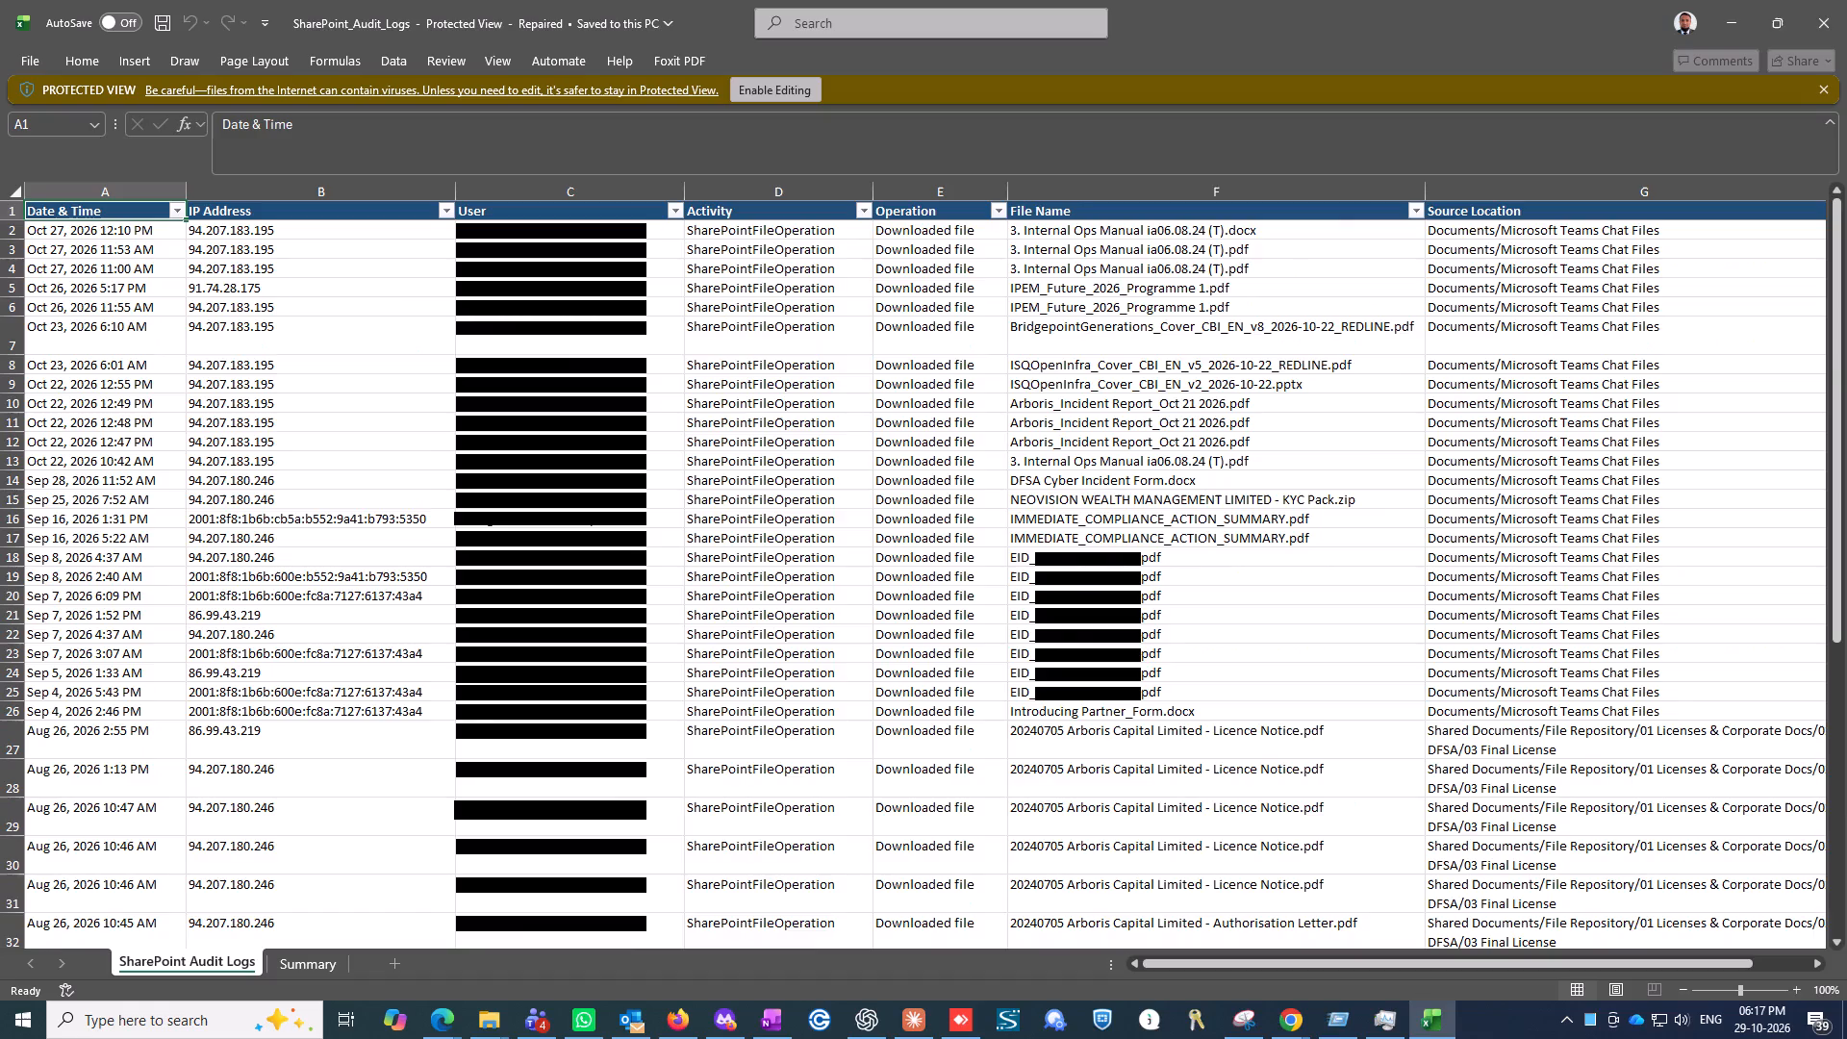
{"action": "scroll", "coordinate": [949, 625], "scroll_direction": "up", "scroll_amount": 13}
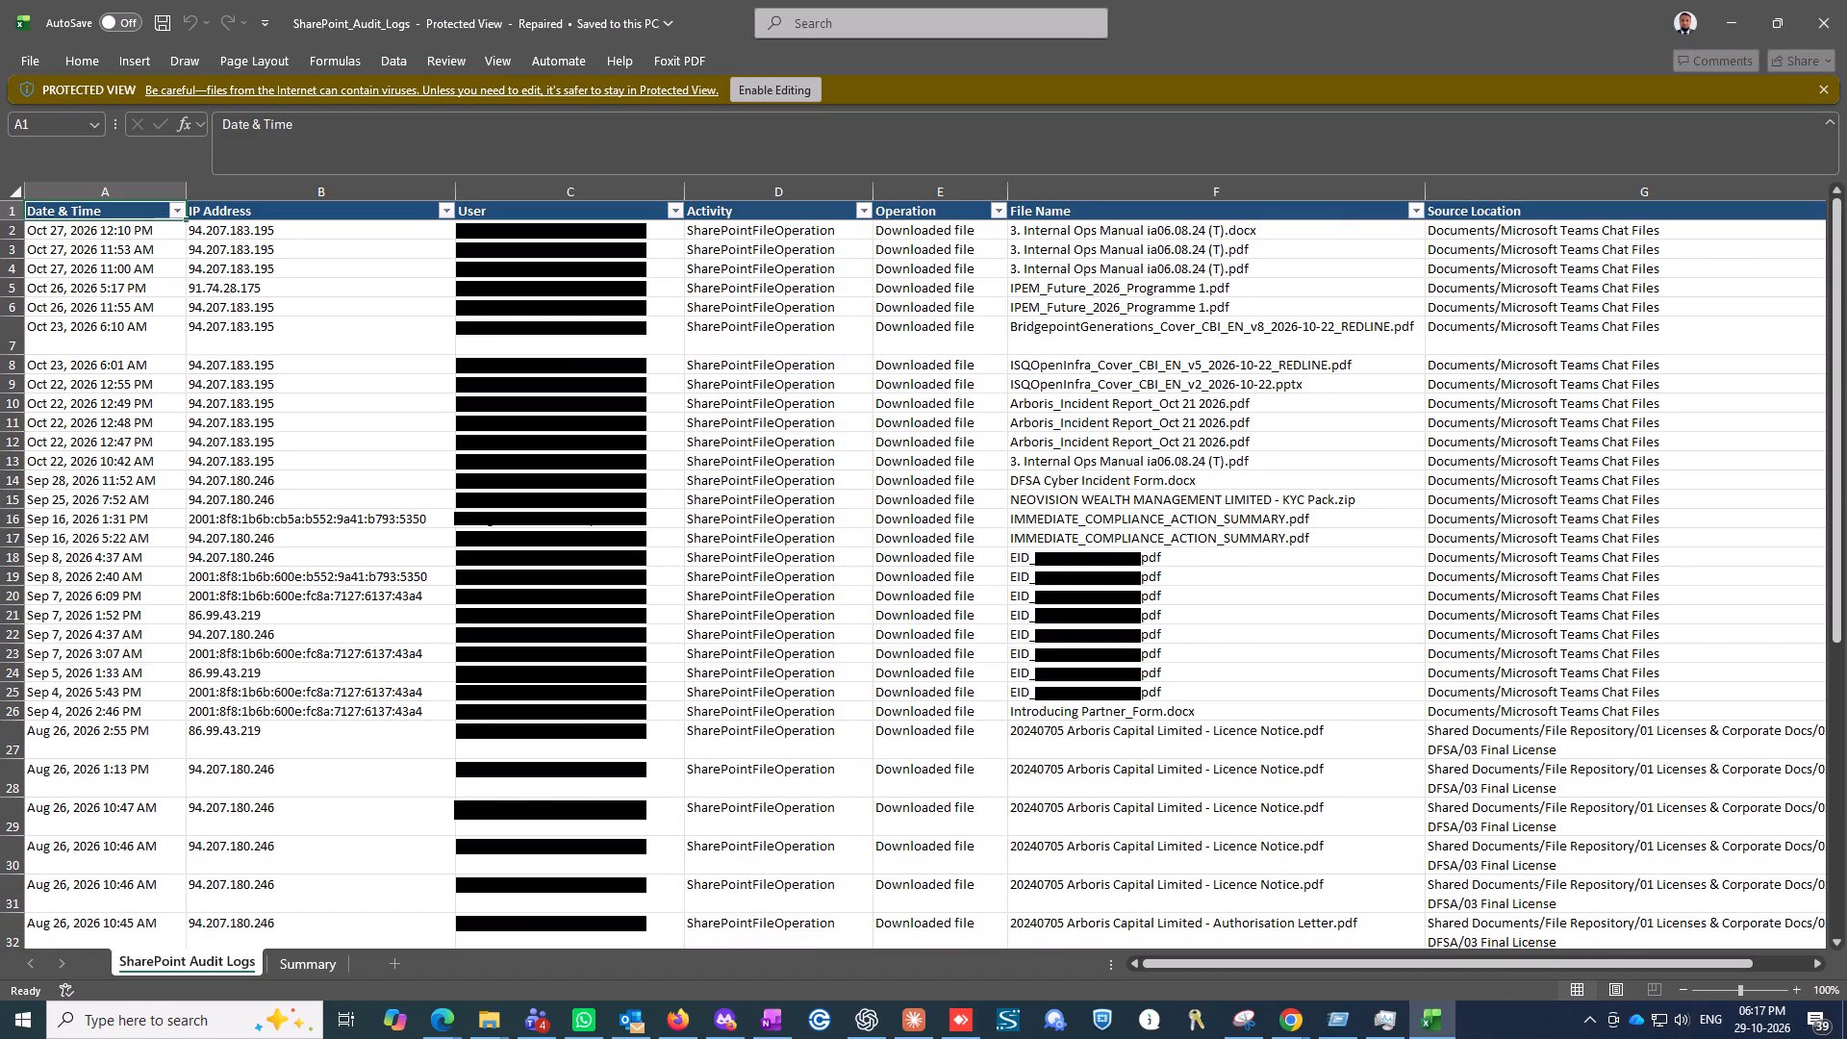
{"action": "scroll", "coordinate": [936, 561], "scroll_direction": "down", "scroll_amount": 1}
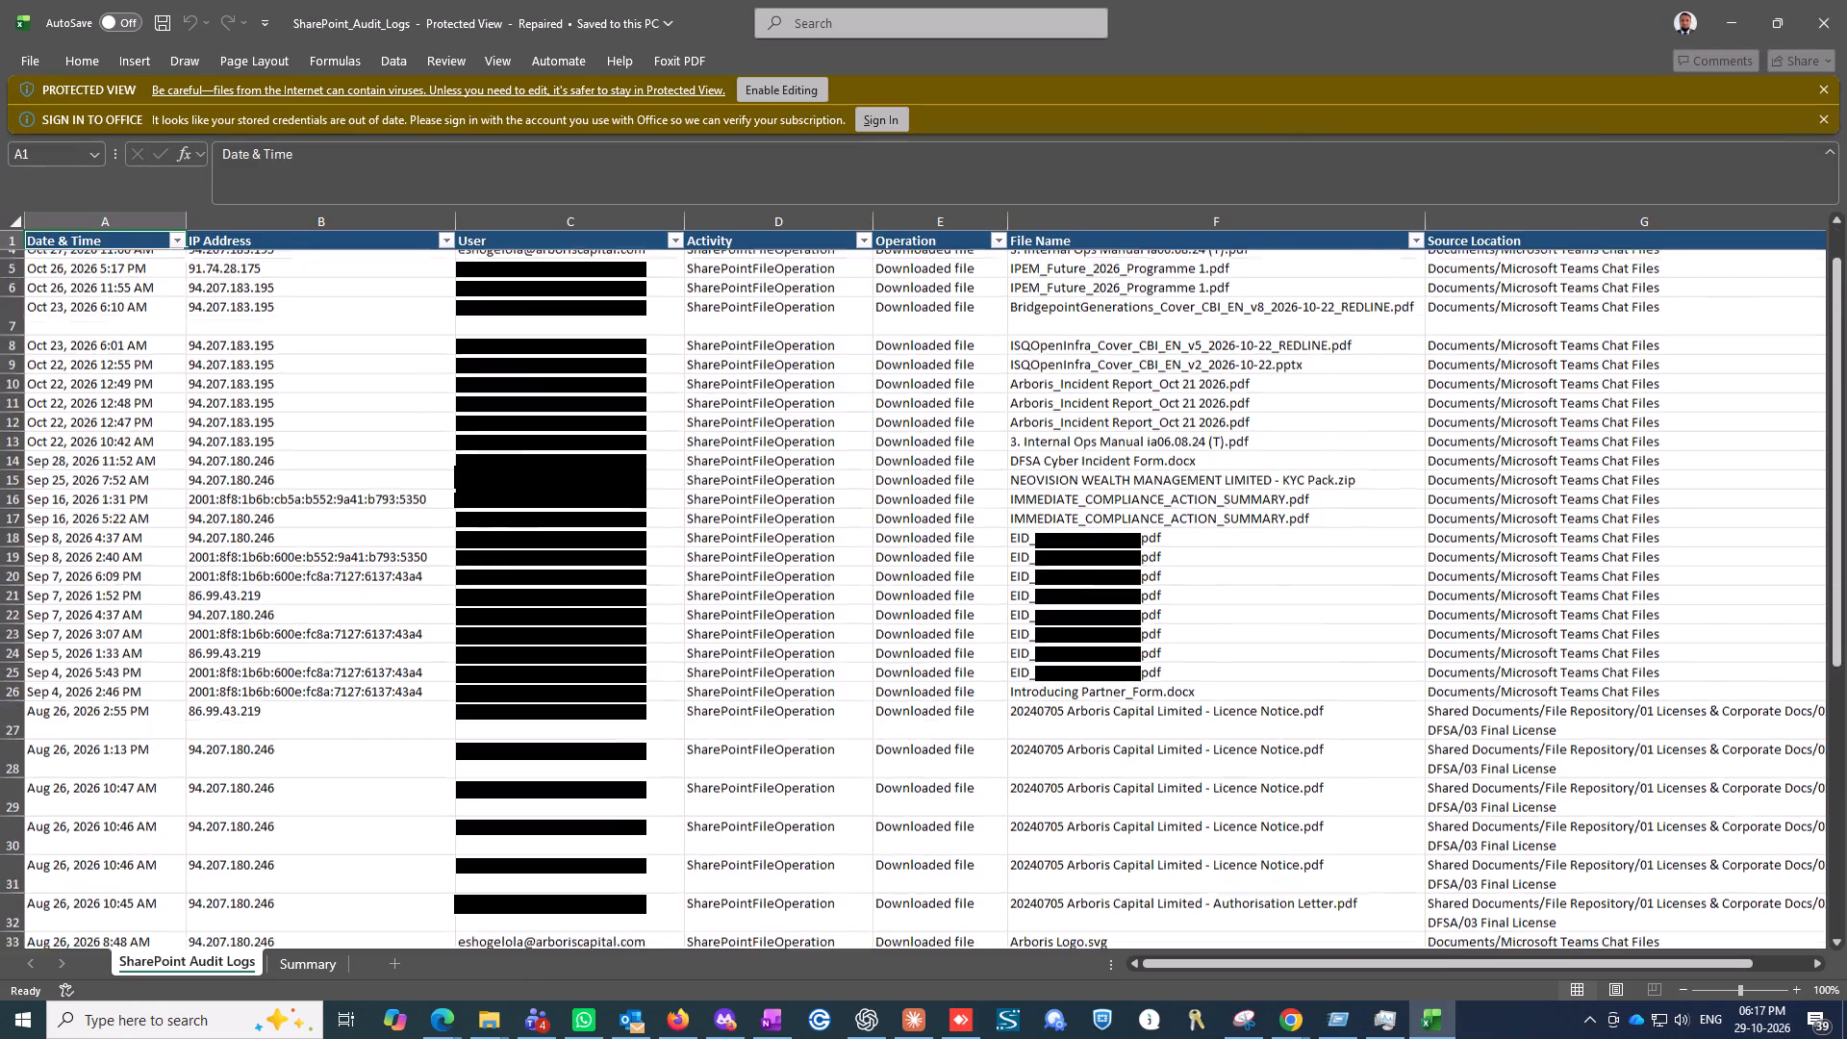
{"action": "scroll", "coordinate": [936, 561], "scroll_direction": "down", "scroll_amount": 2}
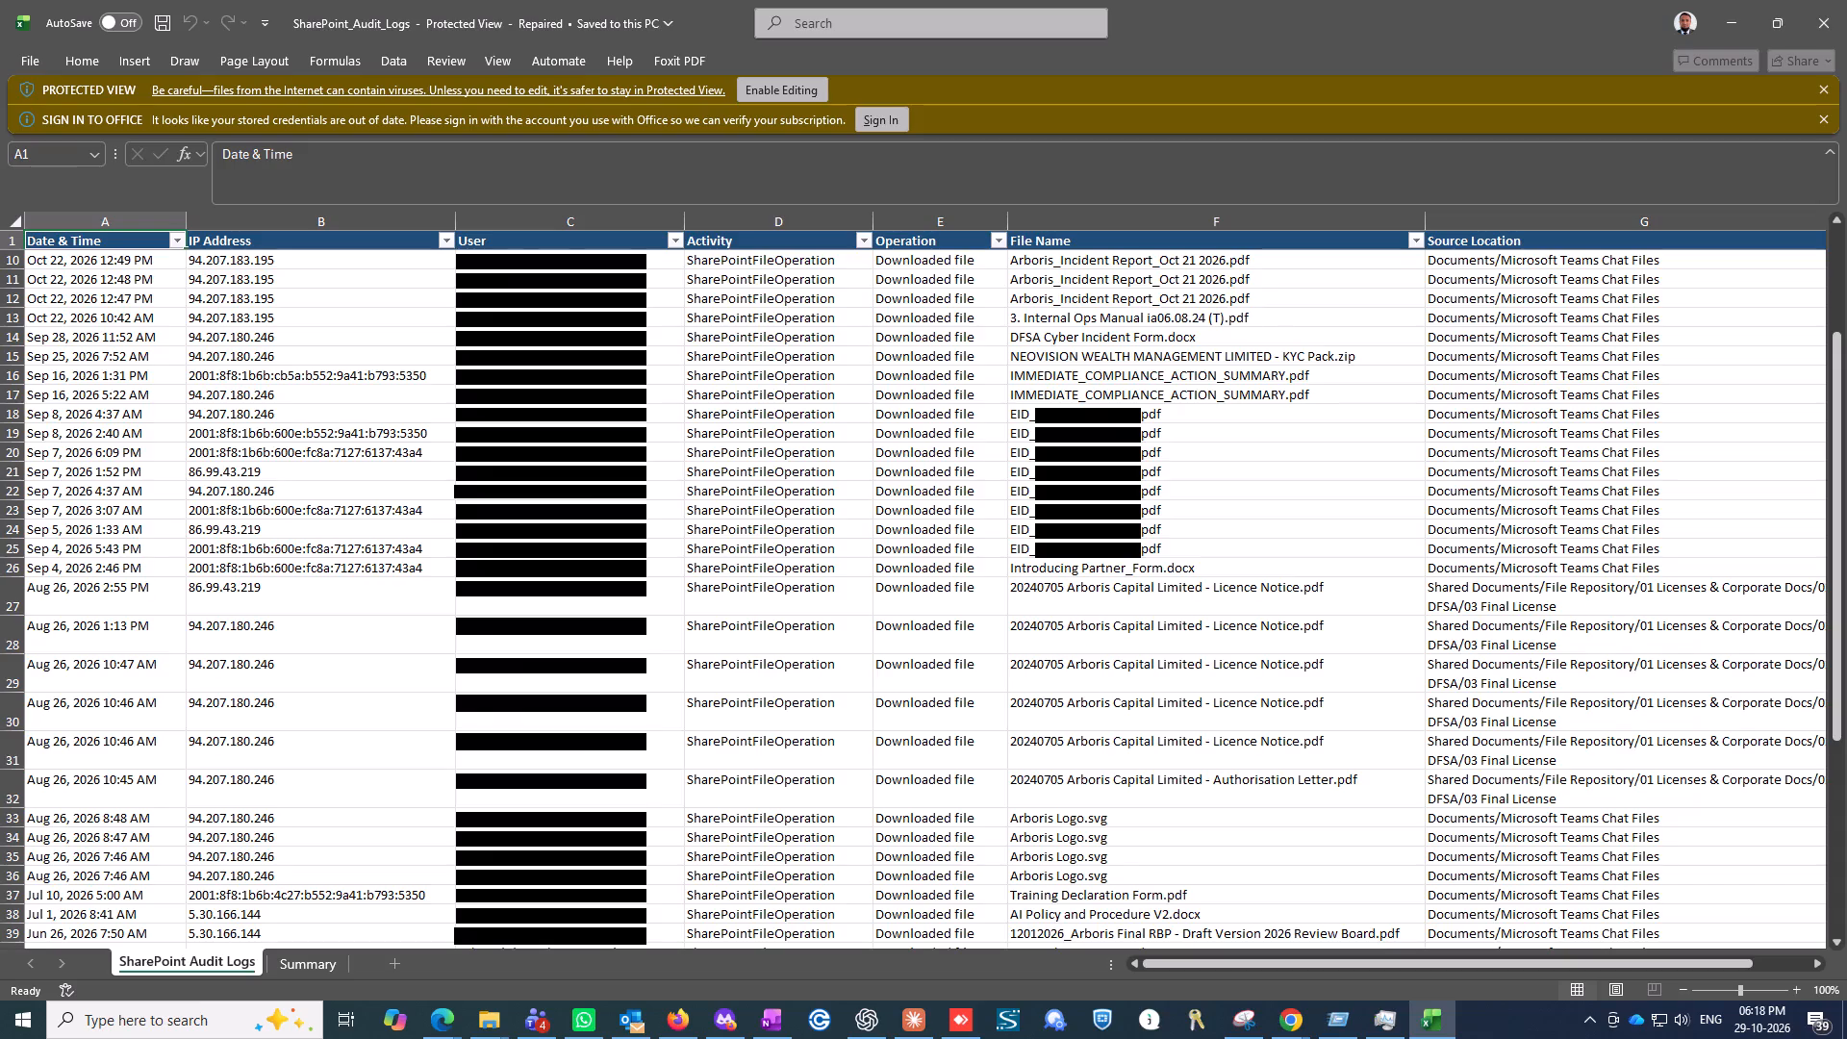
{"action": "scroll", "coordinate": [934, 678], "scroll_direction": "up", "scroll_amount": 8}
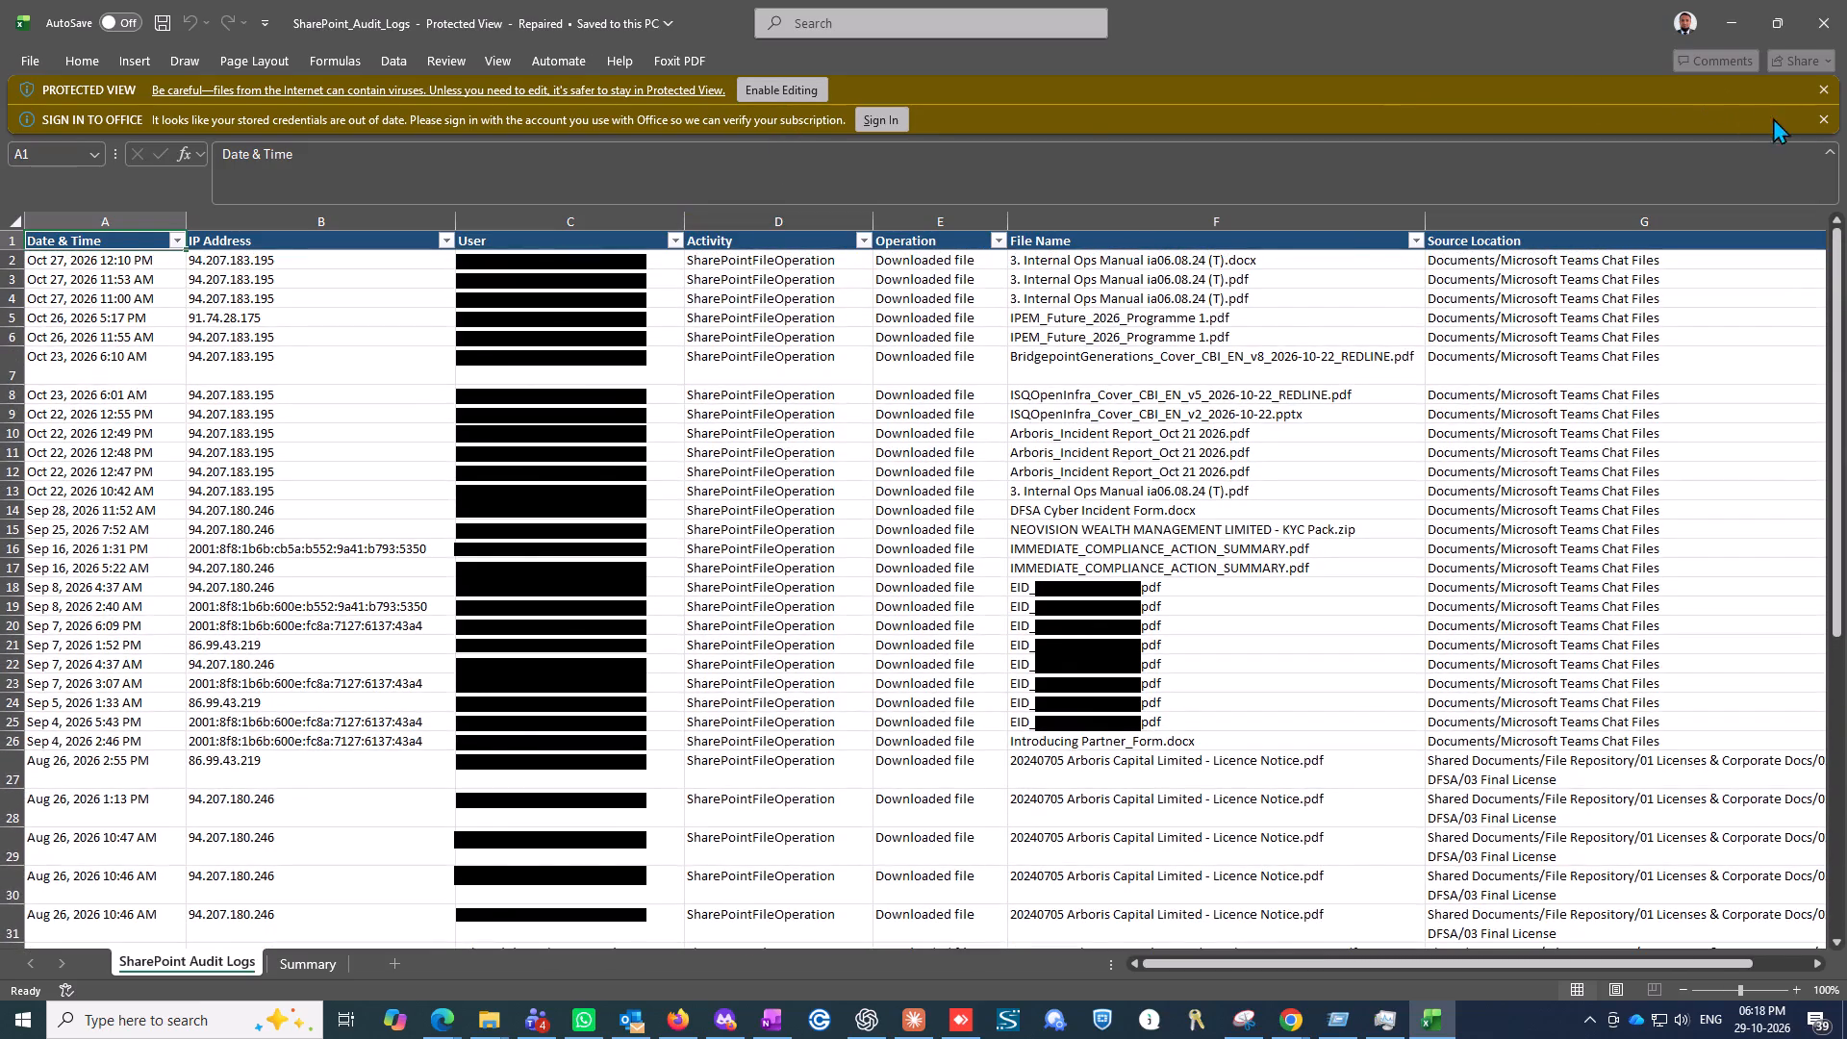
Dismiss the Office sign-in notice and recheck the audit records through the last entry, Jun 11, 2026 8:51 AM.
{"action": "left_click", "coordinate": [1826, 119]}
{"action": "scroll", "coordinate": [1427, 622], "scroll_direction": "down", "scroll_amount": 4}
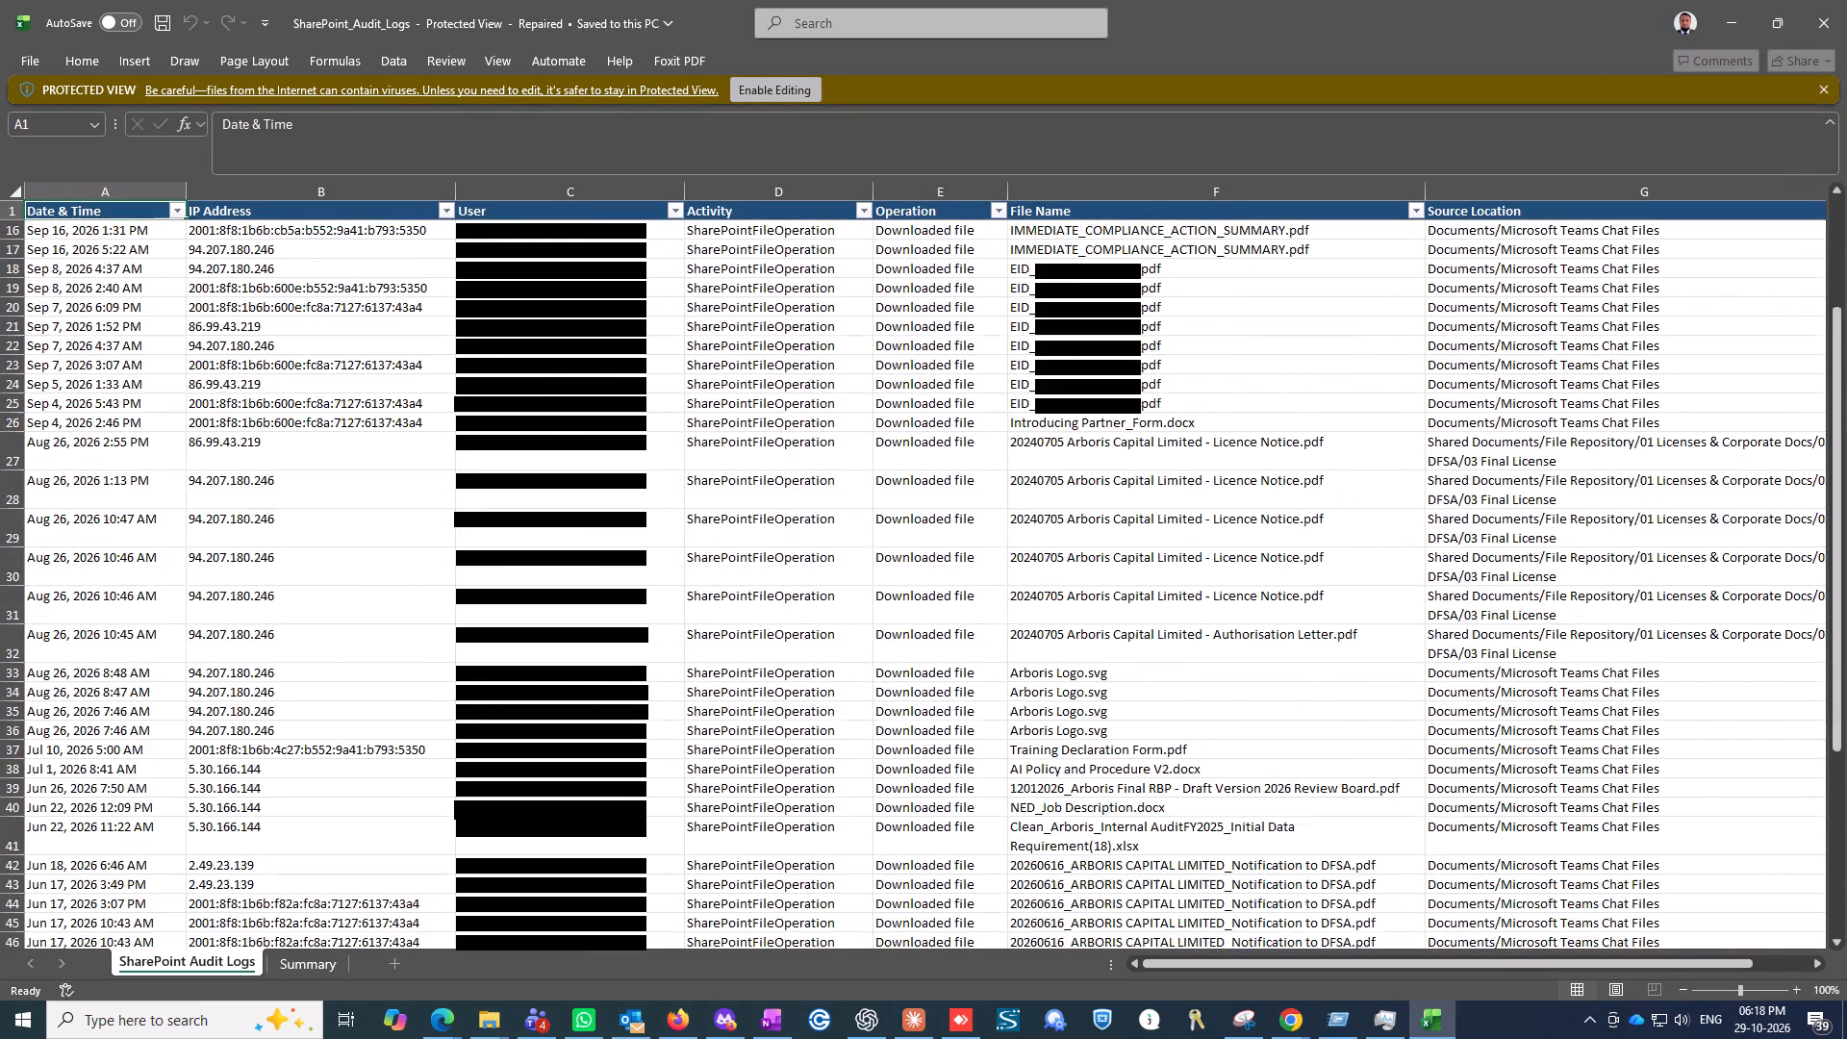
{"action": "scroll", "coordinate": [1427, 622], "scroll_direction": "down", "scroll_amount": 9}
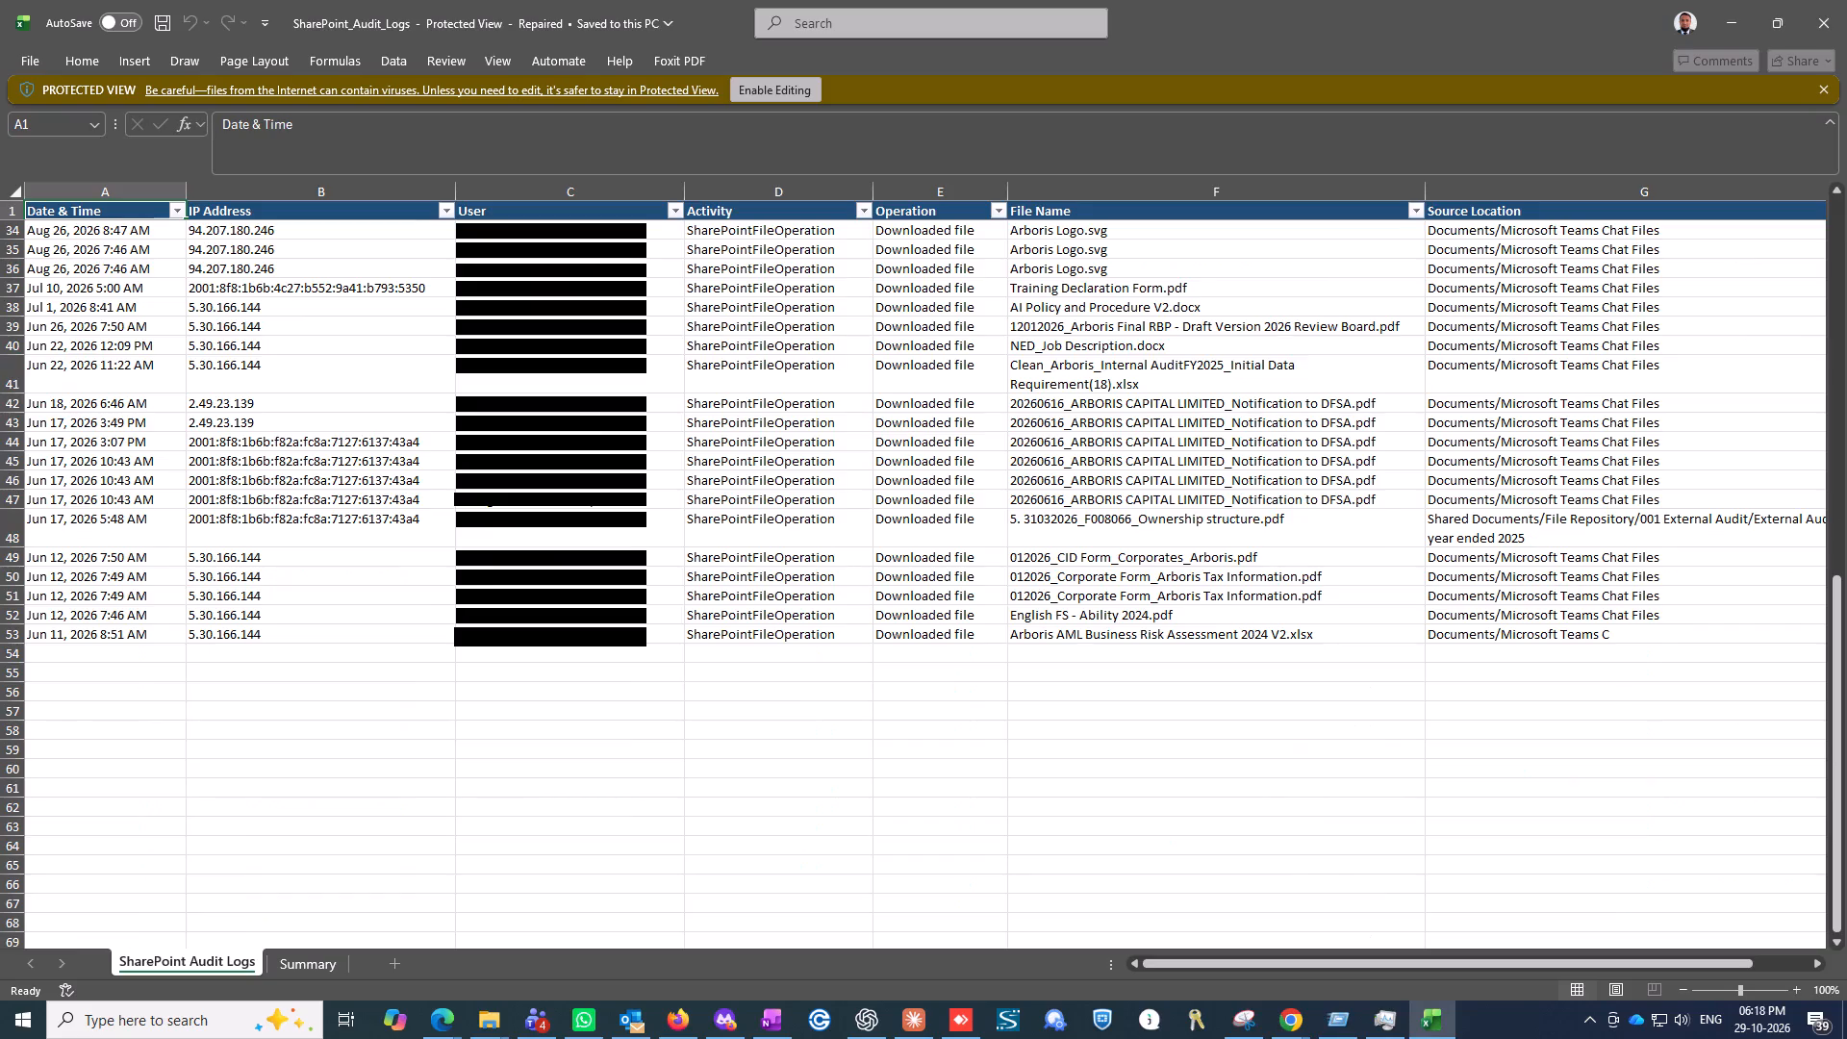
{"action": "scroll", "coordinate": [1397, 617], "scroll_direction": "up", "scroll_amount": 4}
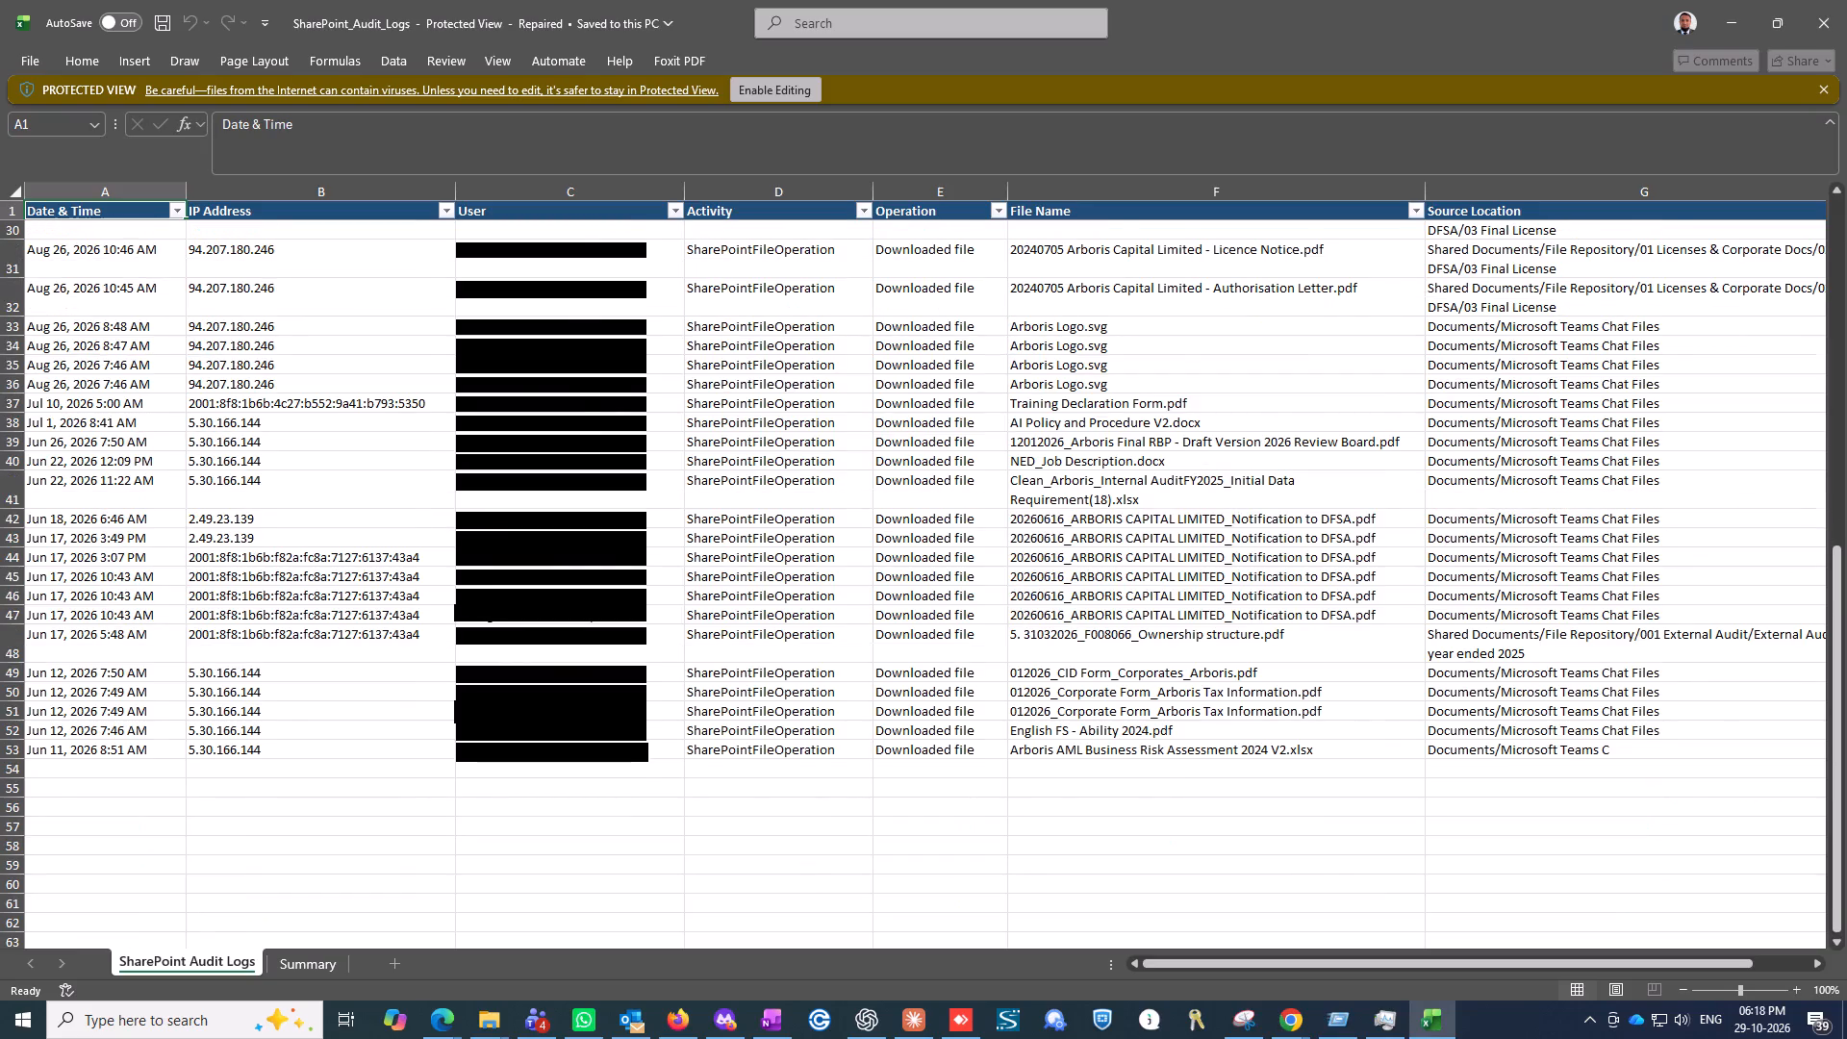
{"action": "scroll", "coordinate": [1397, 617], "scroll_direction": "up", "scroll_amount": 12}
{"action": "scroll", "coordinate": [1397, 617], "scroll_direction": "up", "scroll_amount": 9}
{"action": "scroll", "coordinate": [1397, 617], "scroll_direction": "down", "scroll_amount": 2}
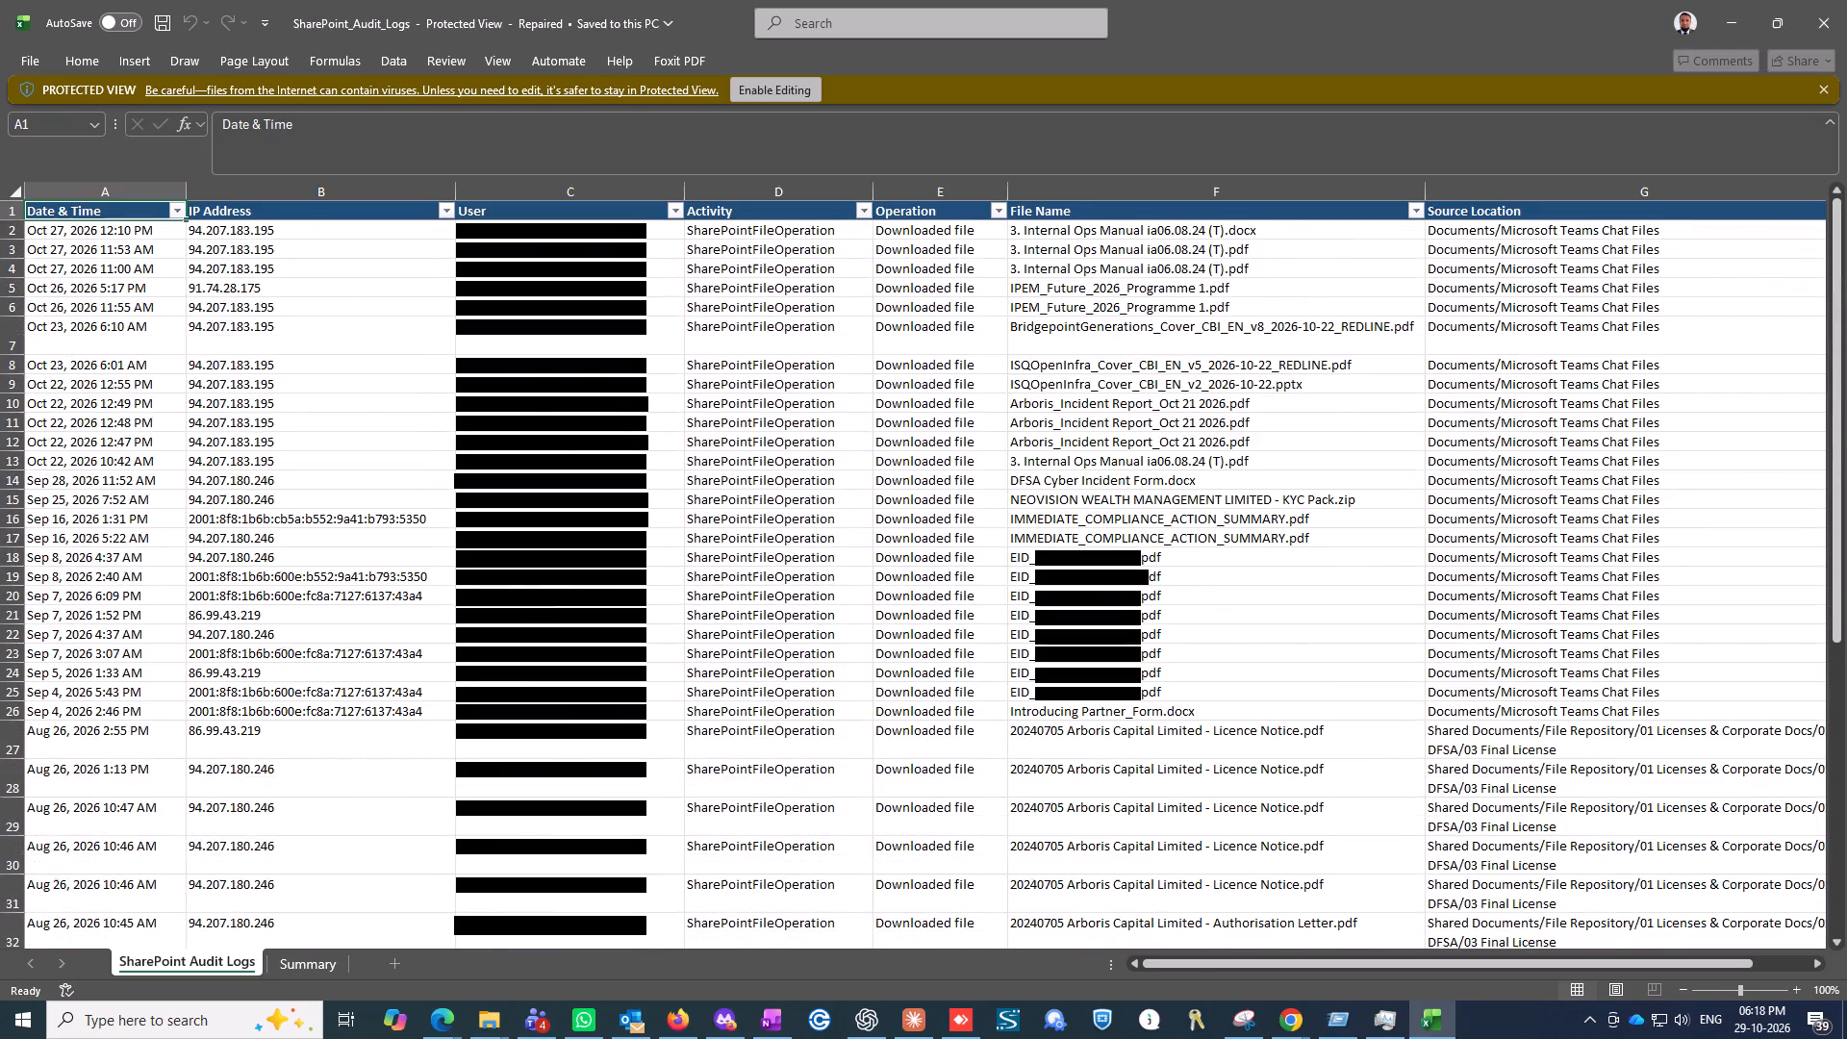
{"action": "scroll", "coordinate": [1397, 617], "scroll_direction": "down", "scroll_amount": 10}
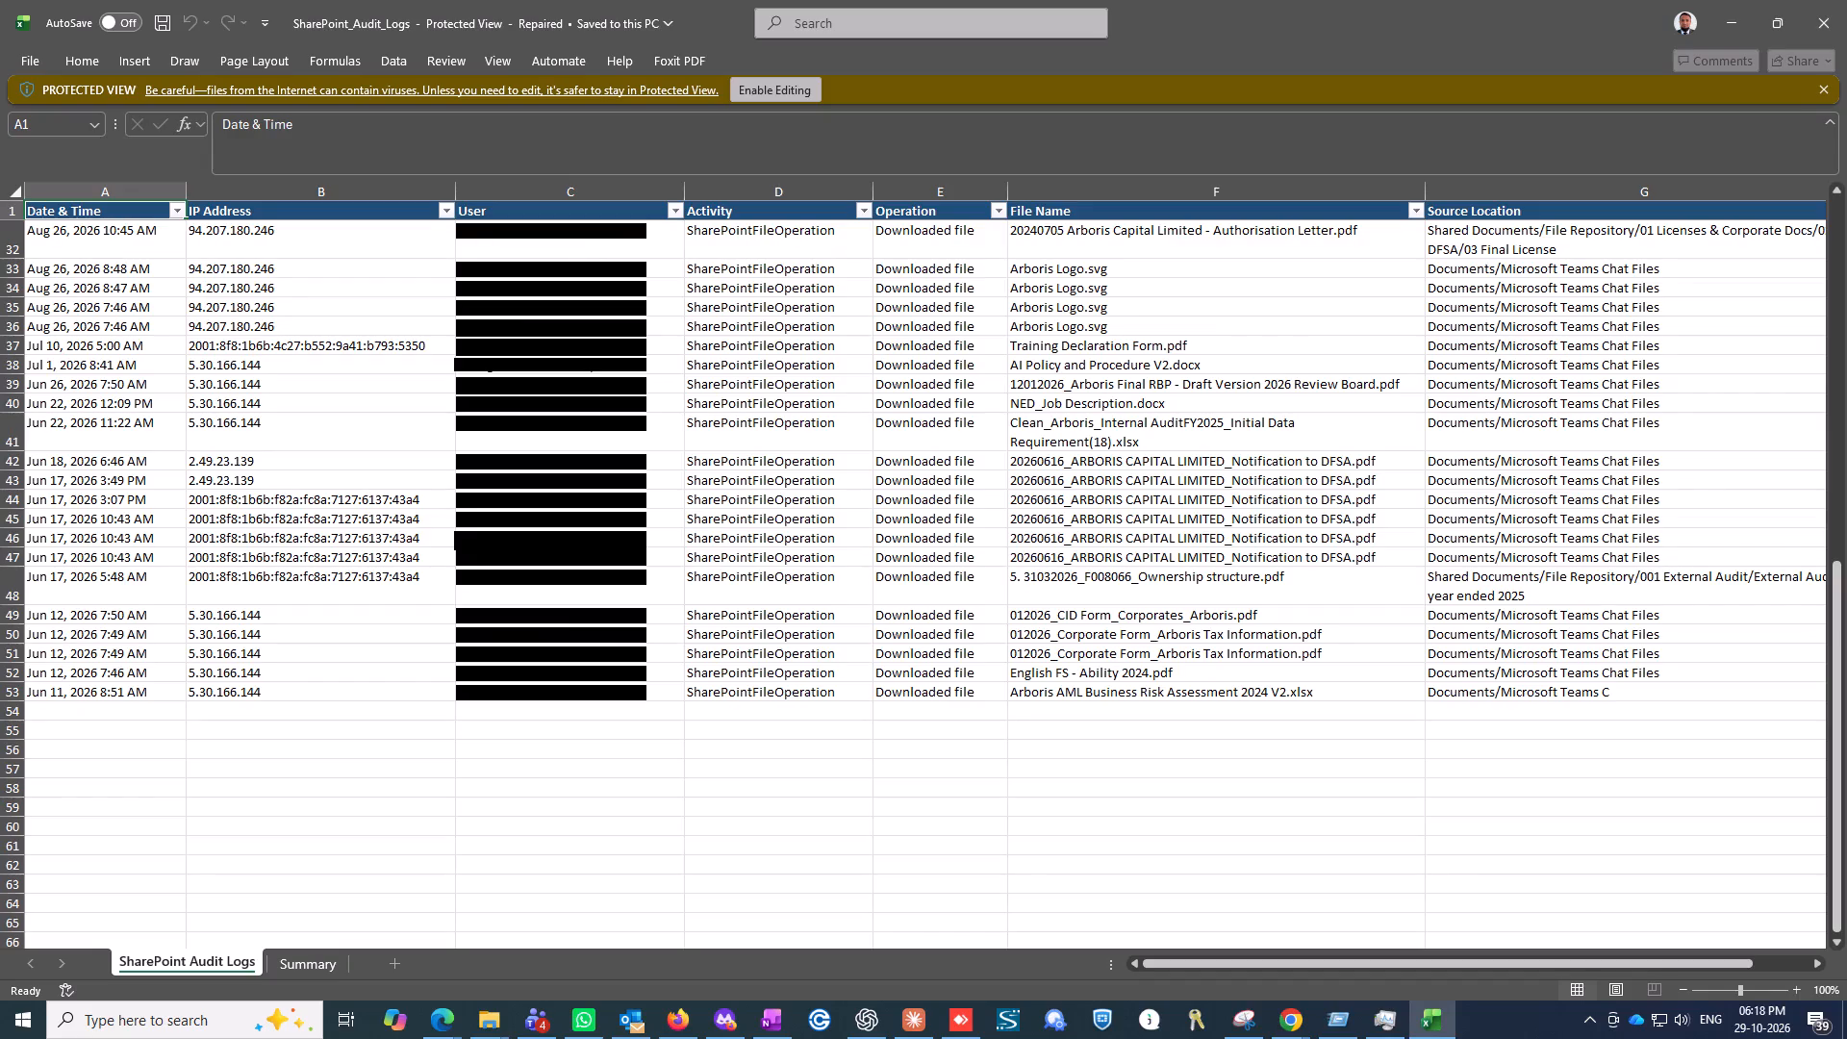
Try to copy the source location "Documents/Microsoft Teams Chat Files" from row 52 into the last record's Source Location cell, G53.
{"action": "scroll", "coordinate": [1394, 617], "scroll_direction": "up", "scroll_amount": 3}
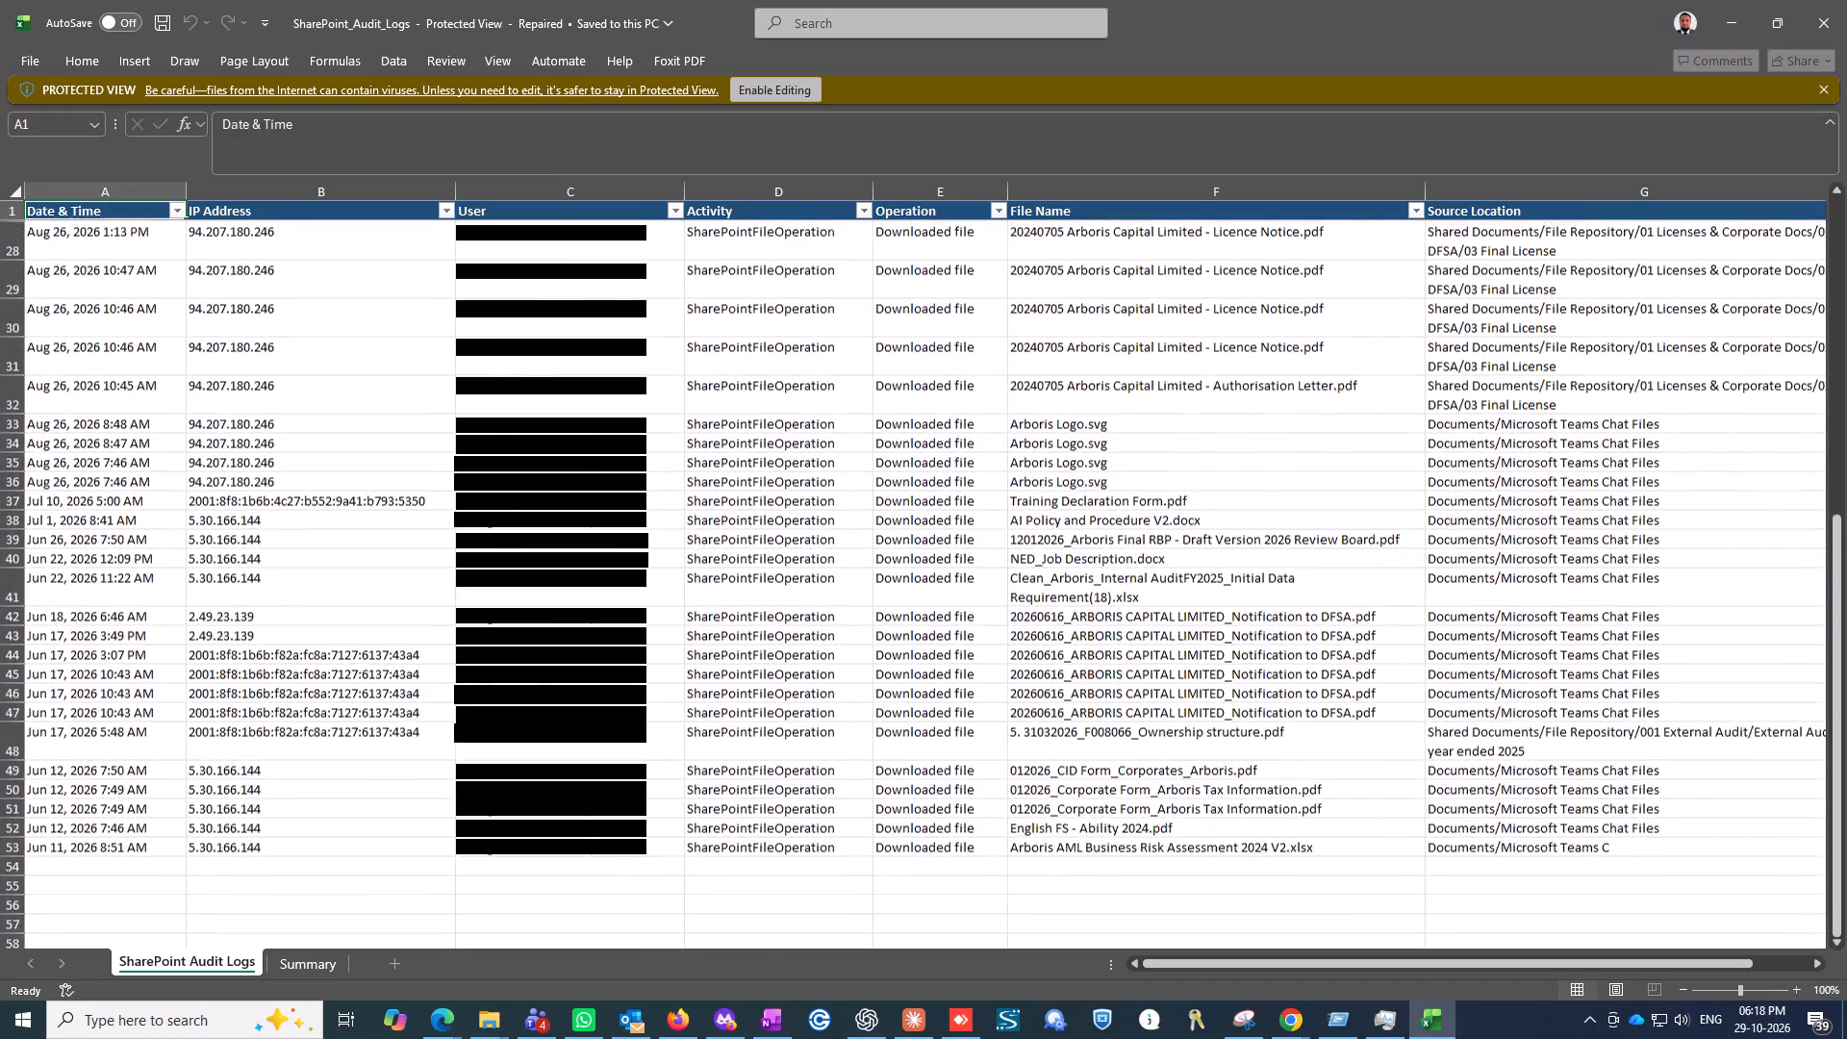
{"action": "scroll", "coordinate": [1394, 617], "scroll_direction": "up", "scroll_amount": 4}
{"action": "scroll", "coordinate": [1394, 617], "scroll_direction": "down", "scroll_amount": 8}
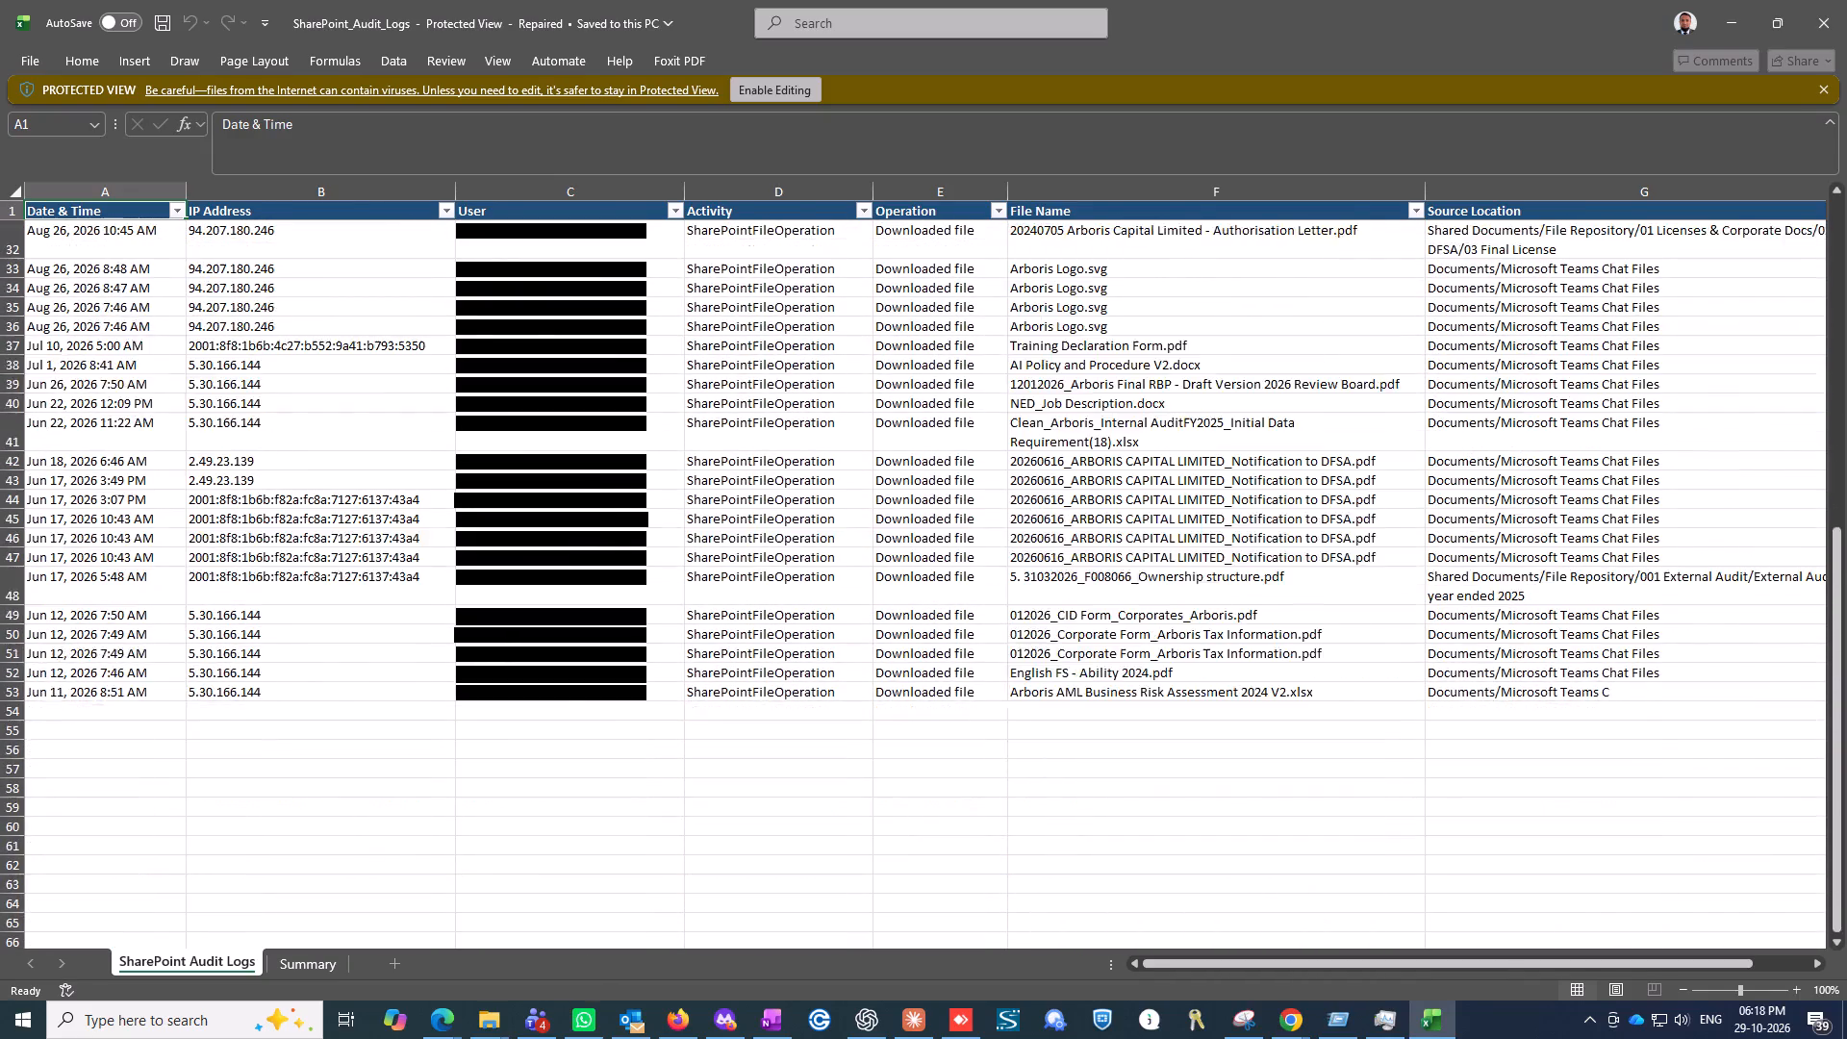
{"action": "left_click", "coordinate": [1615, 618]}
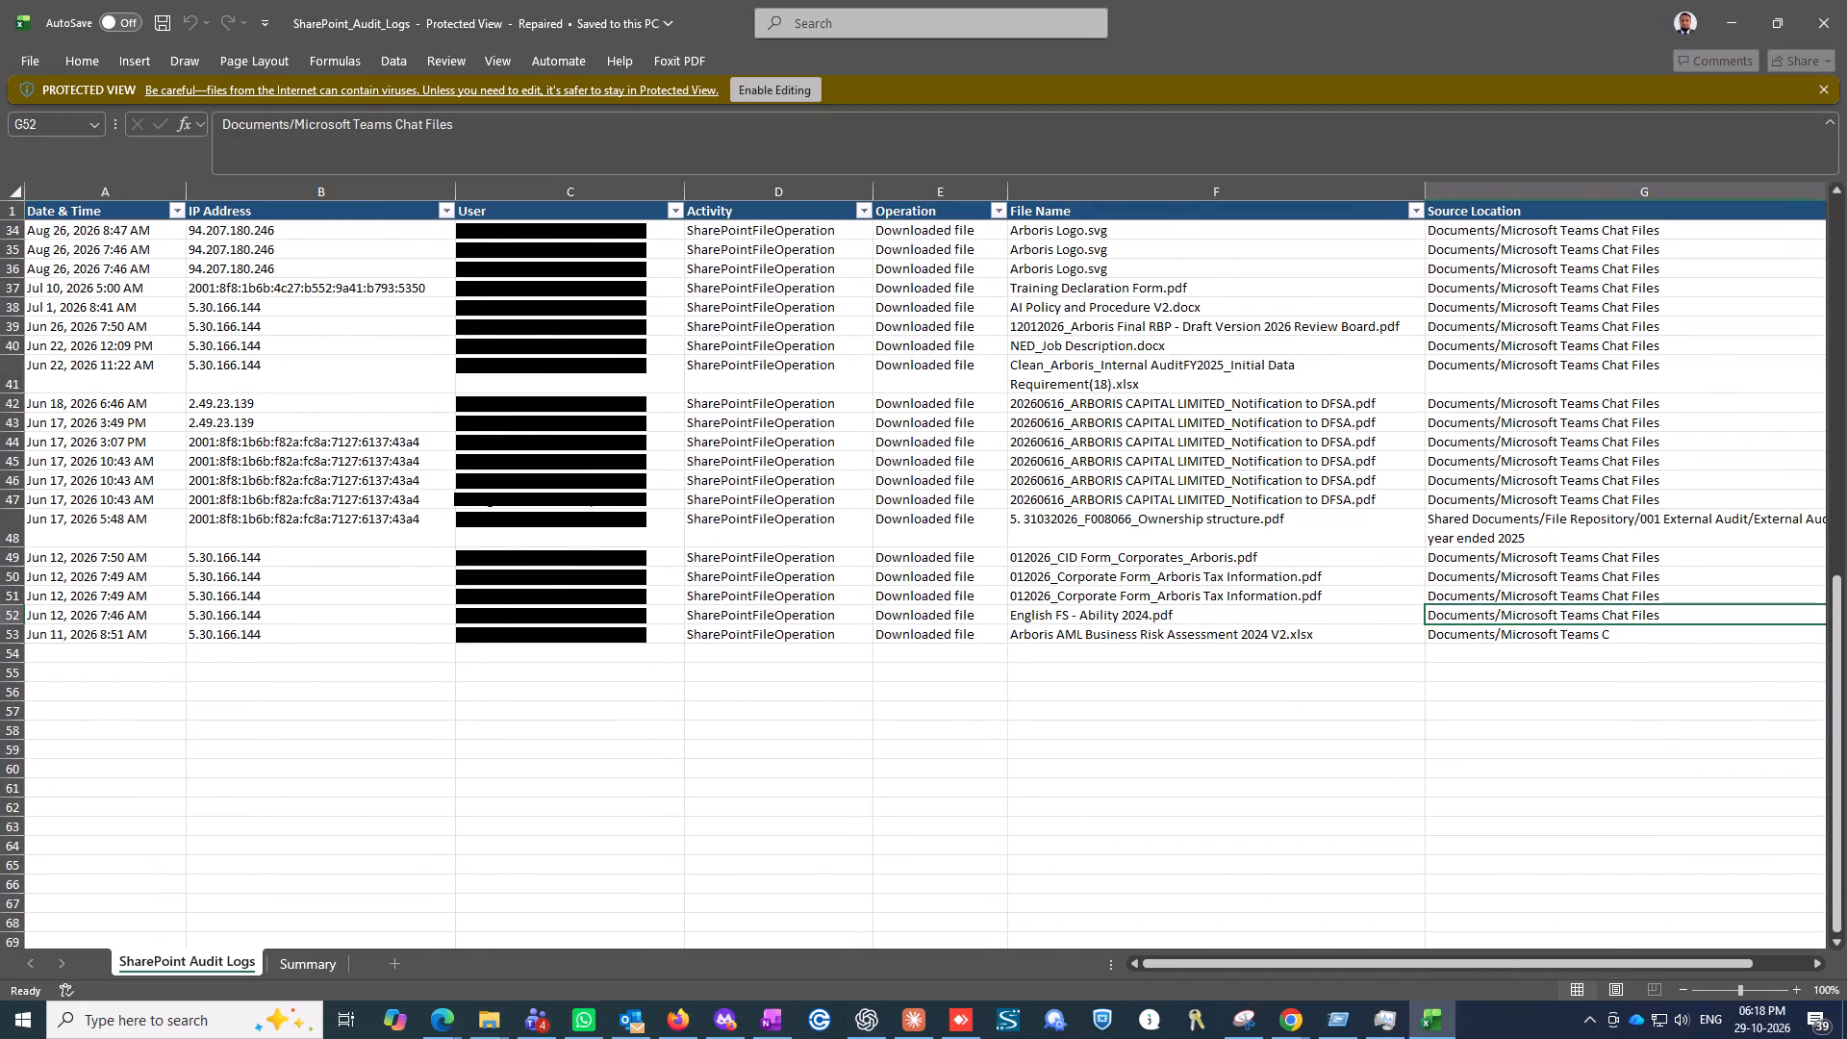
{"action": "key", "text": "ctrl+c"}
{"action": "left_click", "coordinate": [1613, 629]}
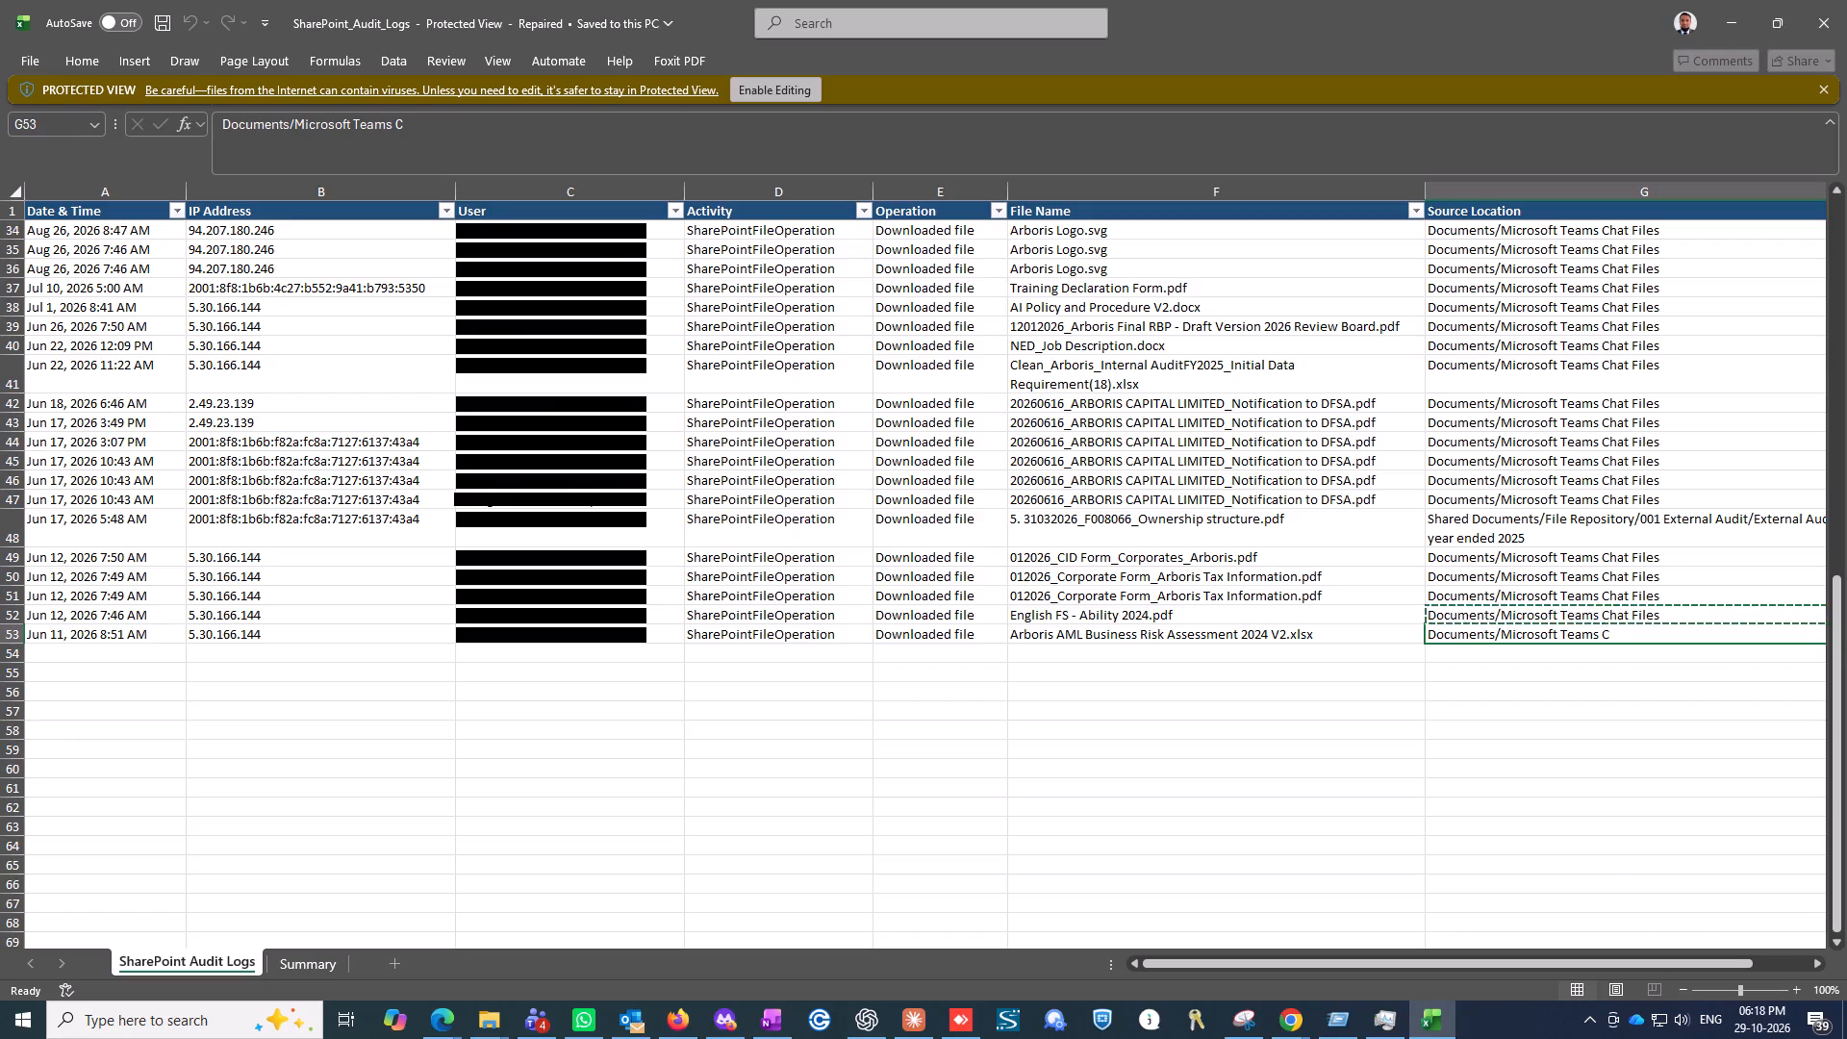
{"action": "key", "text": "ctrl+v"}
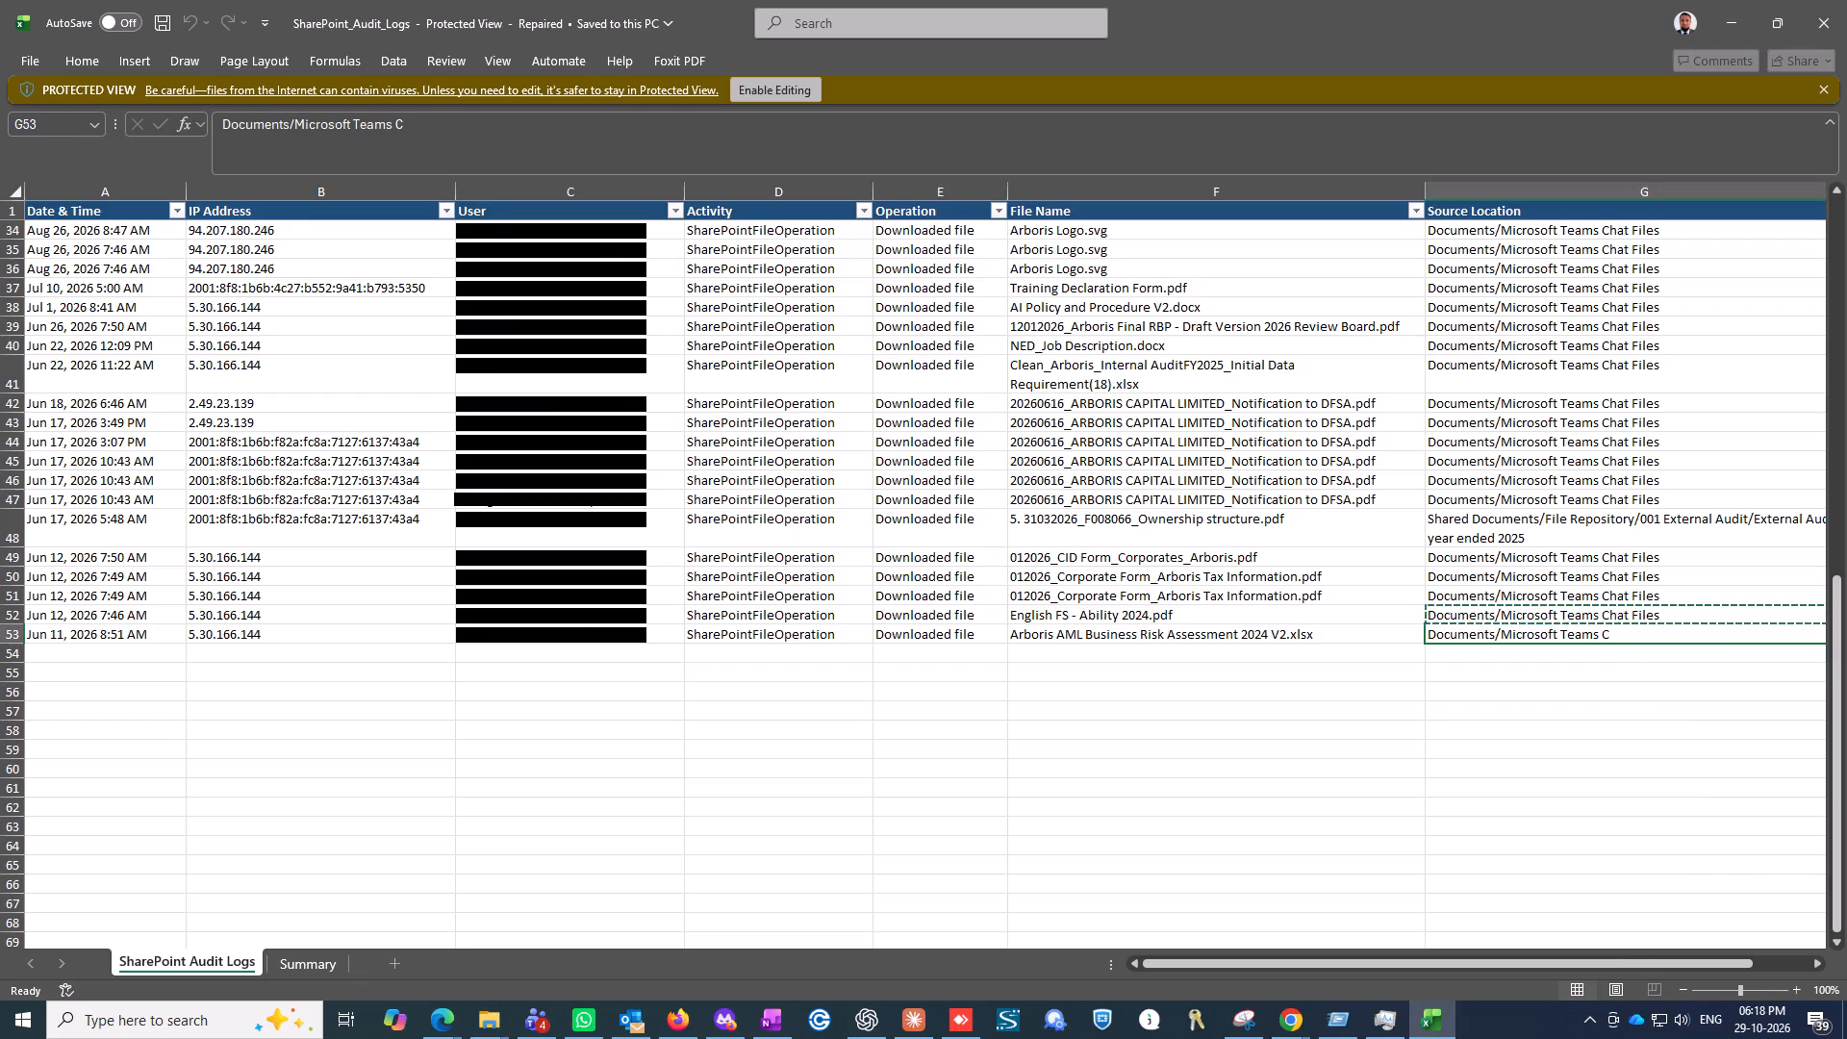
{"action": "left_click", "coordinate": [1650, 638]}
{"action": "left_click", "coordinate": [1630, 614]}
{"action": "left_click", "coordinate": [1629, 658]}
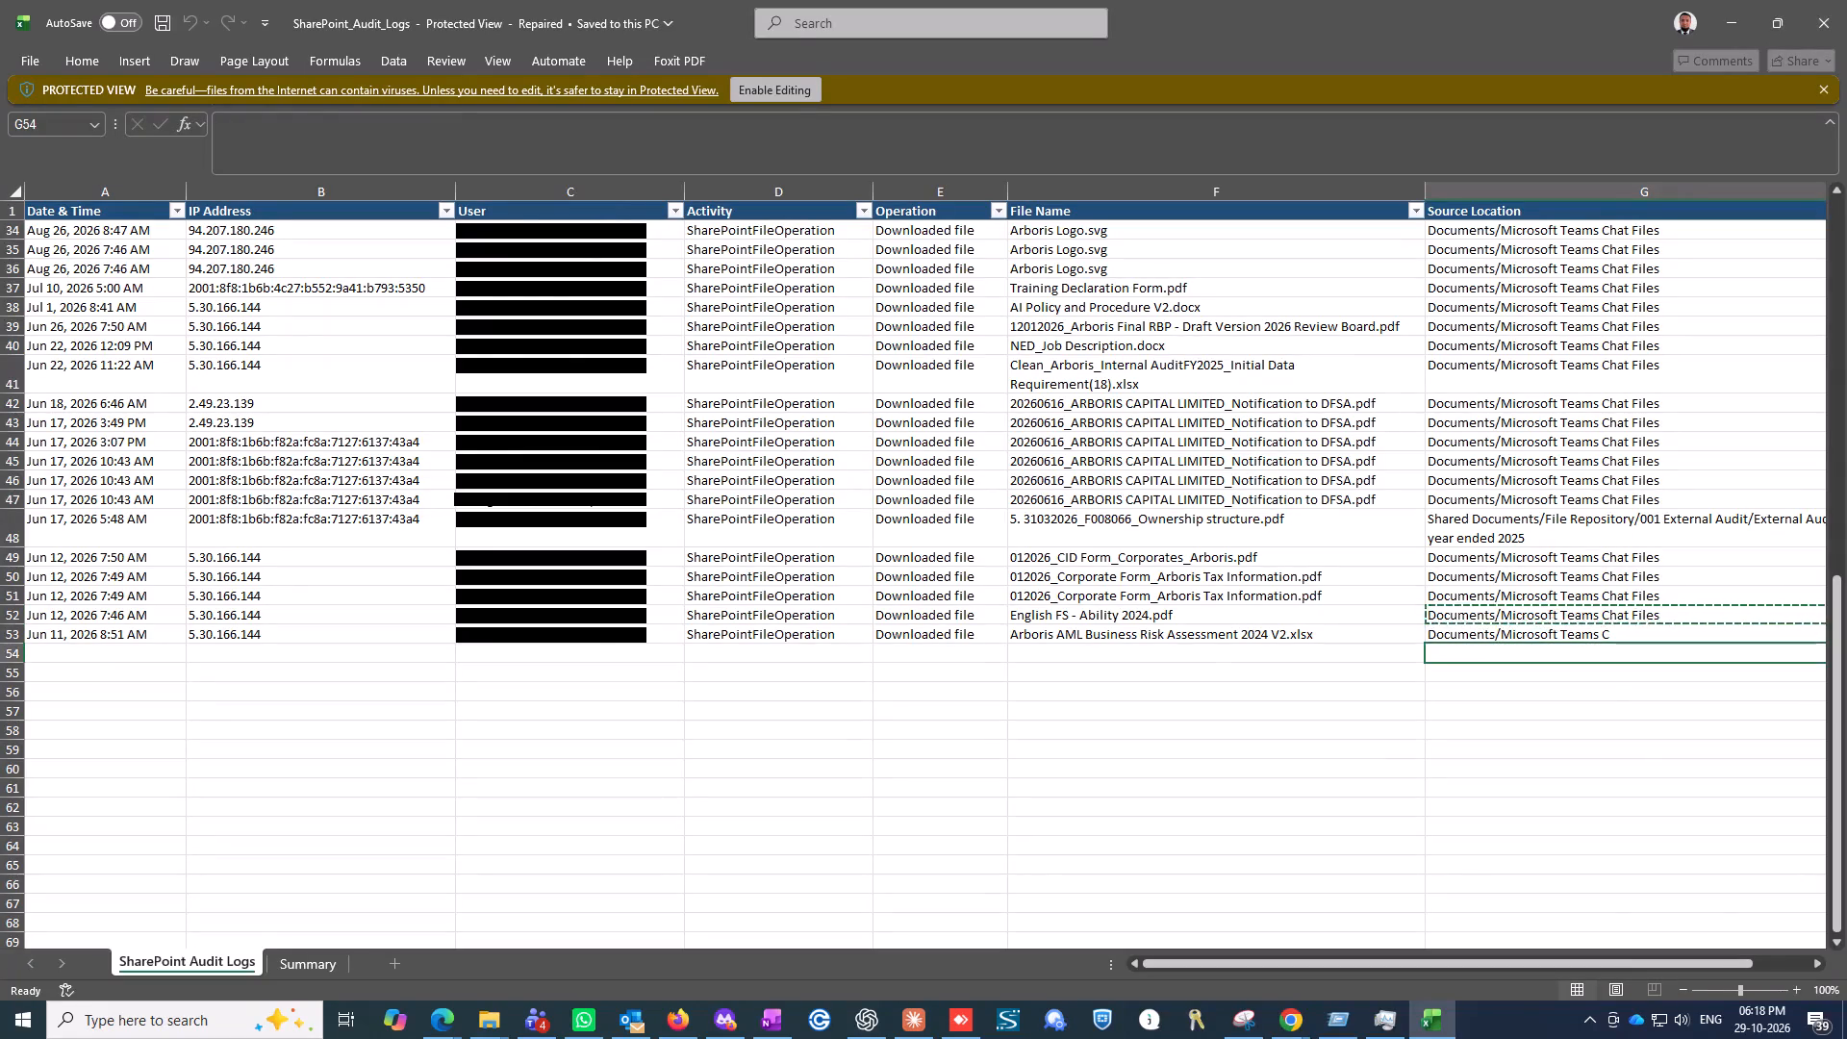
Enable editing for the protected SharePoint_Audit_Logs workbook and dismiss the file repair report.
{"action": "left_click", "coordinate": [771, 93]}
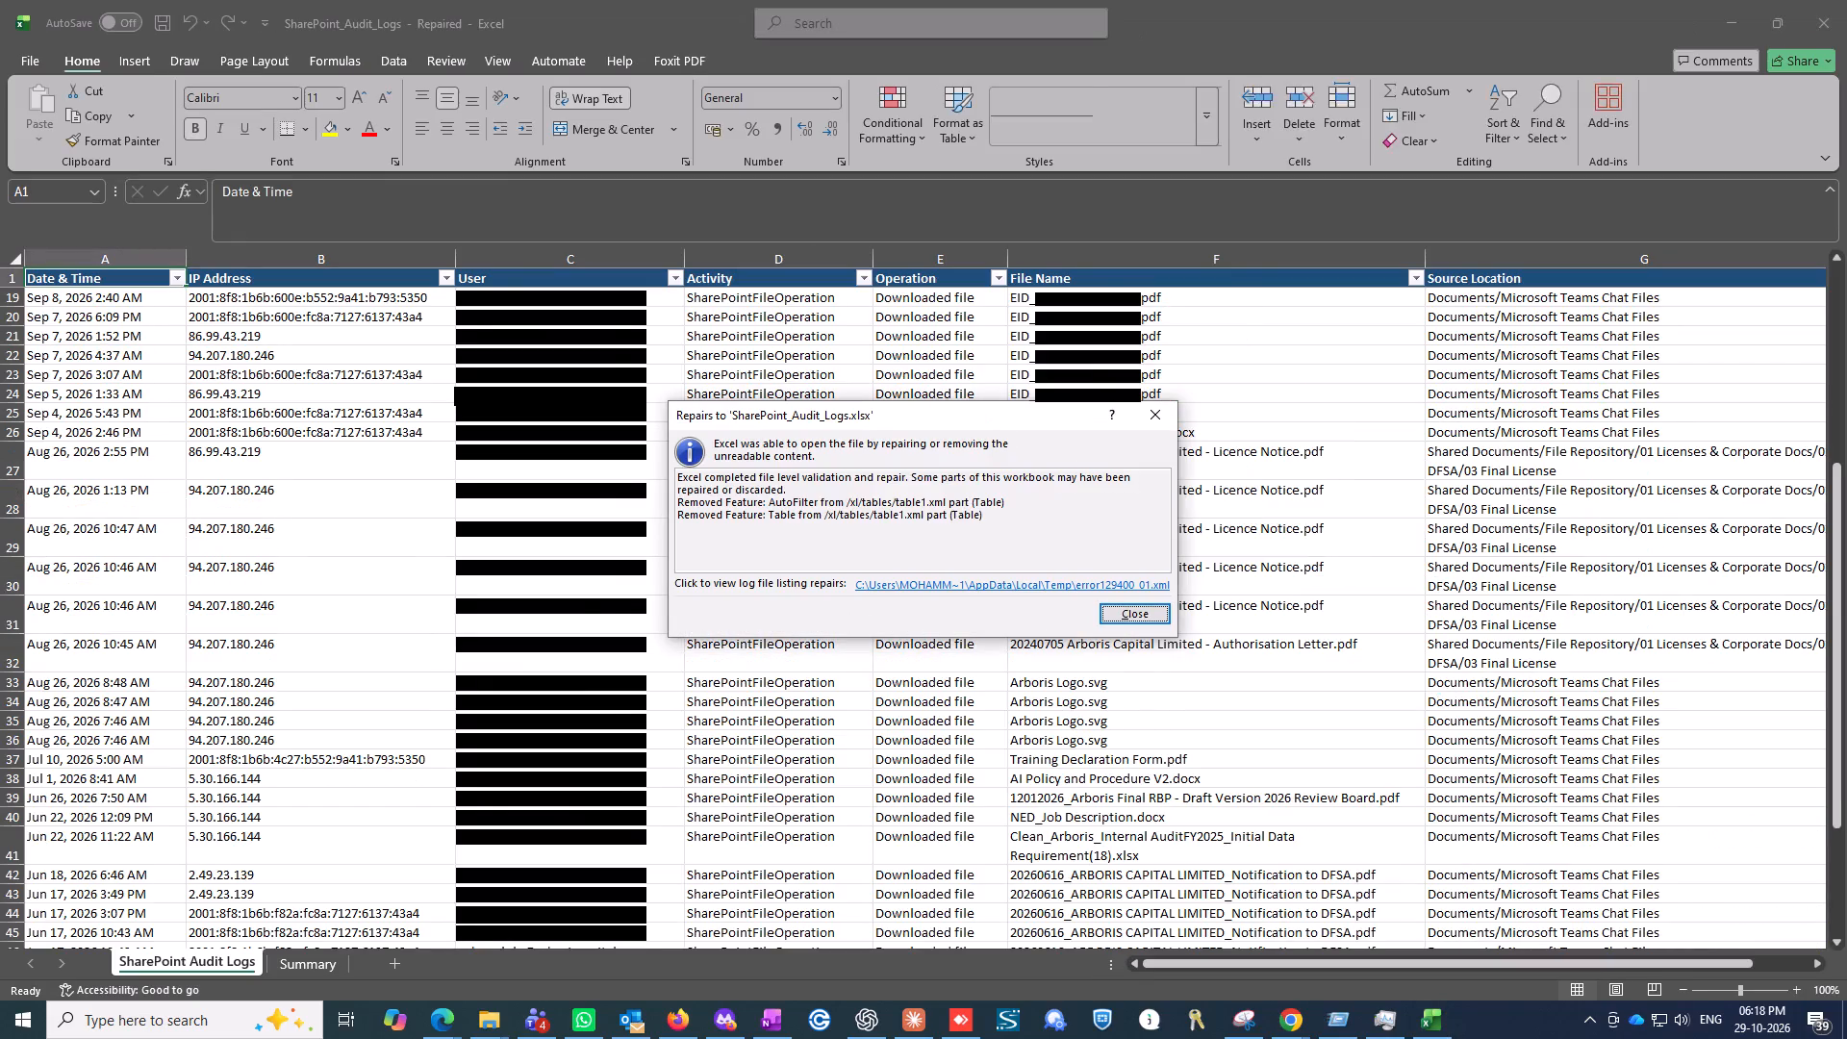
{"action": "left_click", "coordinate": [1134, 615]}
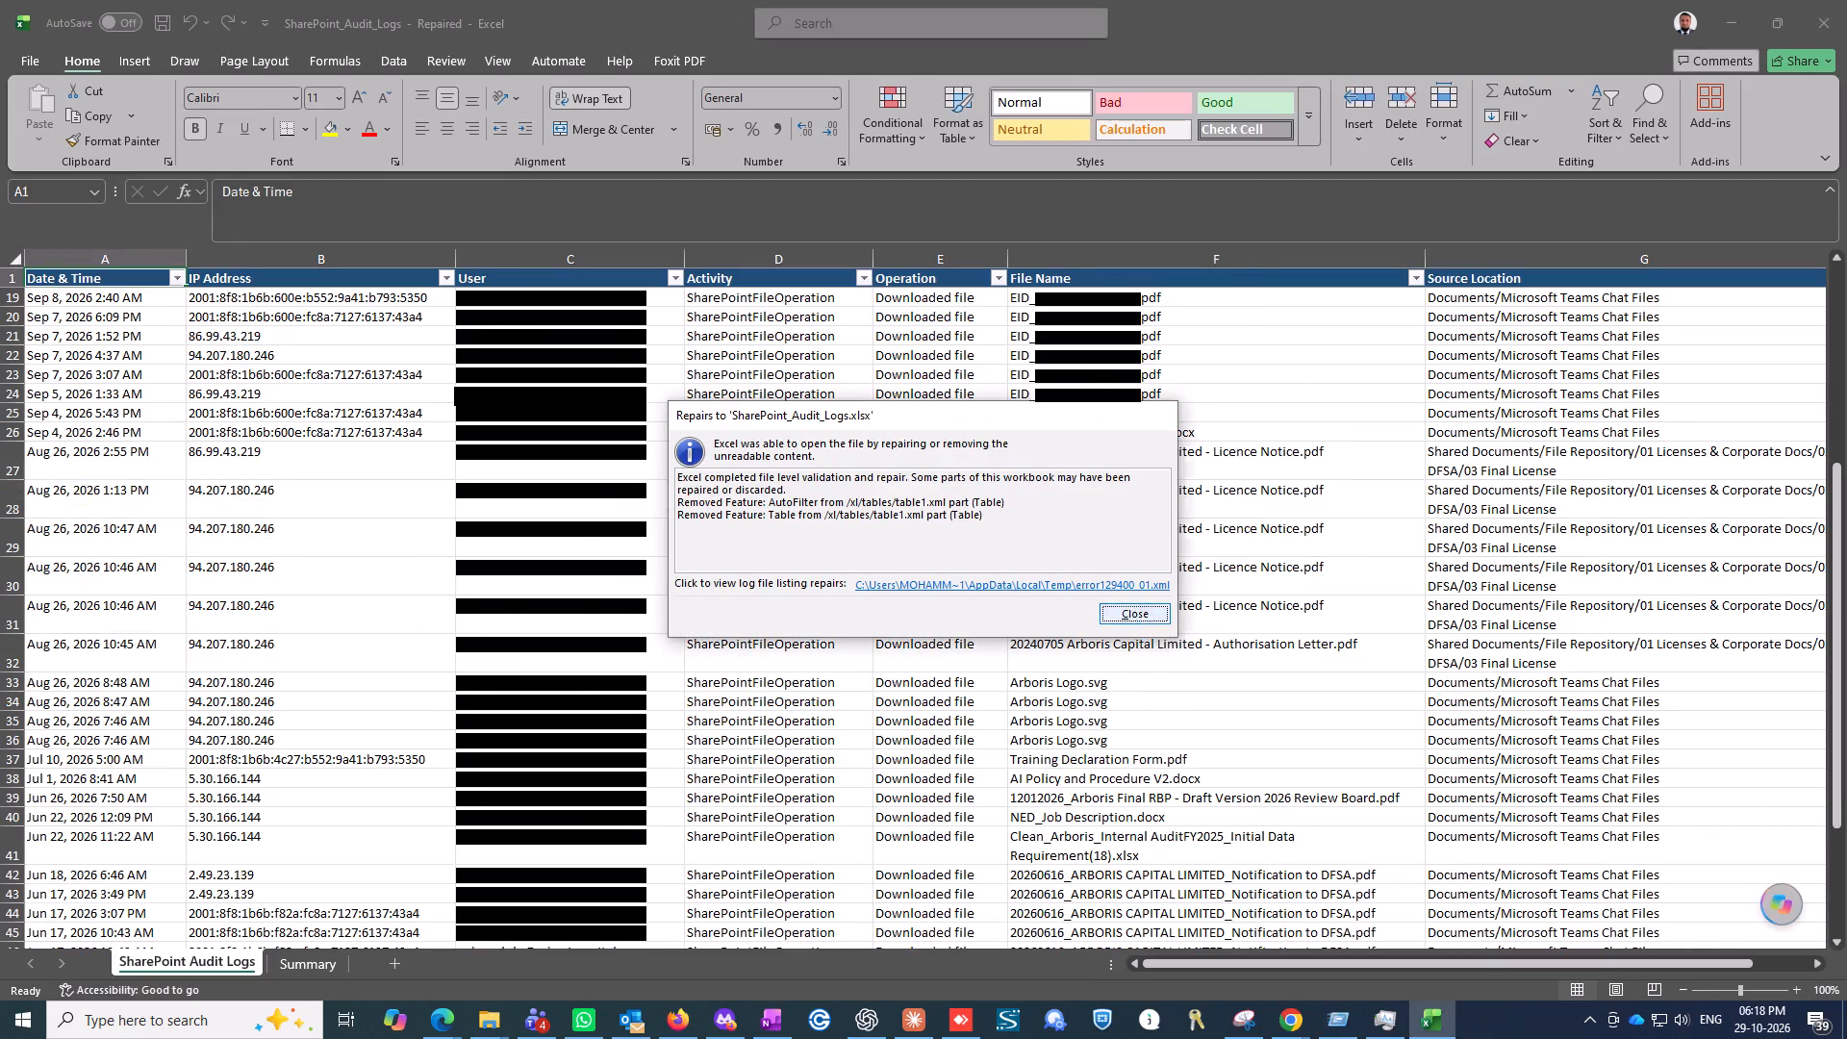
Examine the download records in the editable SharePoint Audit Logs sheet, from the end of the list back to the first entries.
{"action": "scroll", "coordinate": [1455, 585], "scroll_direction": "down", "scroll_amount": 13}
{"action": "scroll", "coordinate": [1460, 630], "scroll_direction": "up", "scroll_amount": 5}
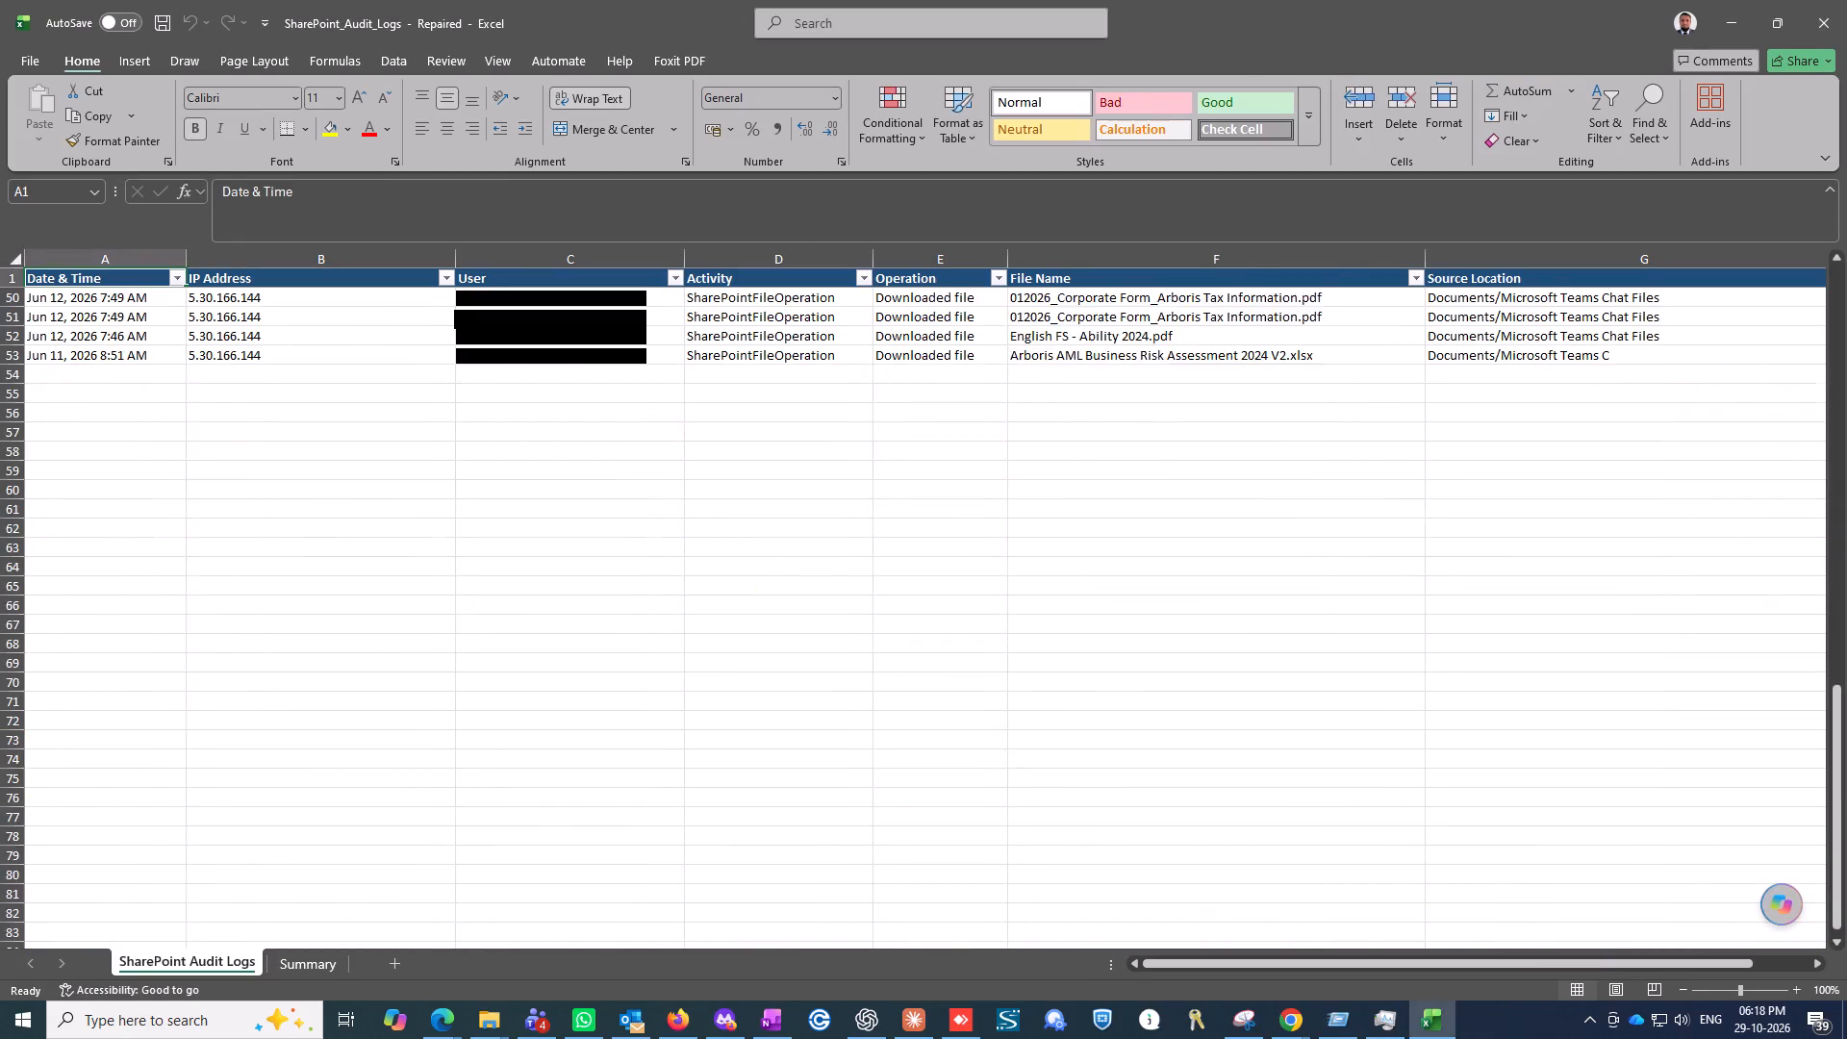
{"action": "scroll", "coordinate": [1460, 630], "scroll_direction": "up", "scroll_amount": 15}
{"action": "scroll", "coordinate": [1453, 631], "scroll_direction": "up", "scroll_amount": 6}
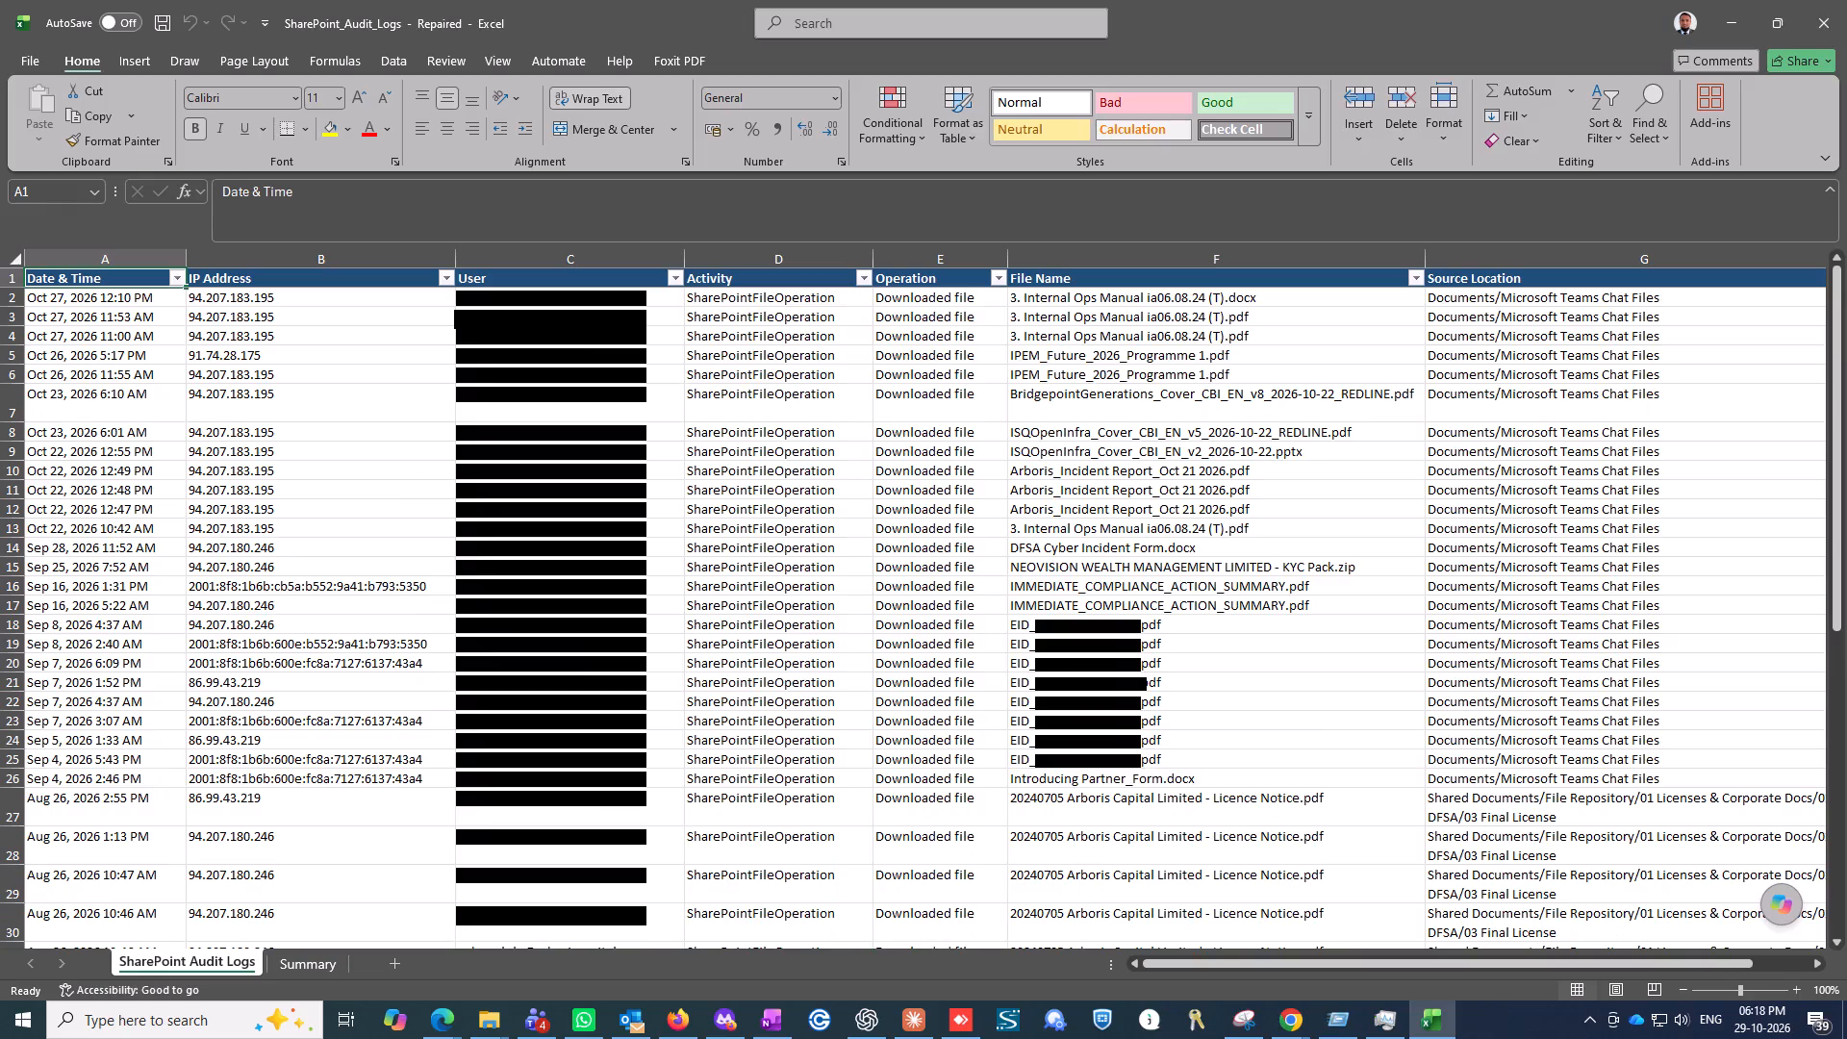
{"action": "scroll", "coordinate": [1453, 630], "scroll_direction": "up", "scroll_amount": 12}
{"action": "scroll", "coordinate": [1421, 627], "scroll_direction": "down", "scroll_amount": 1}
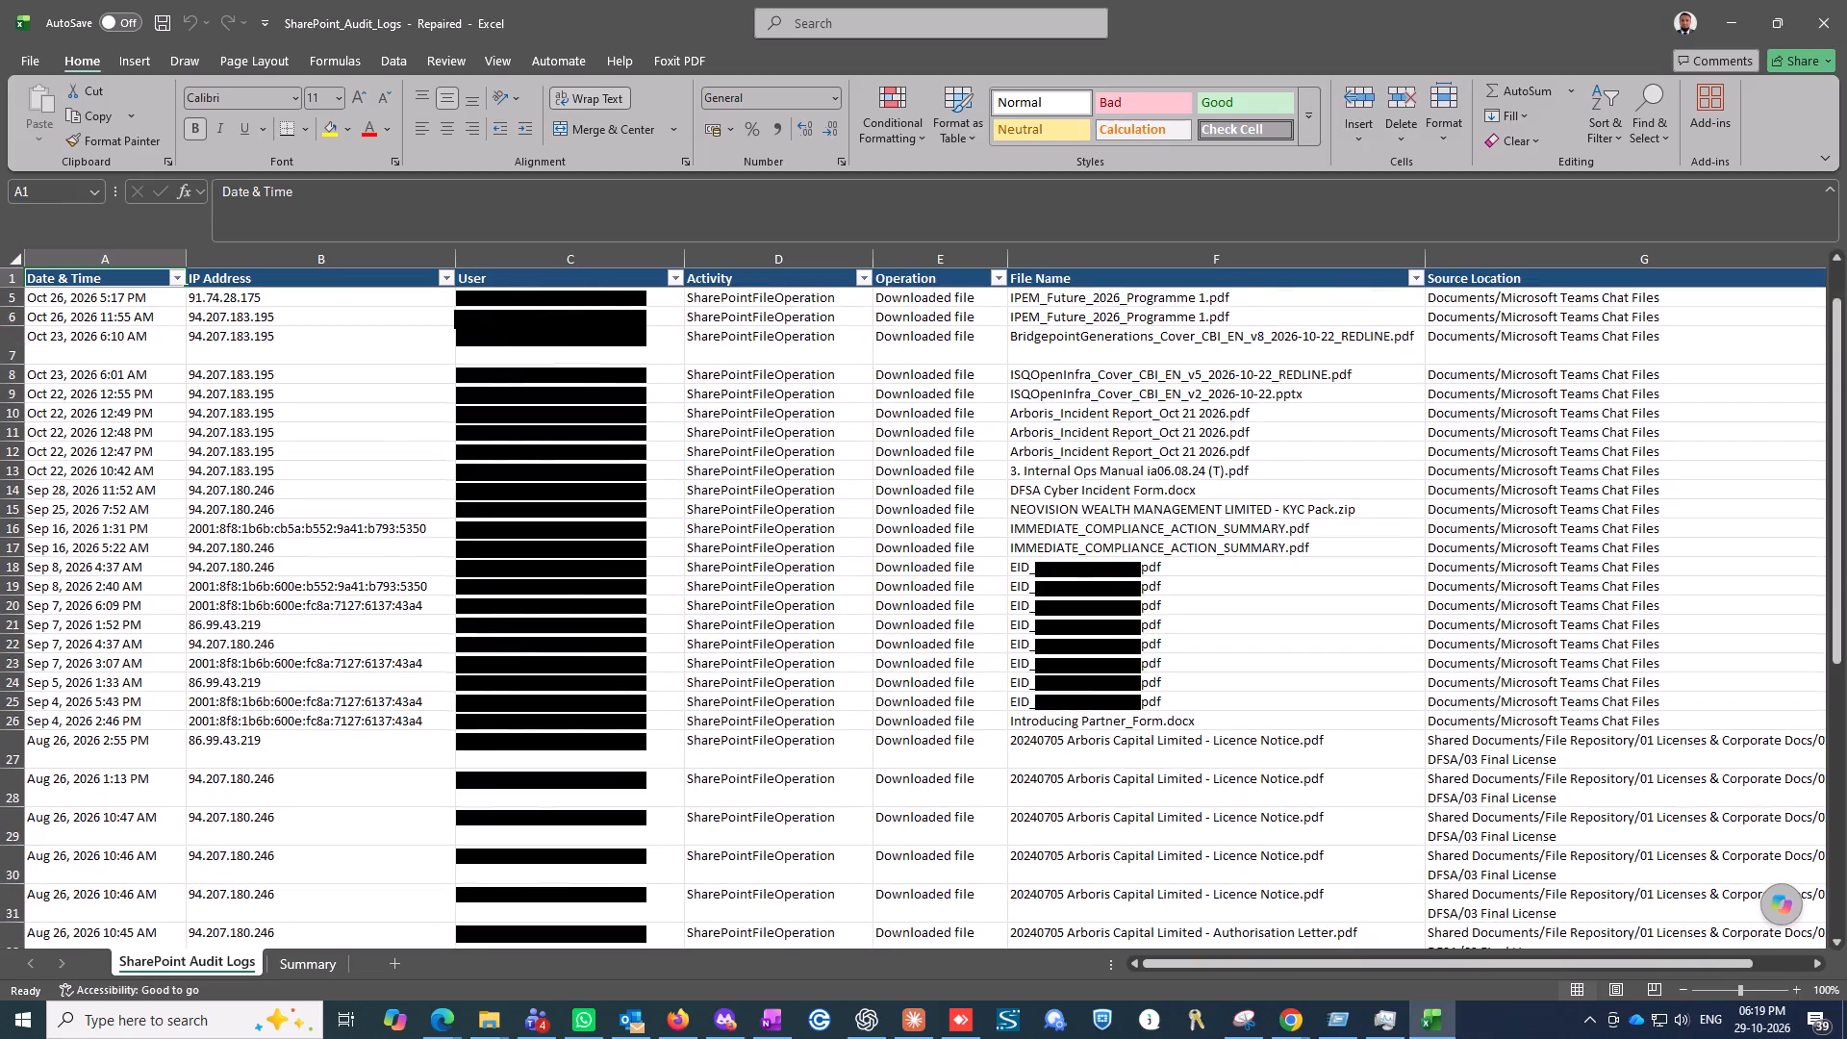
{"action": "scroll", "coordinate": [1421, 627], "scroll_direction": "down", "scroll_amount": 2}
{"action": "scroll", "coordinate": [770, 593], "scroll_direction": "up", "scroll_amount": 9}
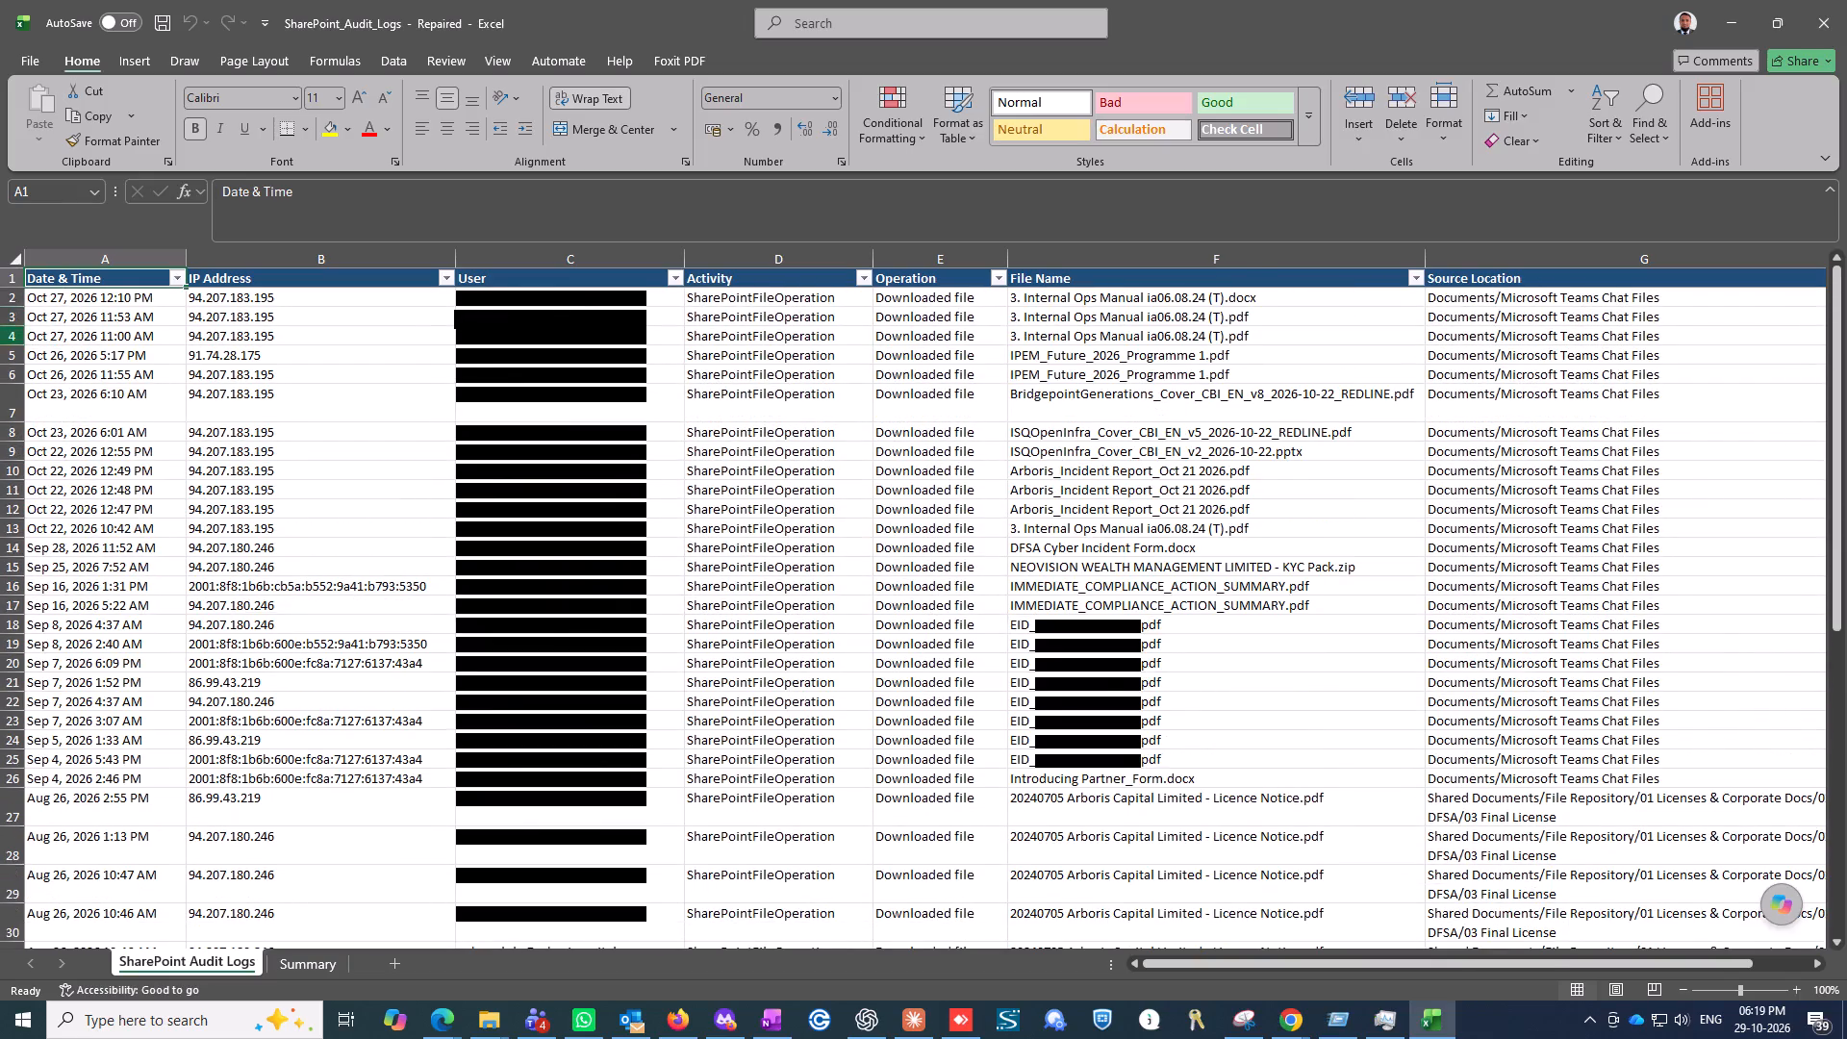
Count the audit records by selecting the Date & Time entries from row 2 through the last record in row 53.
{"action": "scroll", "coordinate": [169, 443], "scroll_direction": "up", "scroll_amount": 5}
{"action": "left_click_drag", "start_coordinate": [63, 299], "coordinate": [95, 920]}
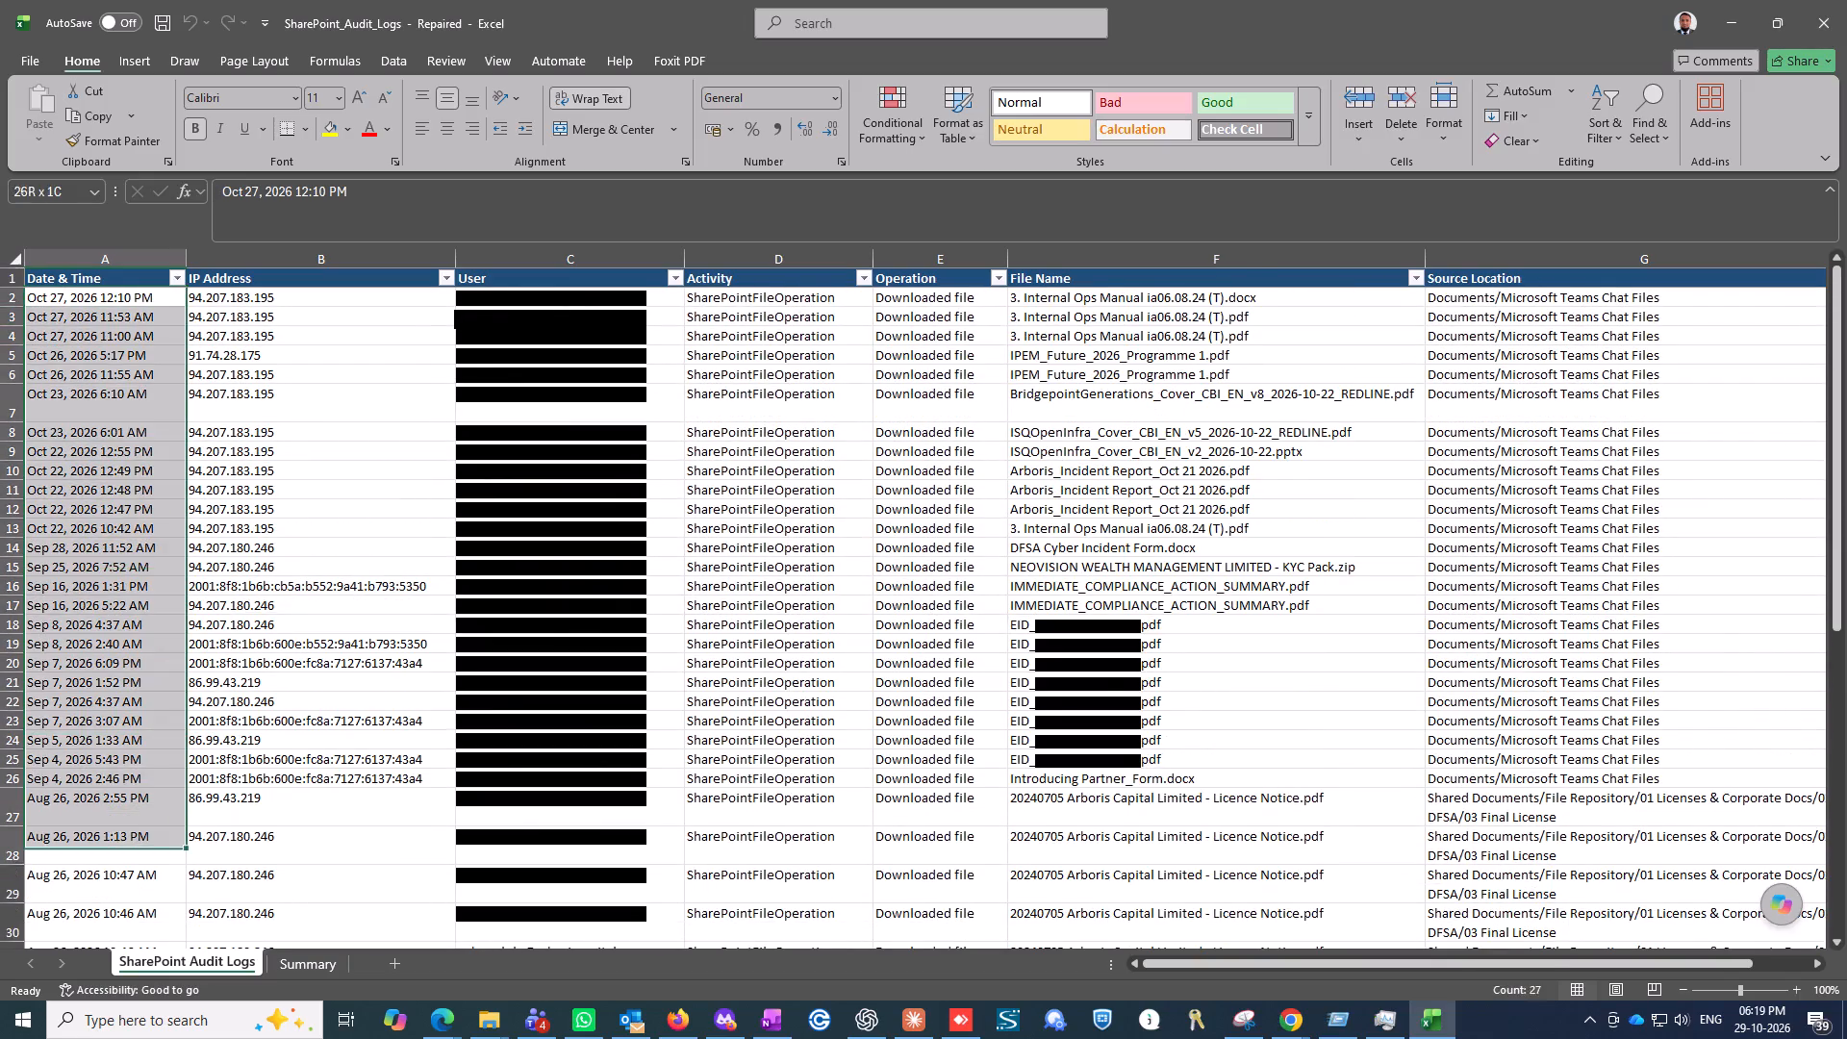
{"action": "left_click_drag", "start_coordinate": [95, 920], "coordinate": [118, 1015]}
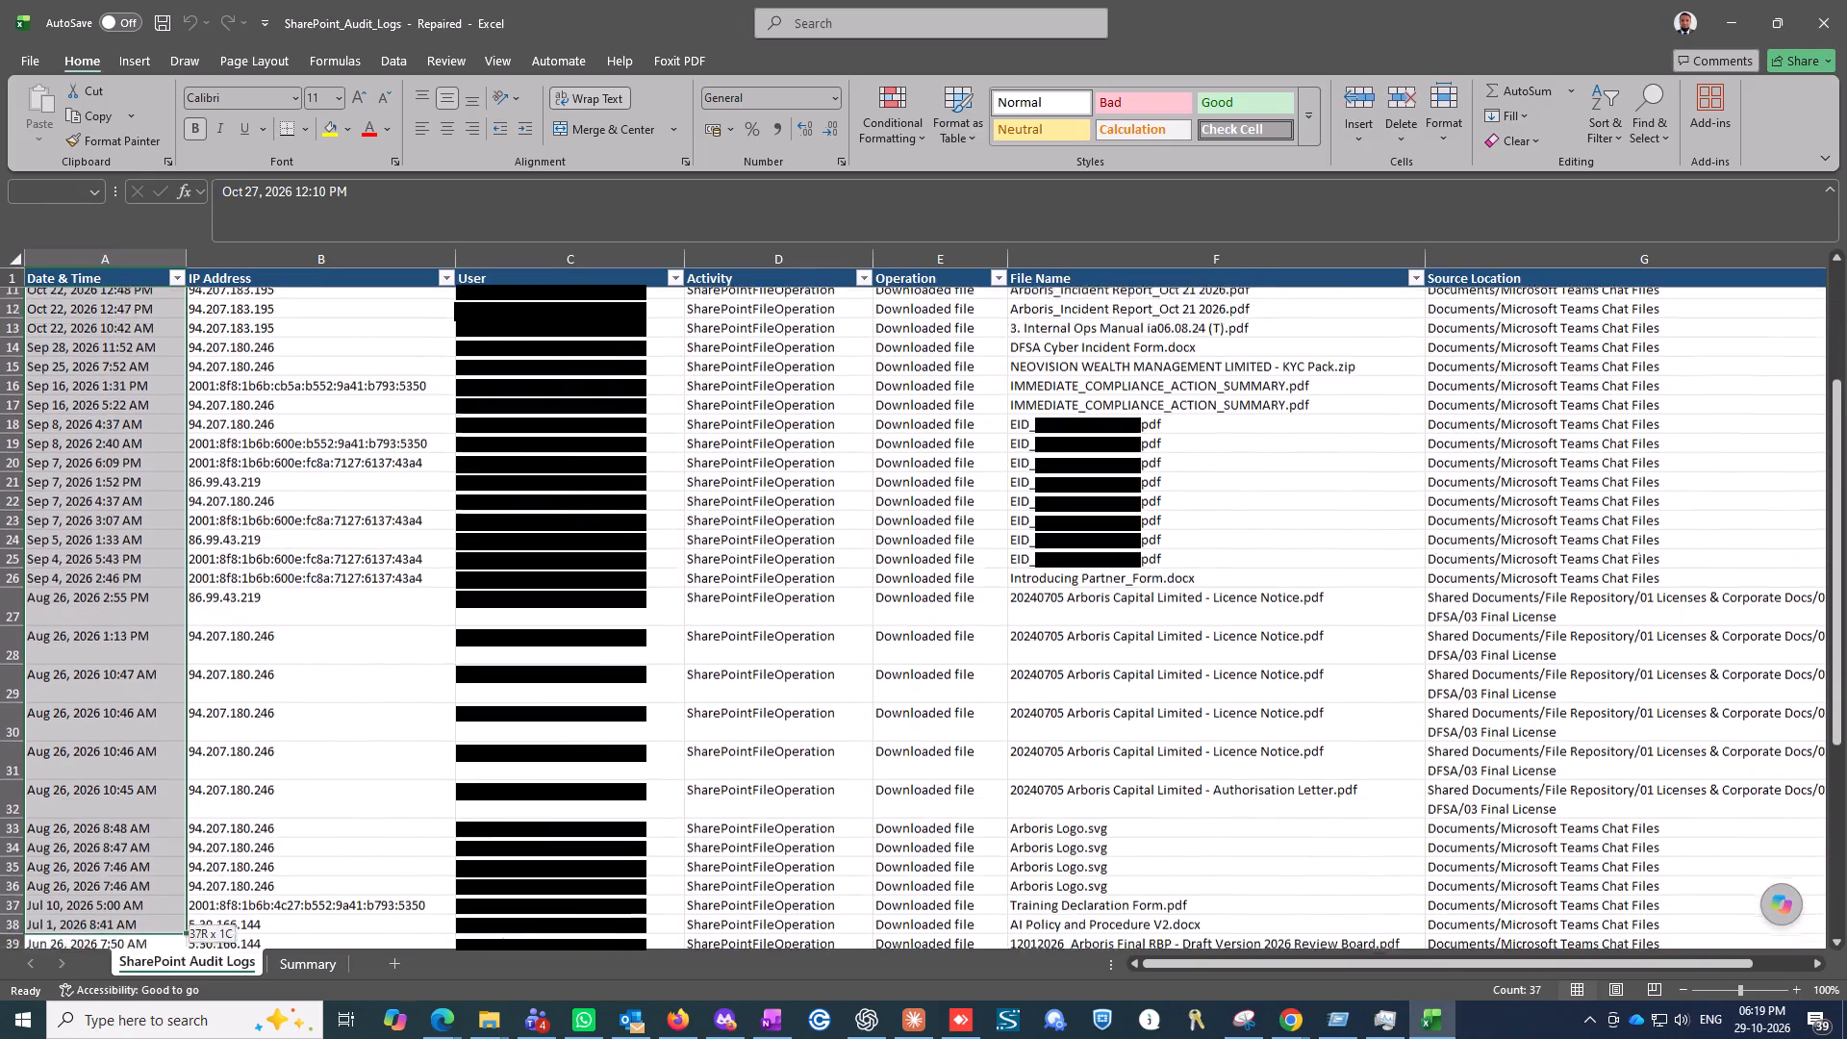
{"action": "left_click_drag", "start_coordinate": [118, 1015], "coordinate": [91, 871]}
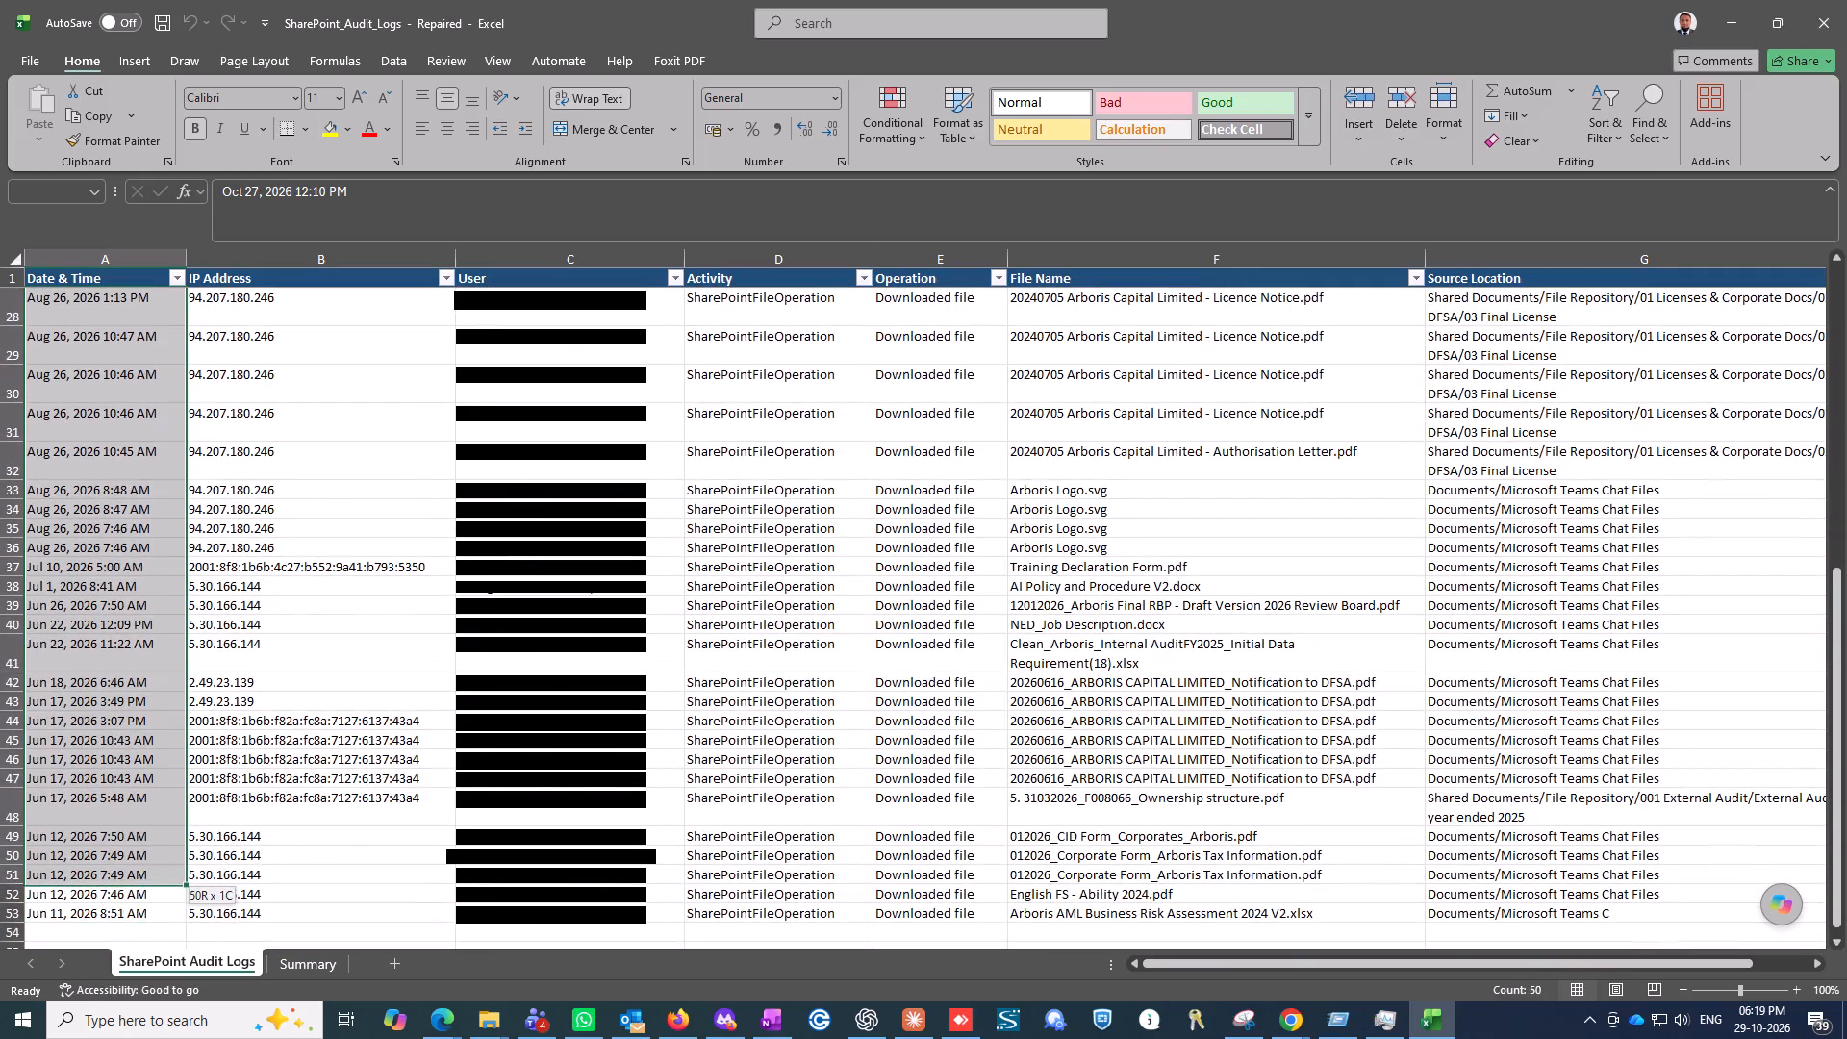
{"action": "left_click_drag", "start_coordinate": [91, 871], "coordinate": [91, 917]}
{"action": "left_click", "coordinate": [775, 638]}
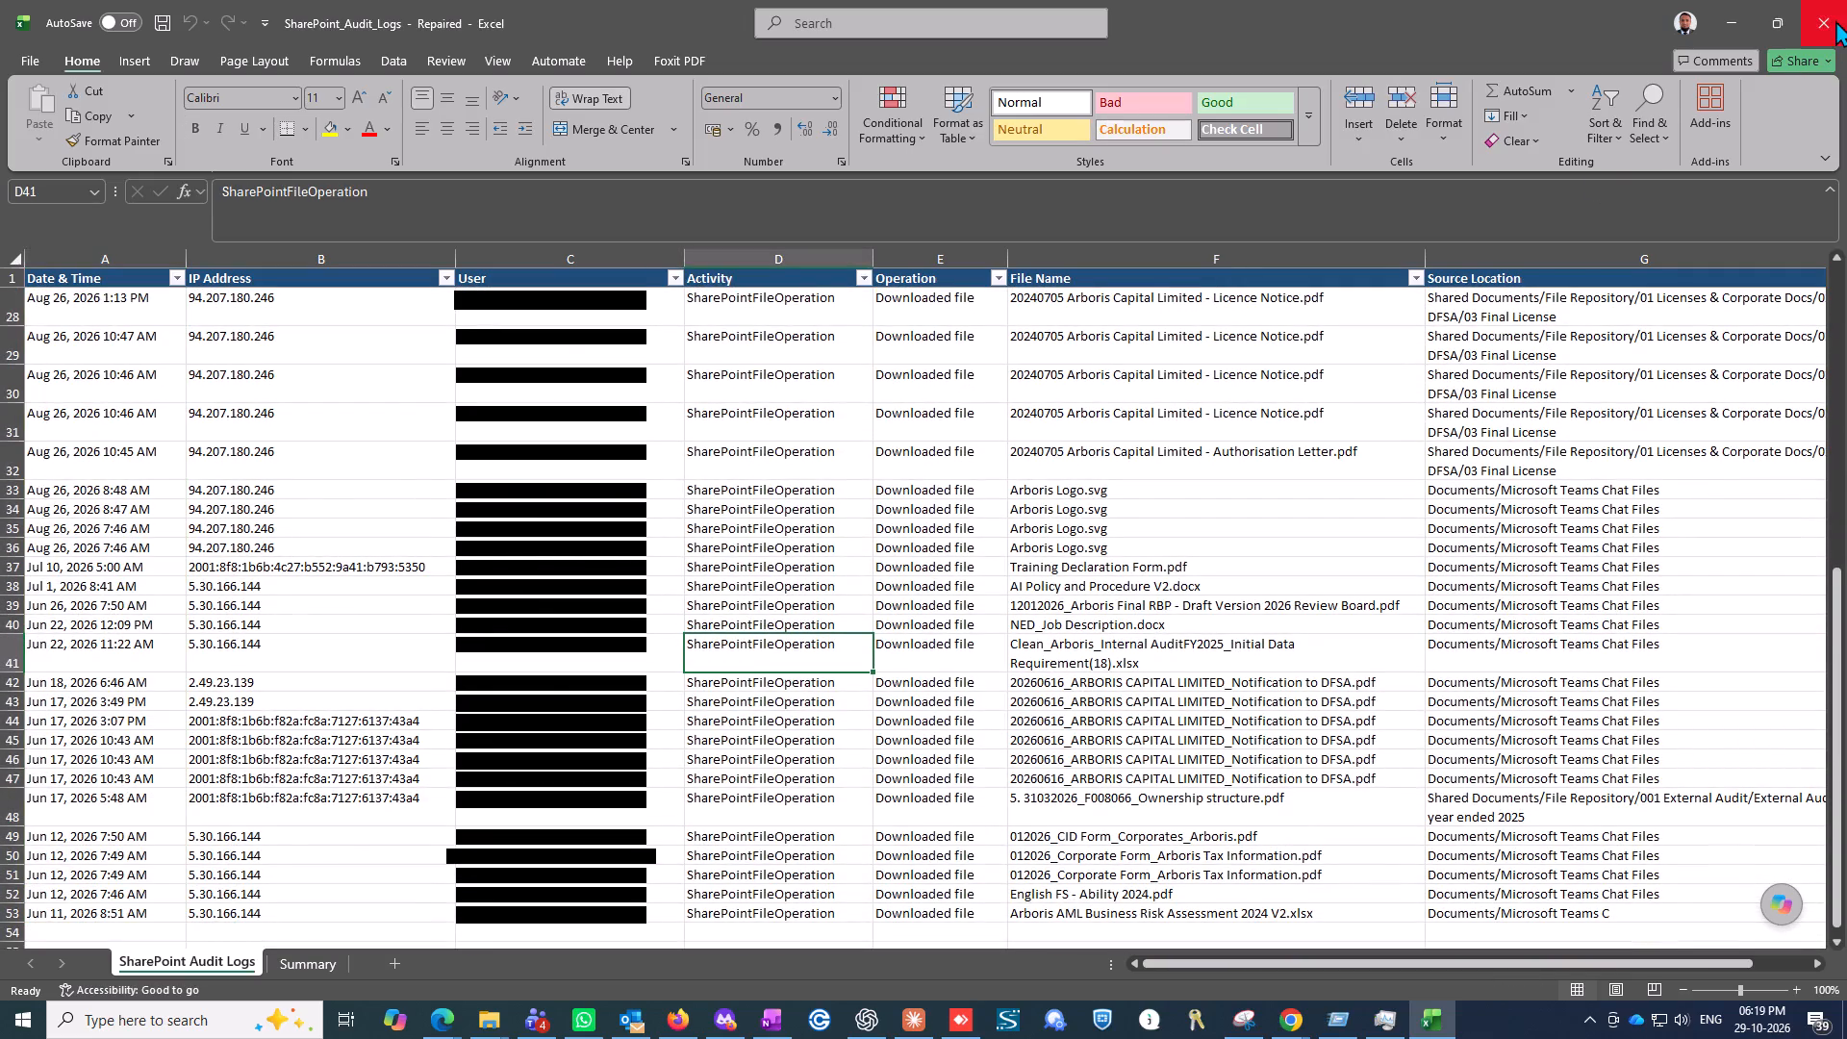
Close the repaired workbook, saving it as SharePoint_Audit_Logs in the Downloads folder over the existing file.
{"action": "left_click", "coordinate": [1835, 20]}
{"action": "left_click", "coordinate": [875, 535]}
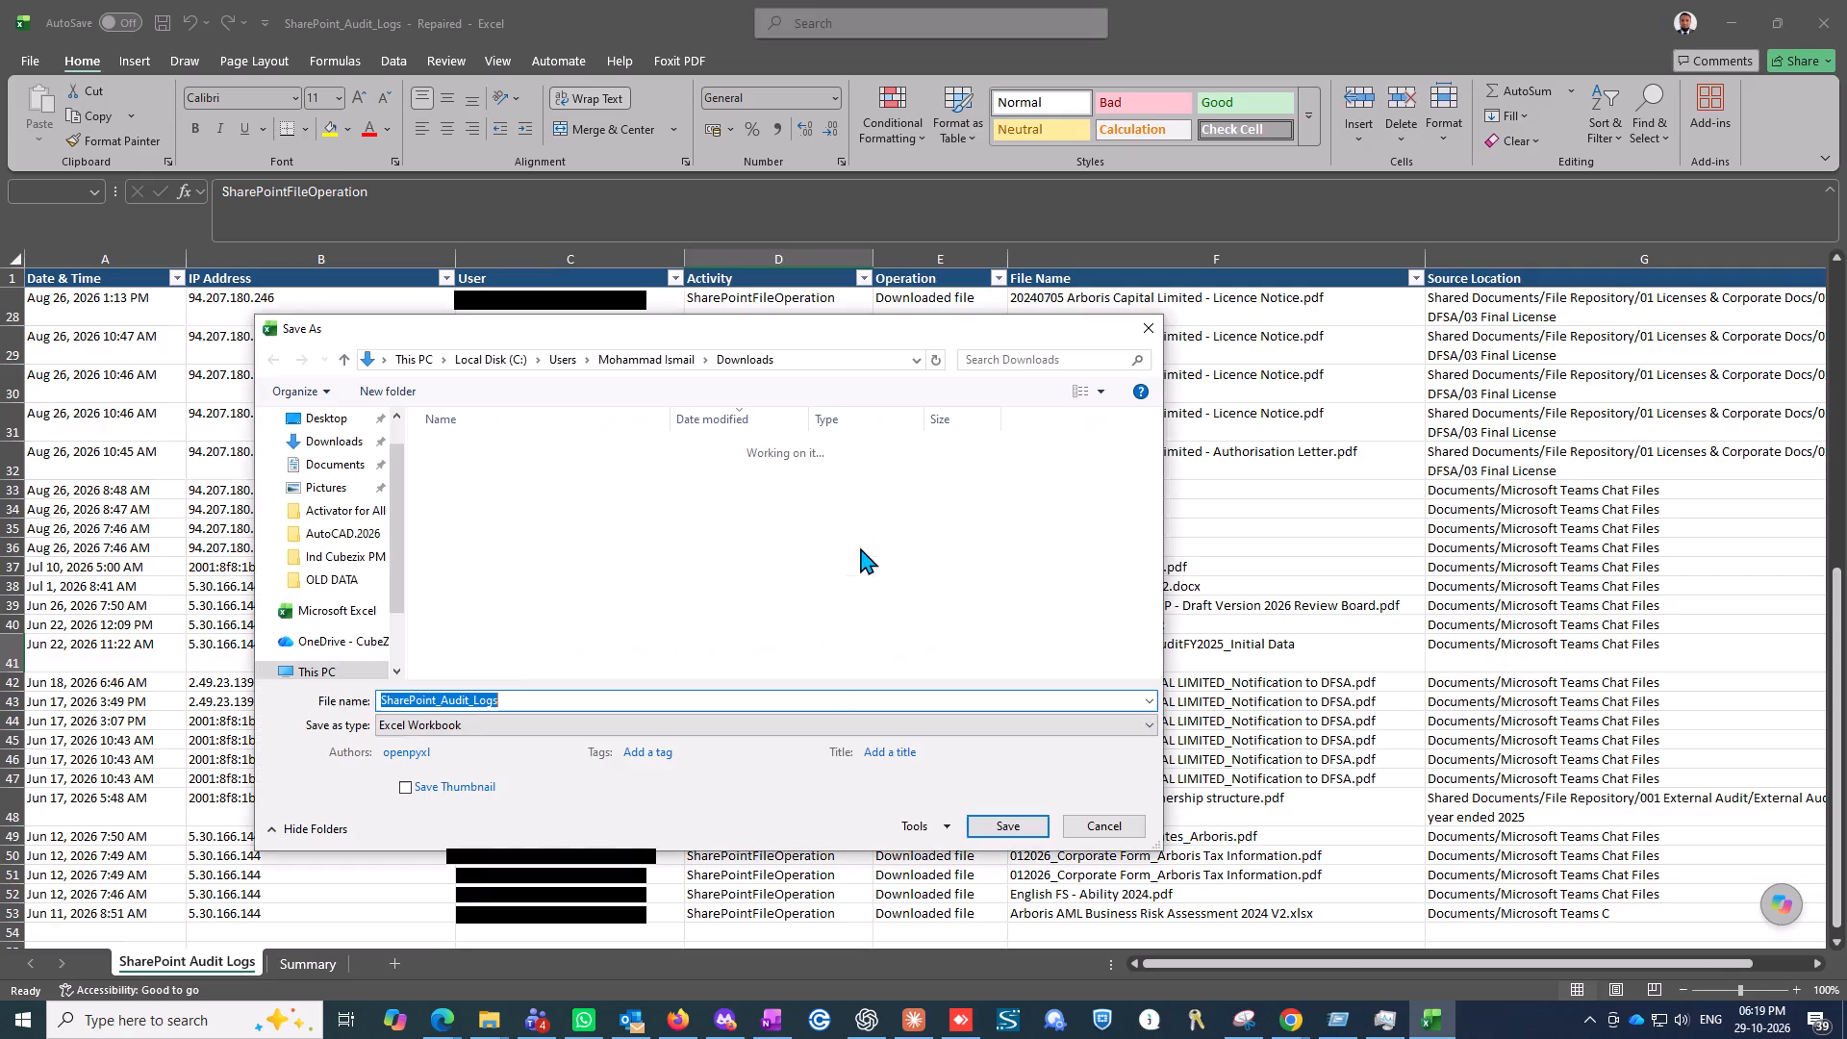
{"action": "left_click", "coordinate": [316, 438]}
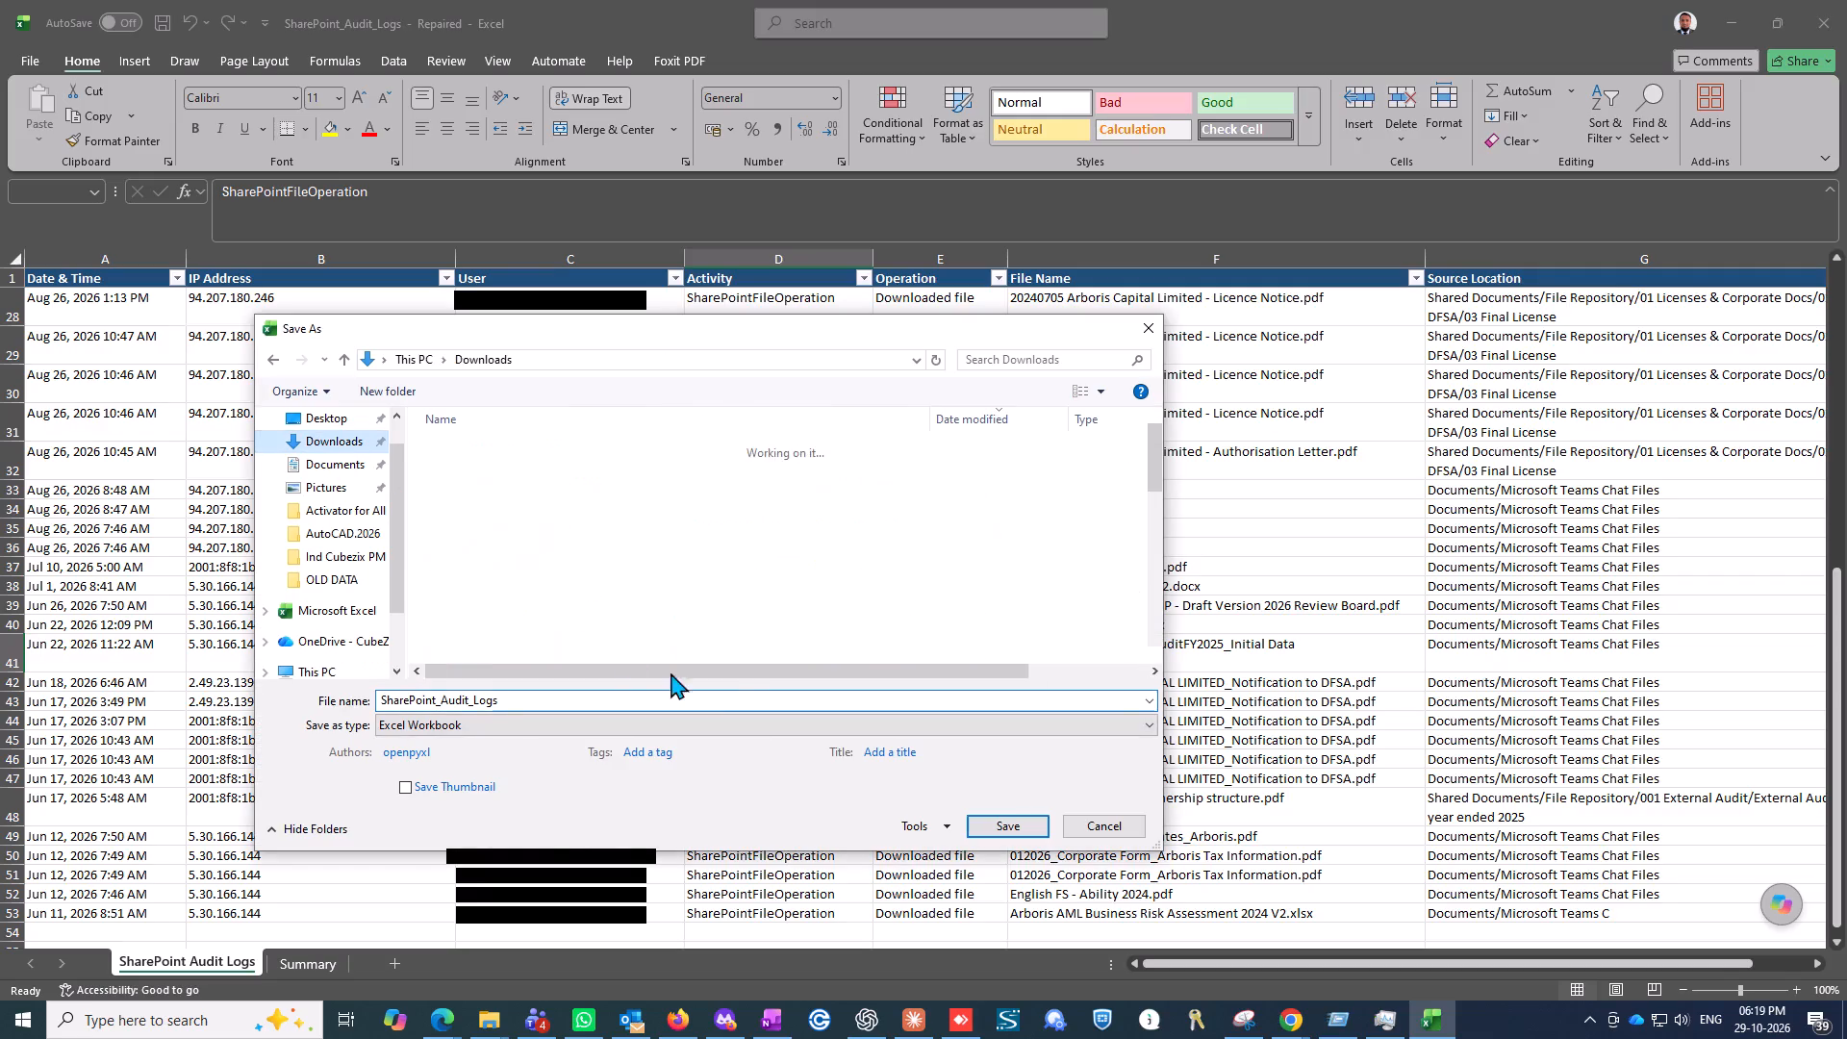
{"action": "left_click", "coordinate": [1013, 826]}
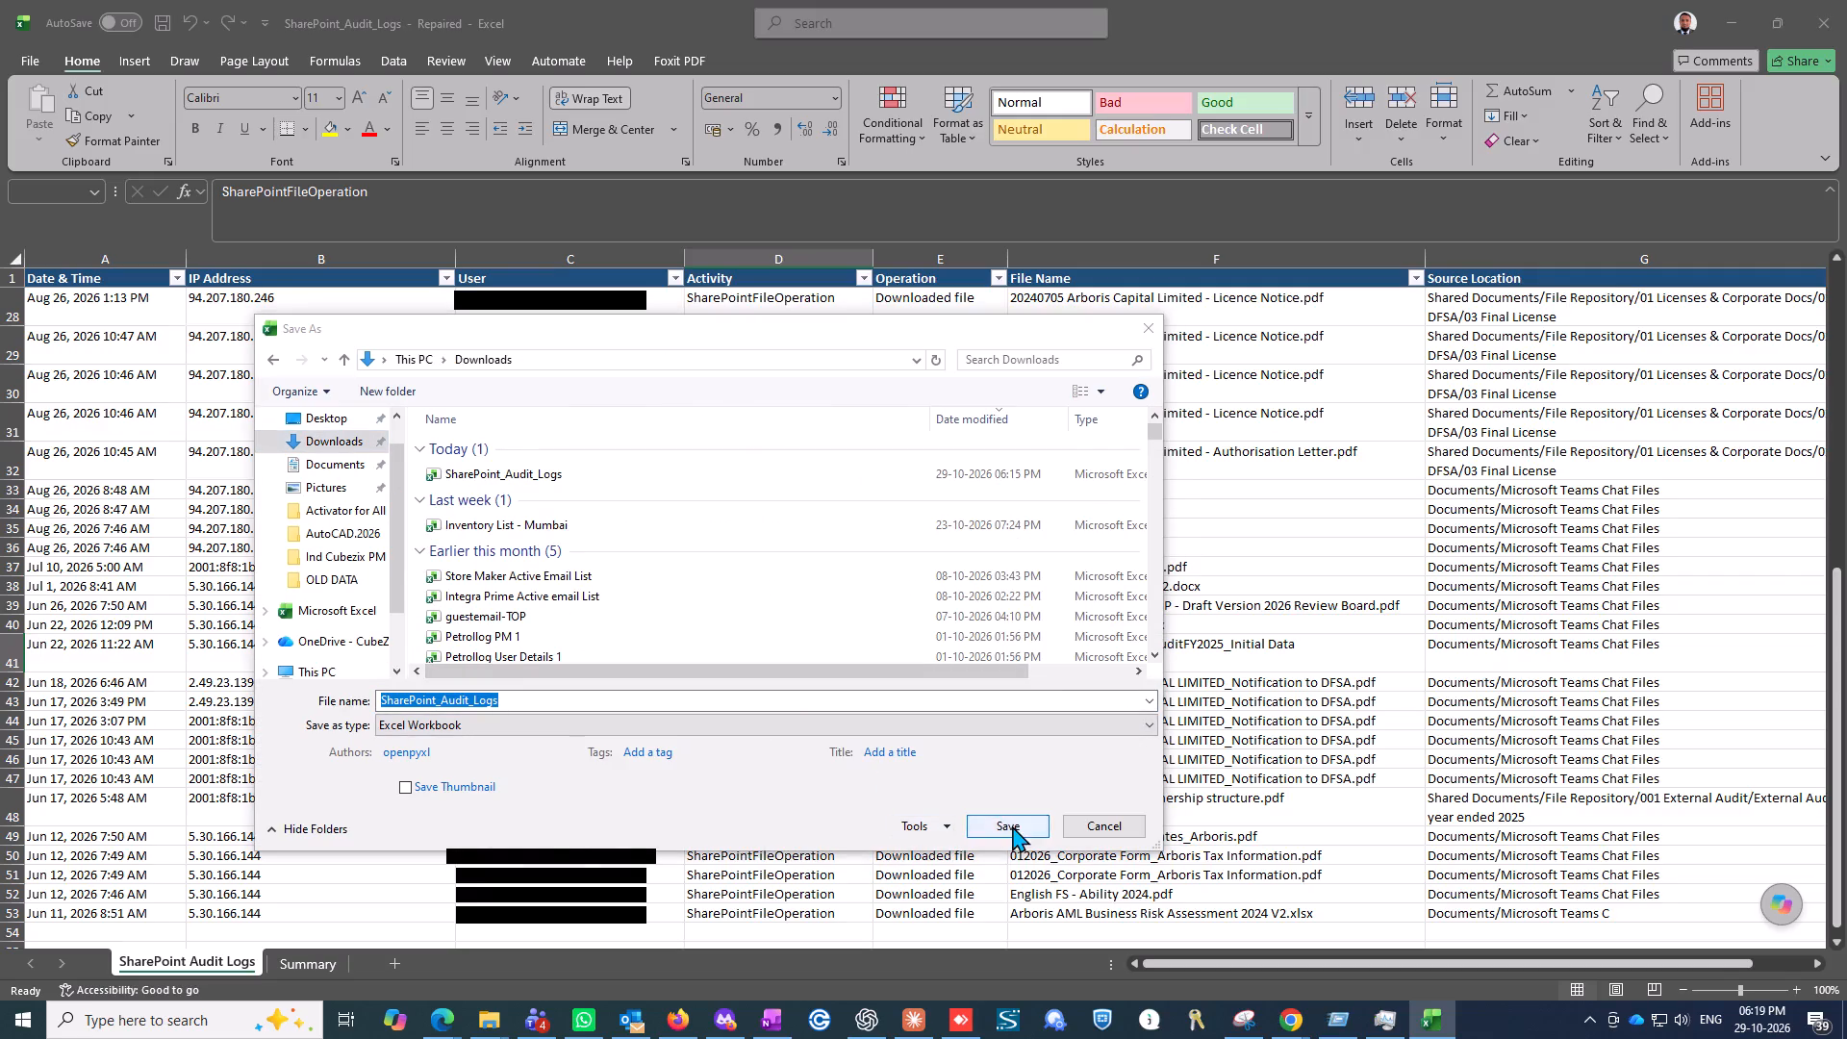
{"action": "left_click", "coordinate": [967, 504]}
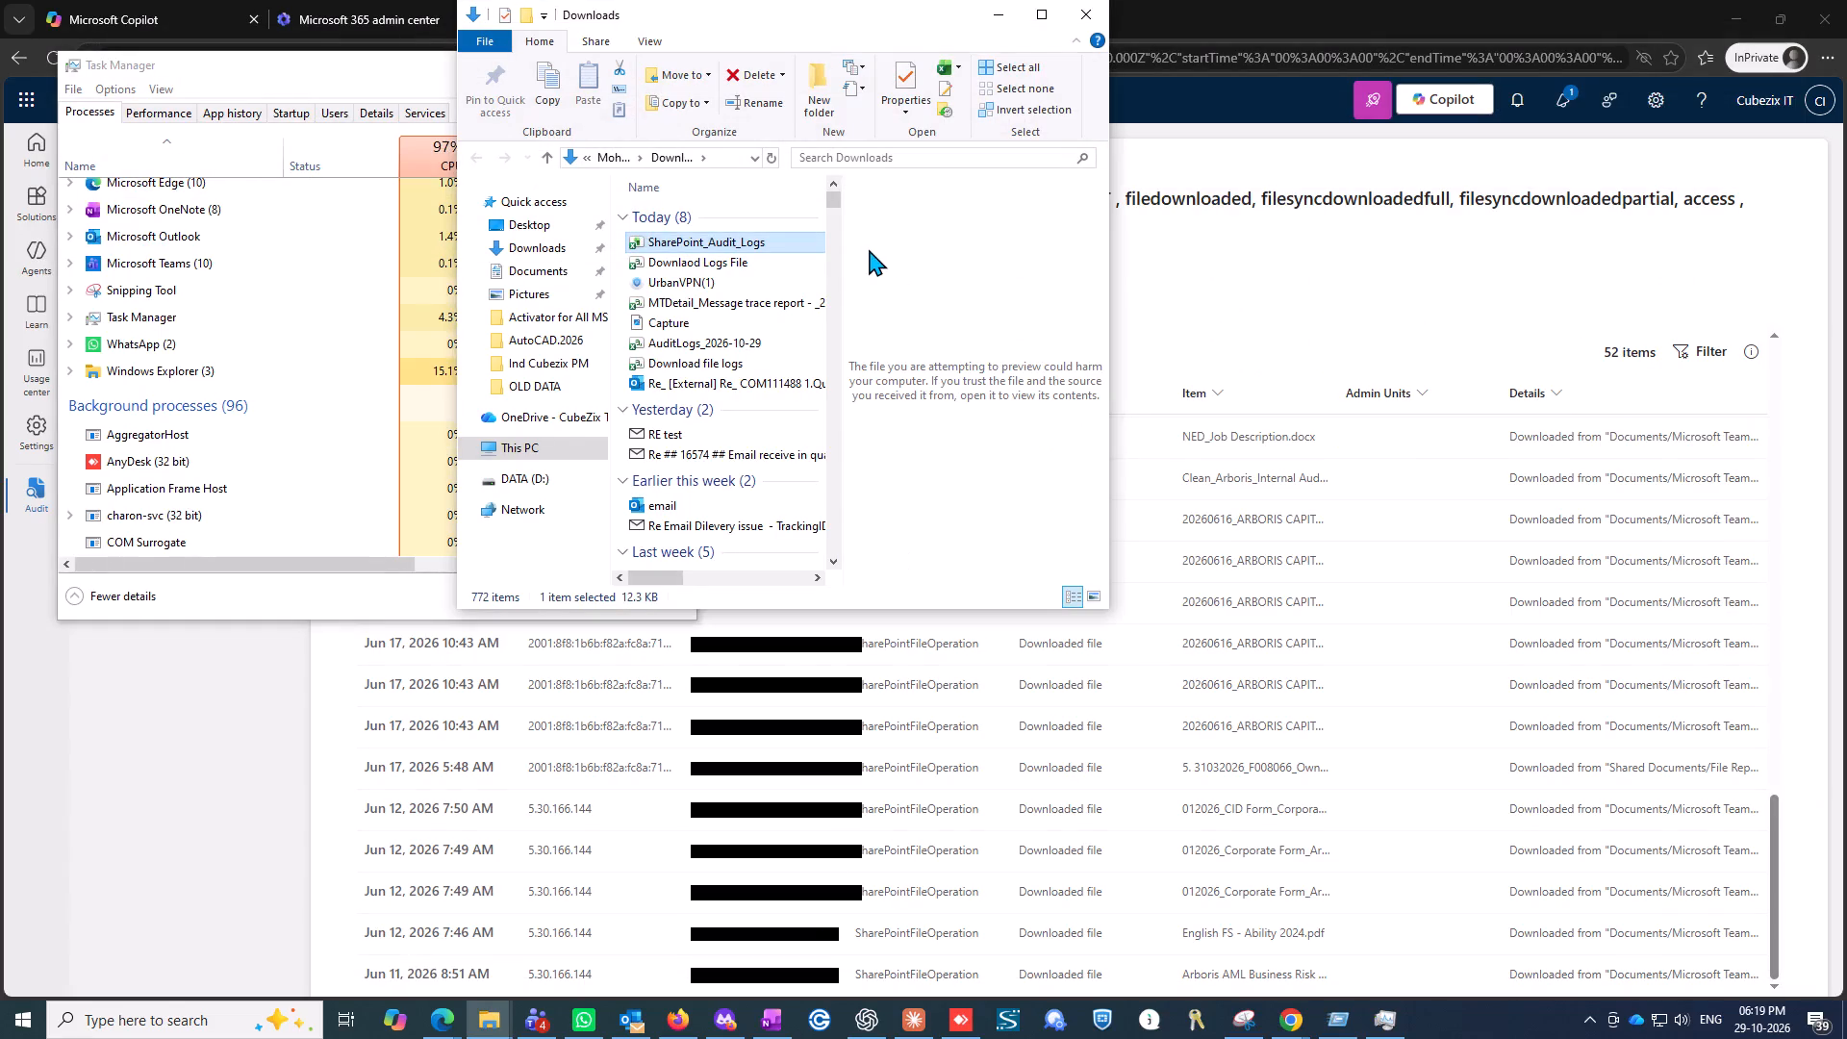
Rename the SharePoint_Audit_Logs file in the Downloads folder as Audit Logs.
{"action": "right_click", "coordinate": [709, 235]}
{"action": "left_click", "coordinate": [767, 682]}
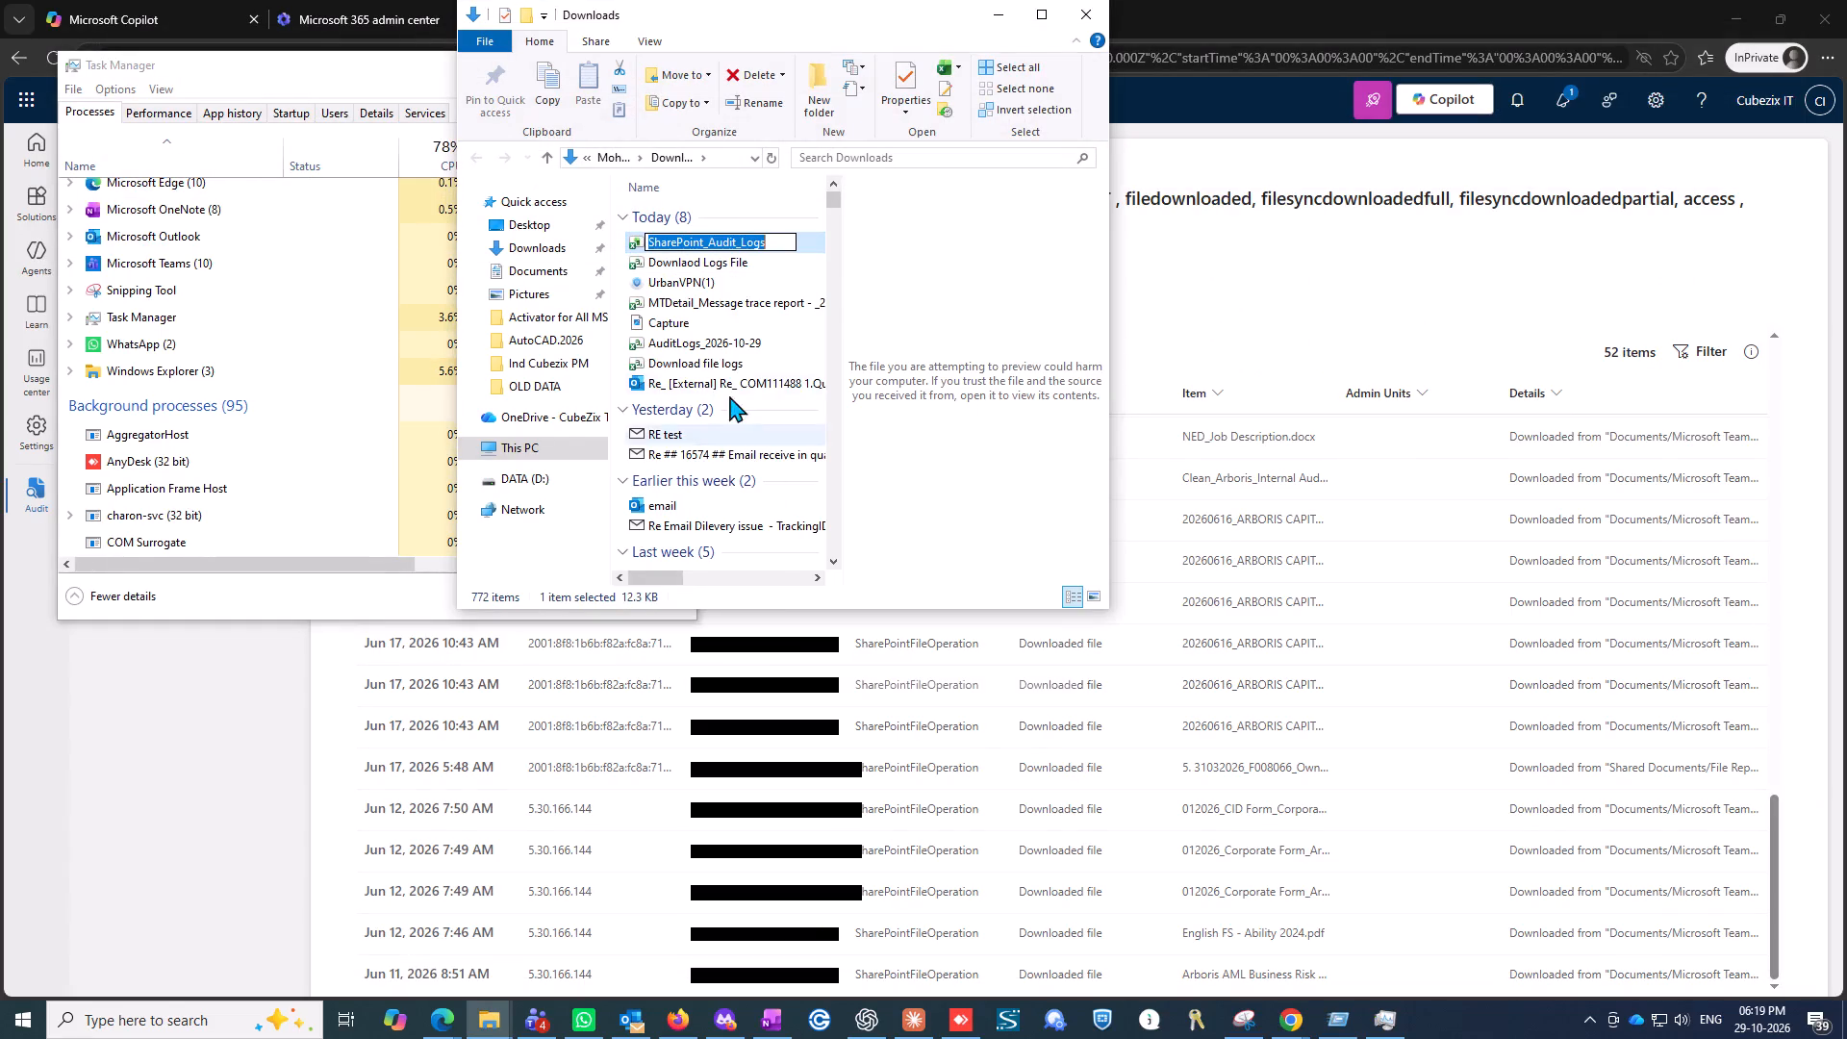
{"action": "left_click", "coordinate": [702, 240]}
{"action": "left_click_drag", "start_coordinate": [707, 240], "coordinate": [524, 241]}
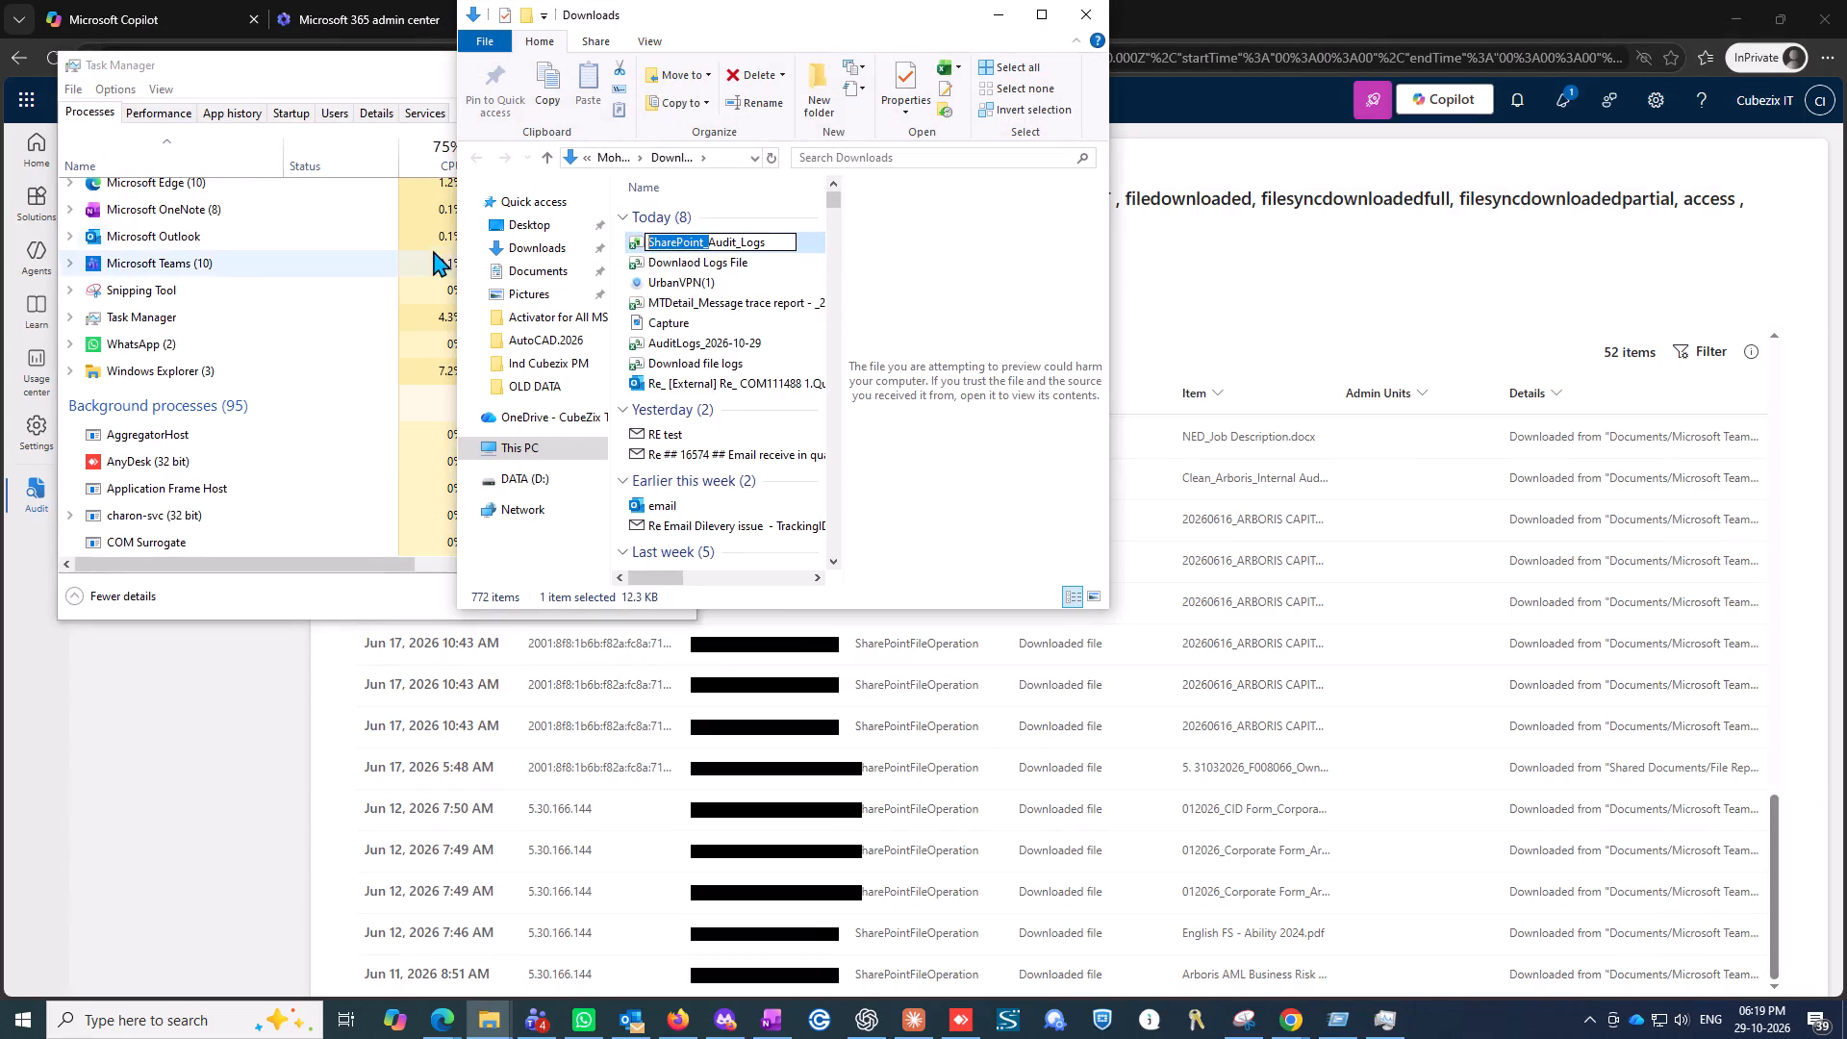
{"action": "key", "text": "BackSpace"}
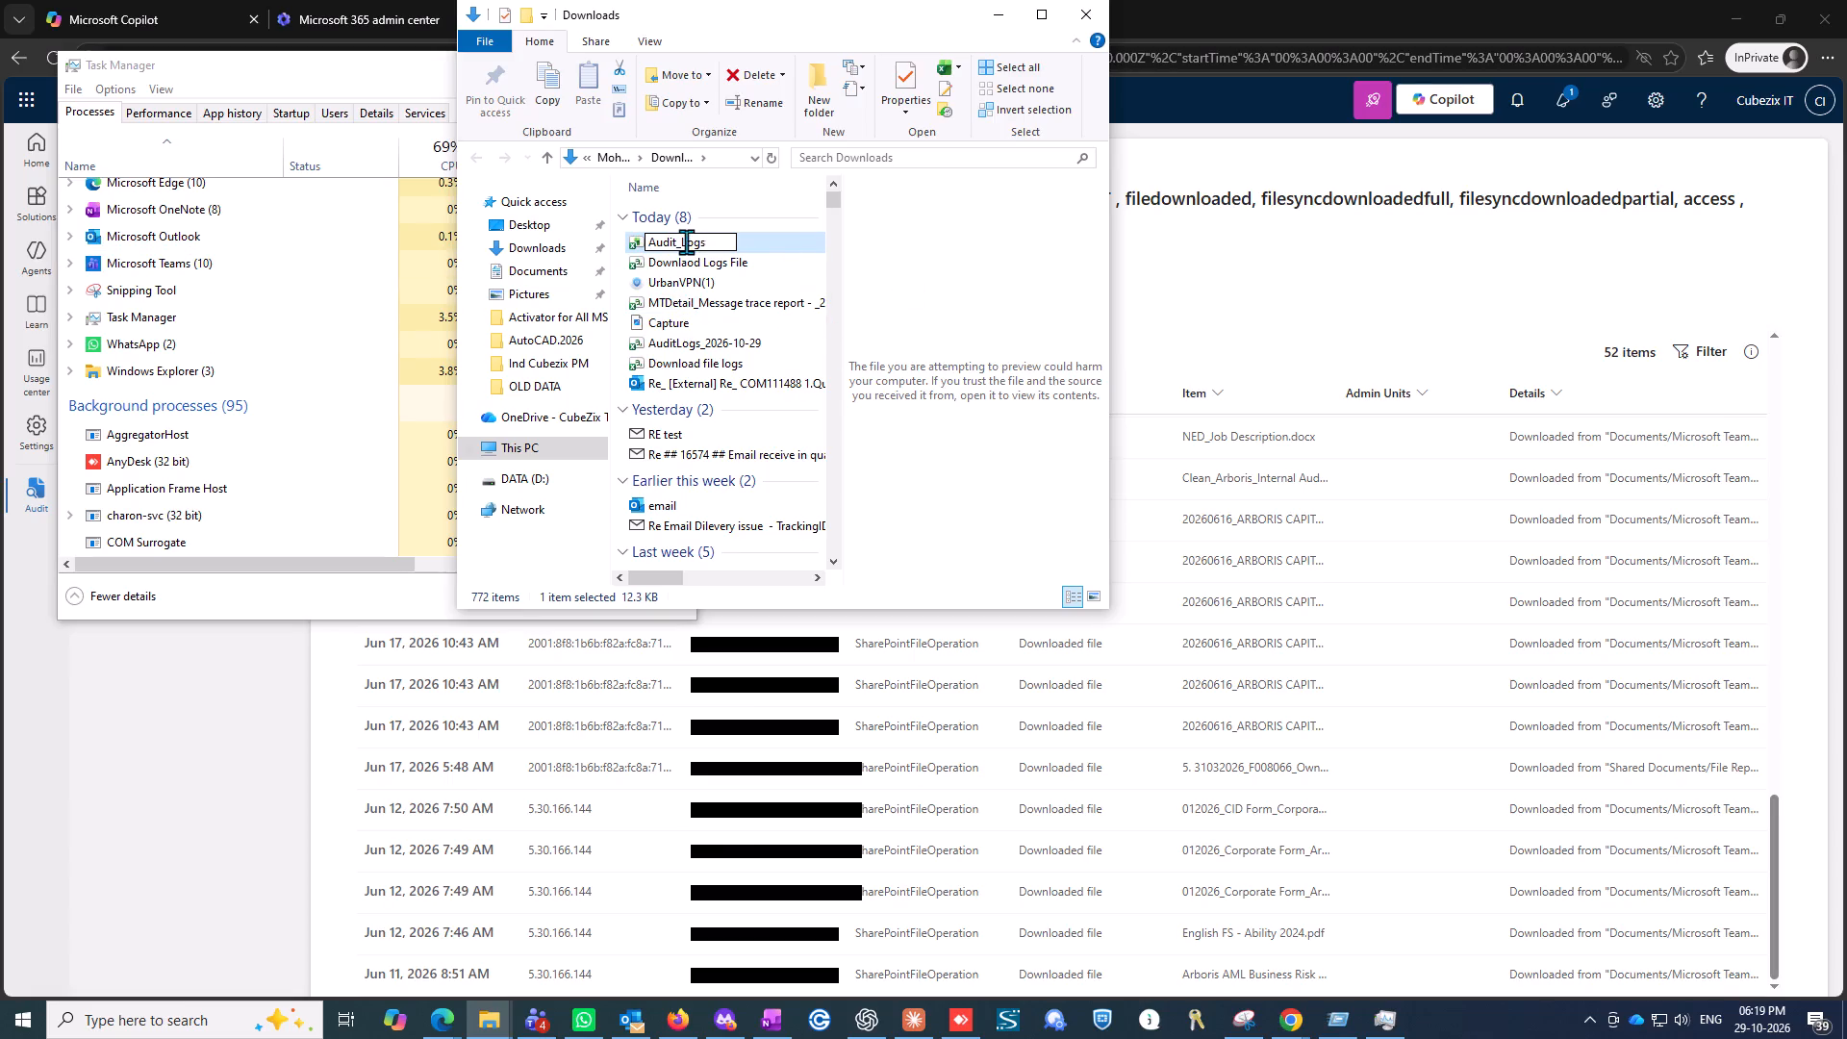
{"action": "left_click", "coordinate": [686, 241]}
{"action": "key", "text": "Left"}
{"action": "key", "text": "BackSpace"}
{"action": "key", "text": "space"}
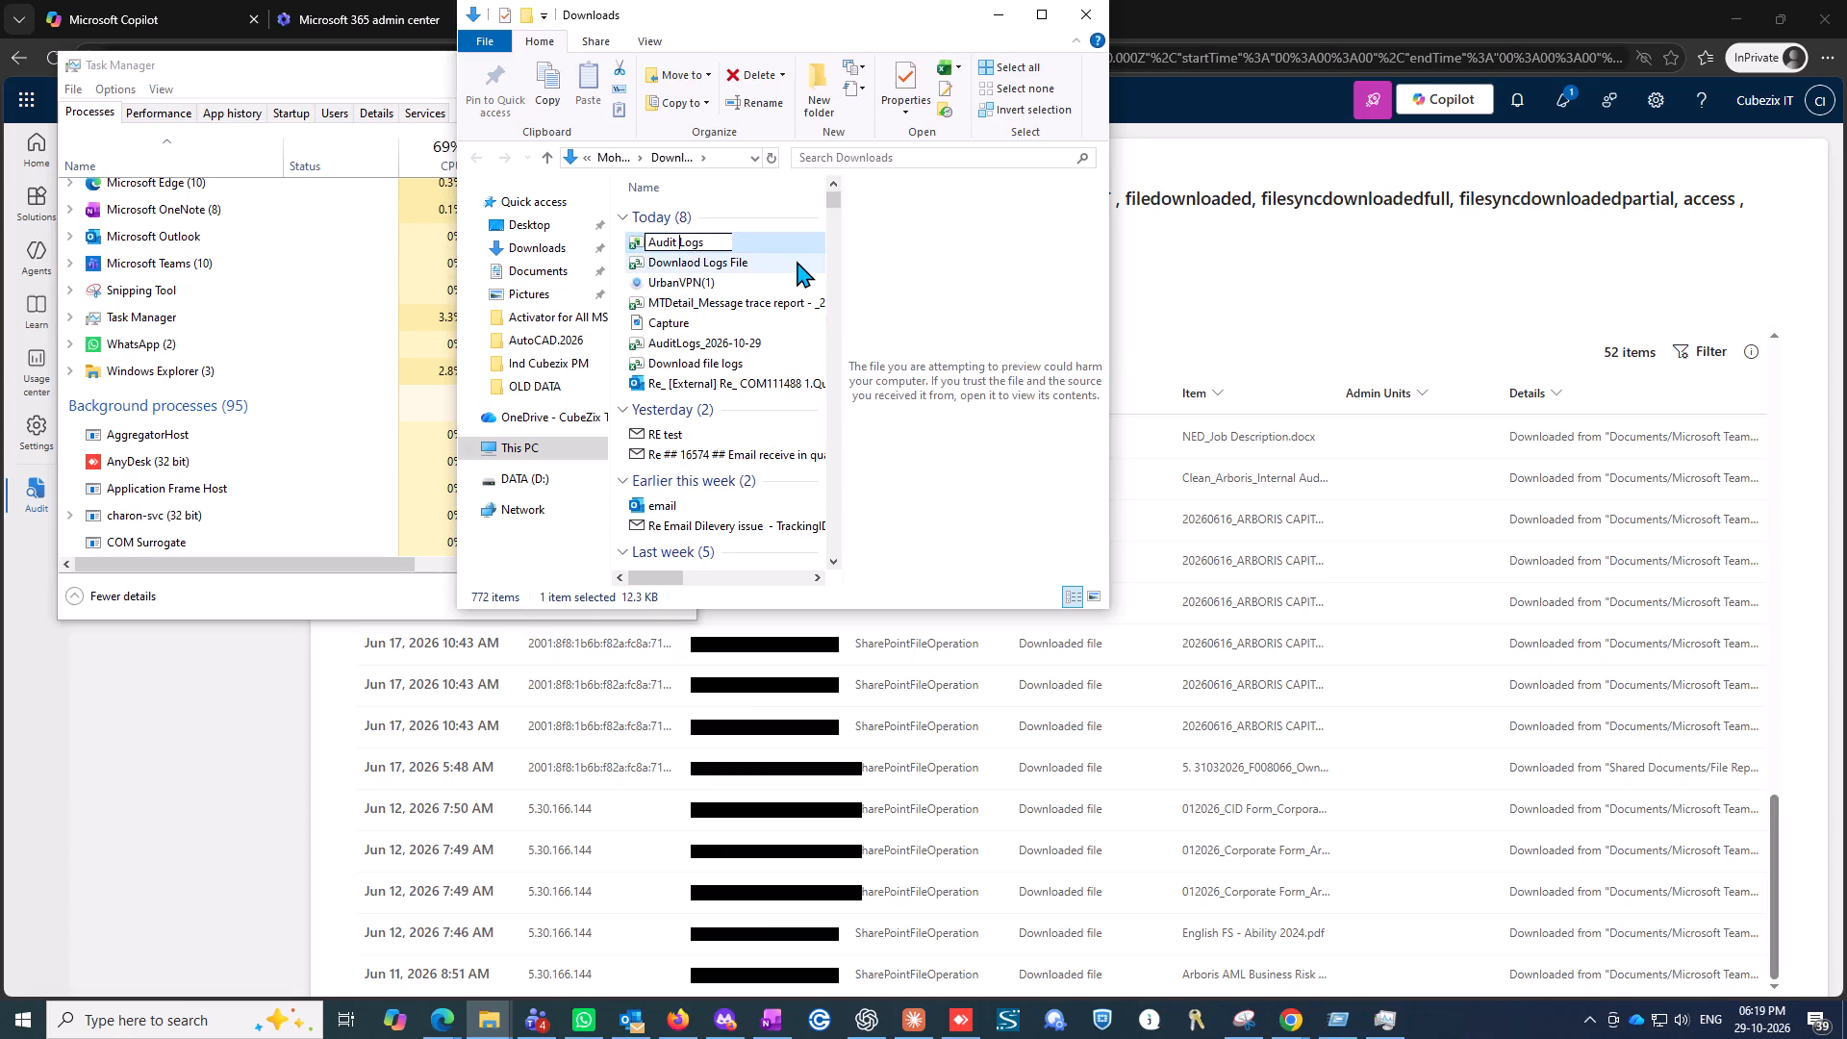
{"action": "left_click", "coordinate": [922, 266]}
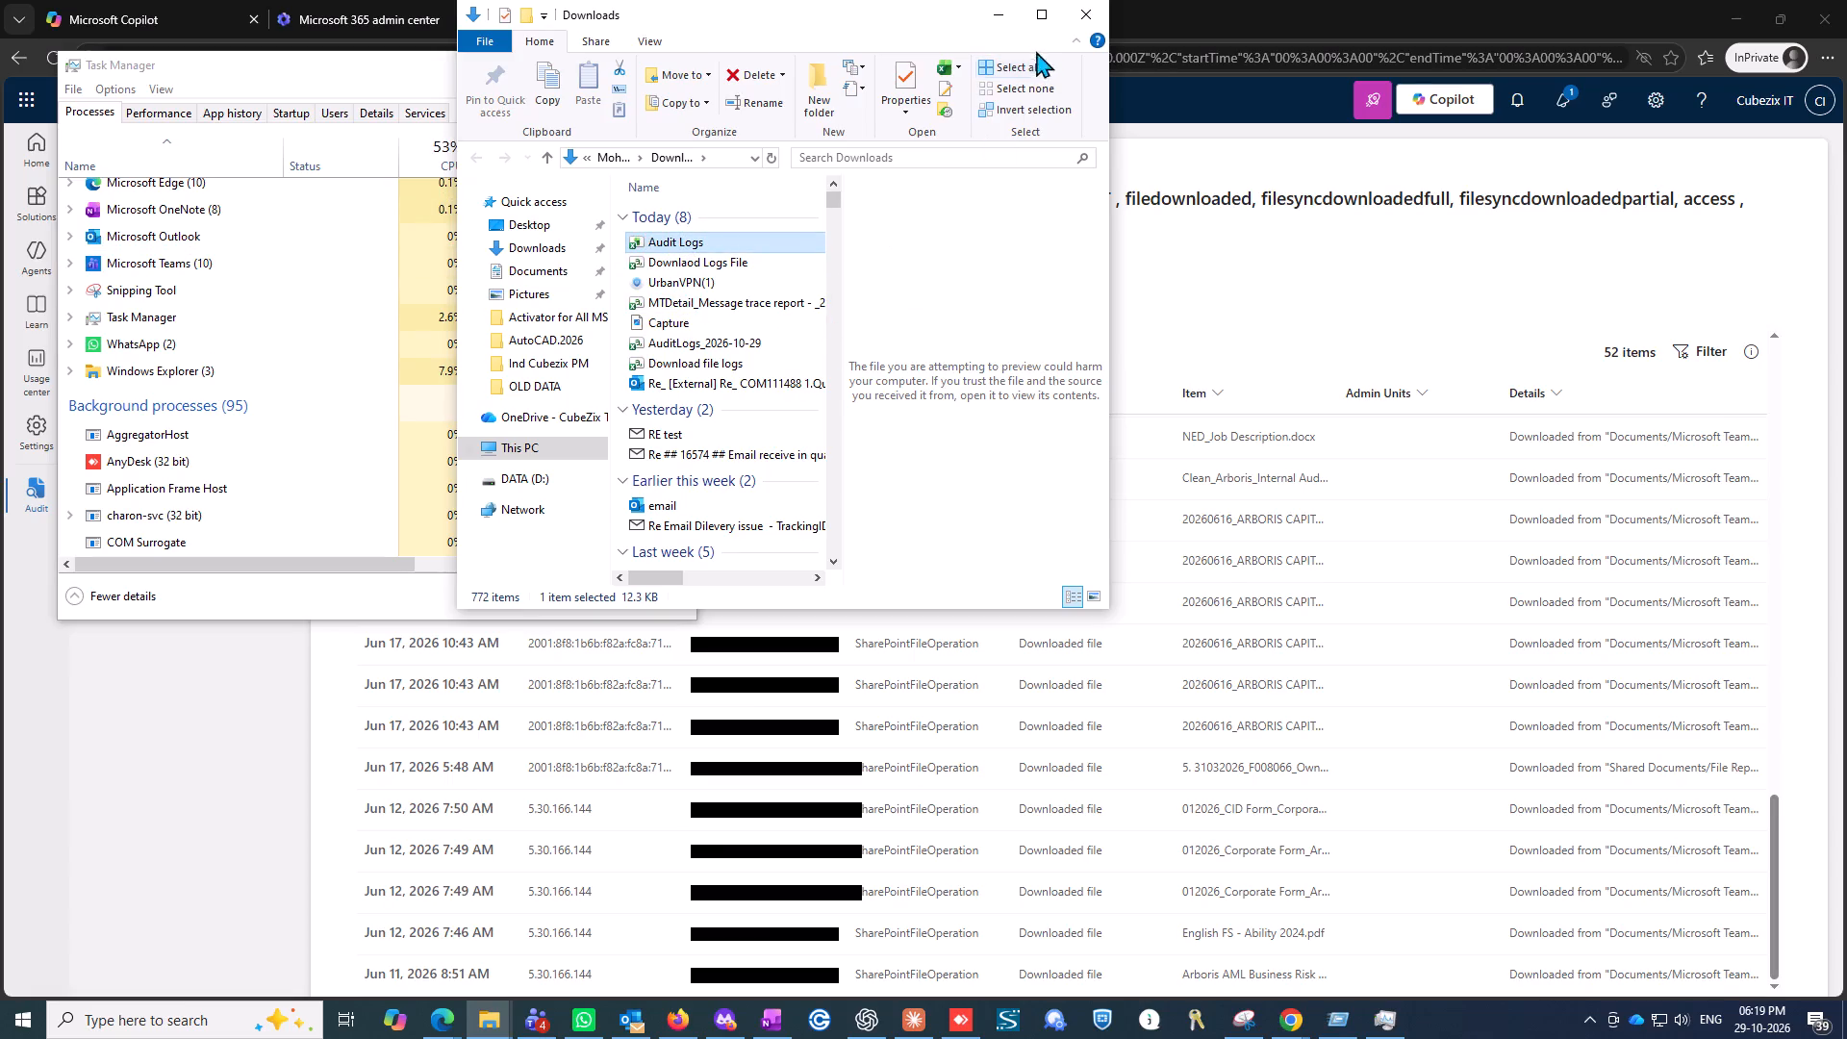
Minimize the Downloads folder window.
{"action": "left_click", "coordinate": [999, 13]}
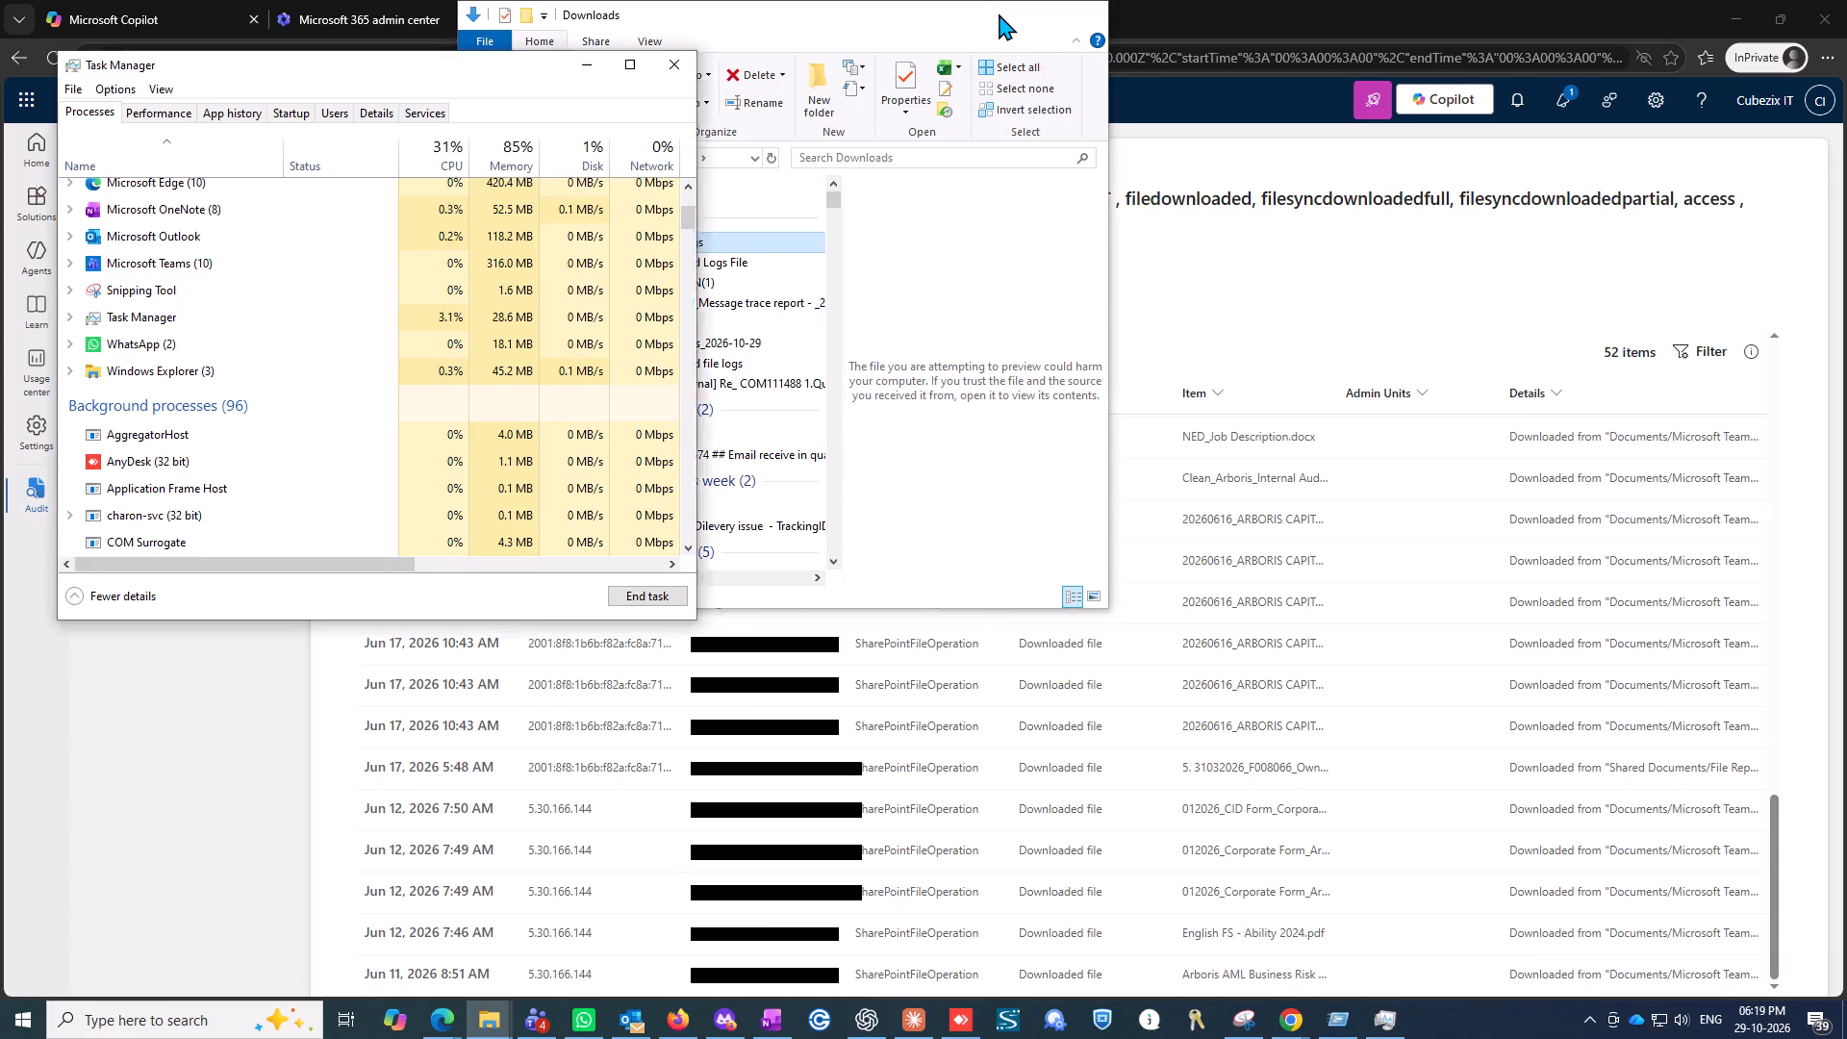
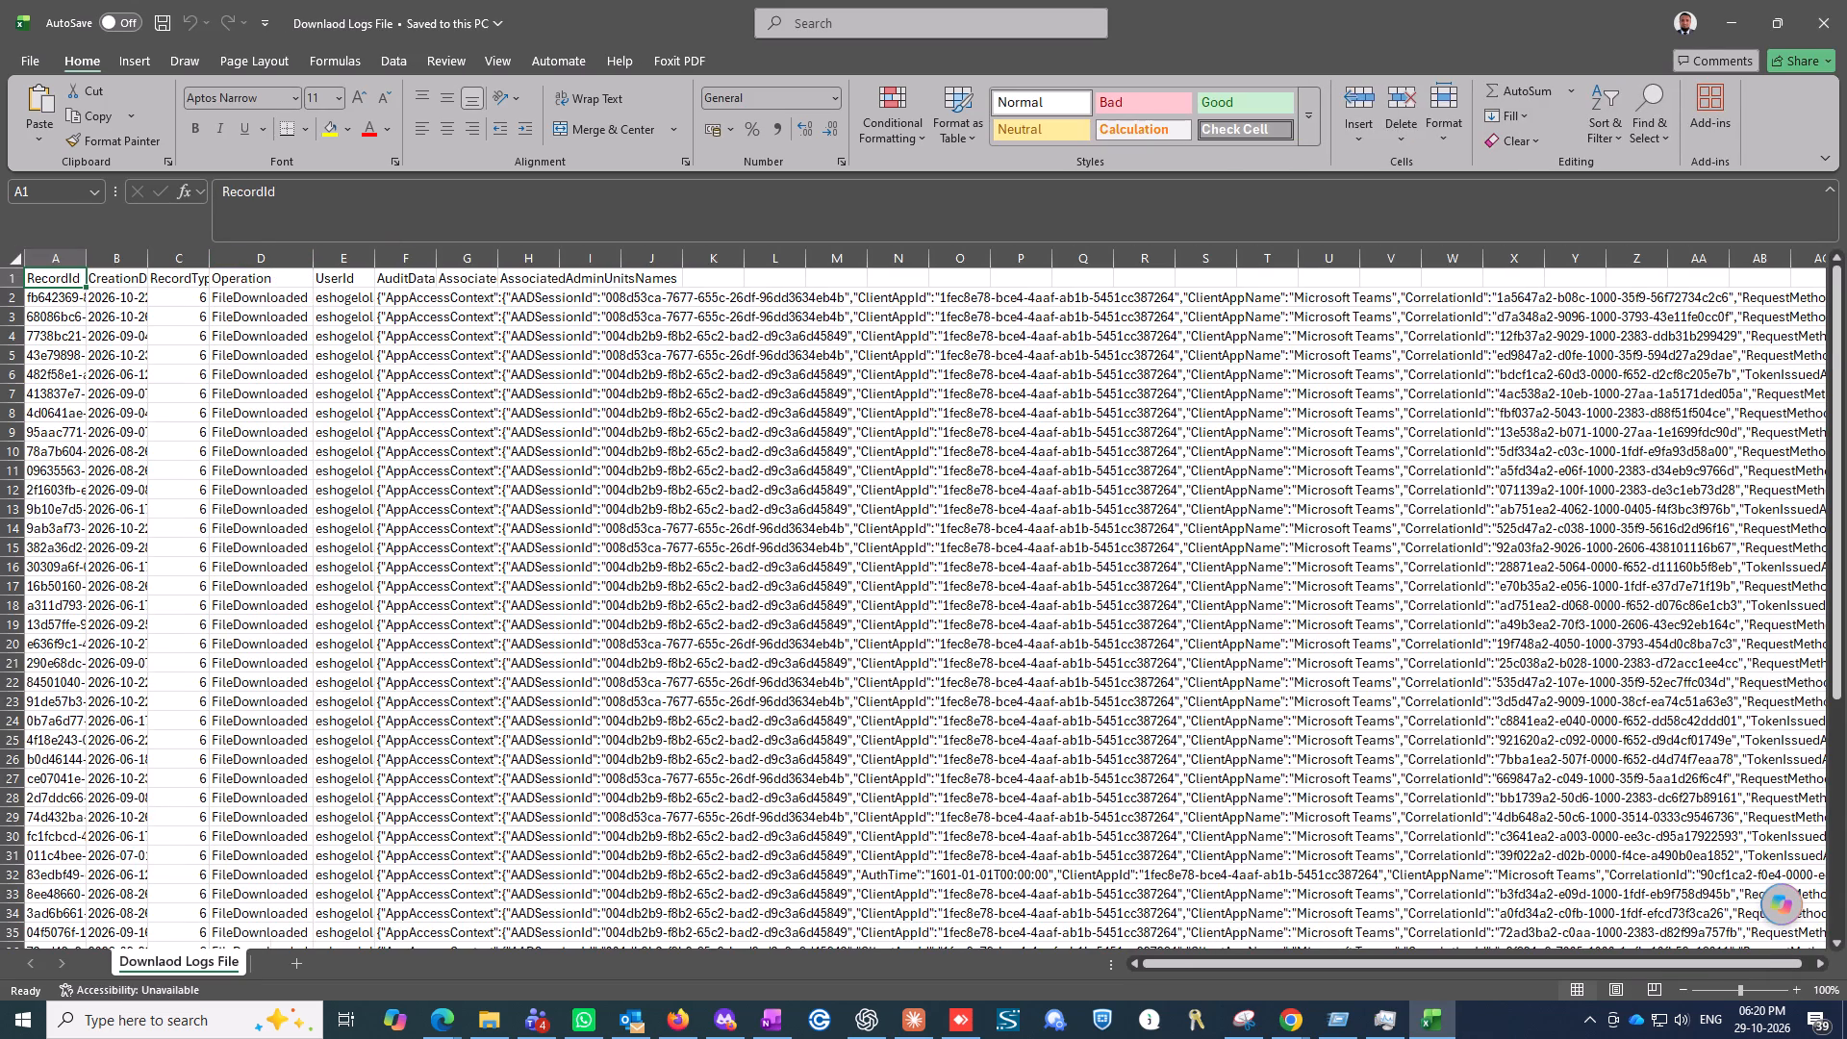
Fit the RecordType and AuditData columns of the Downlaod Logs File sheet to their contents.
{"action": "double_click", "coordinate": [211, 257]}
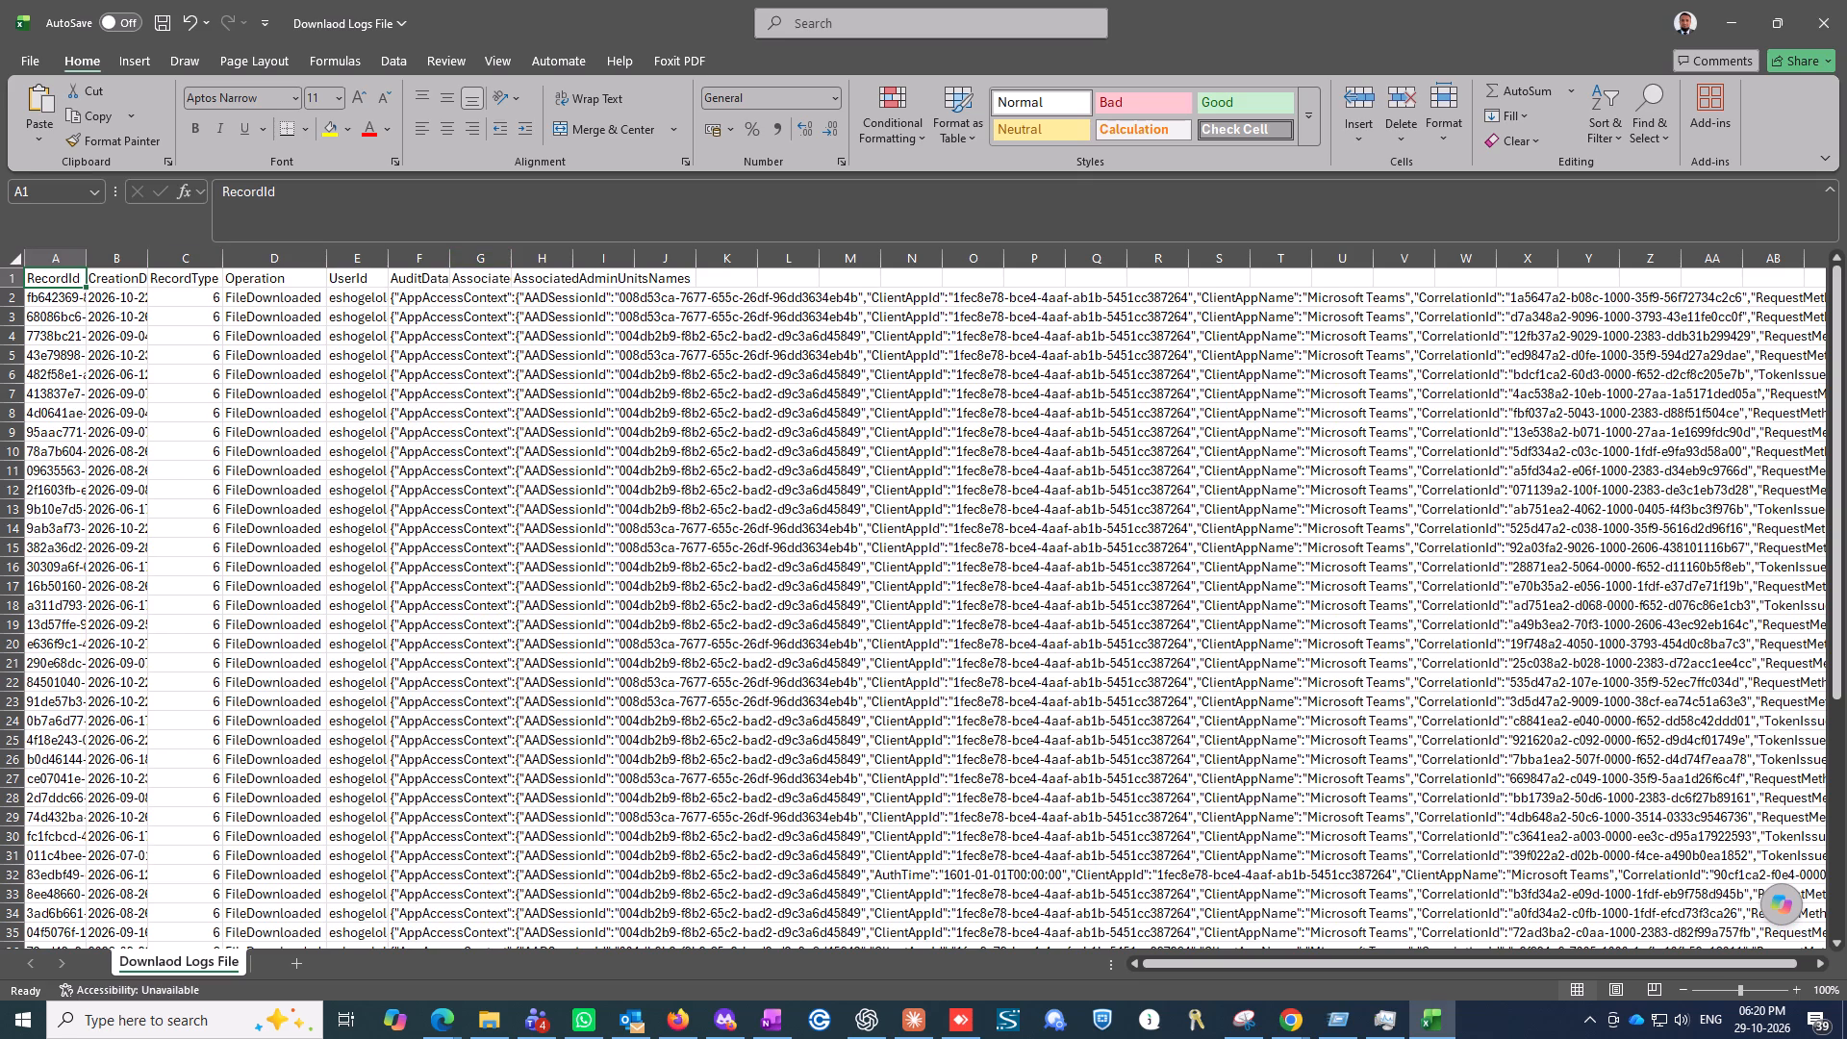
{"action": "double_click", "coordinate": [452, 254]}
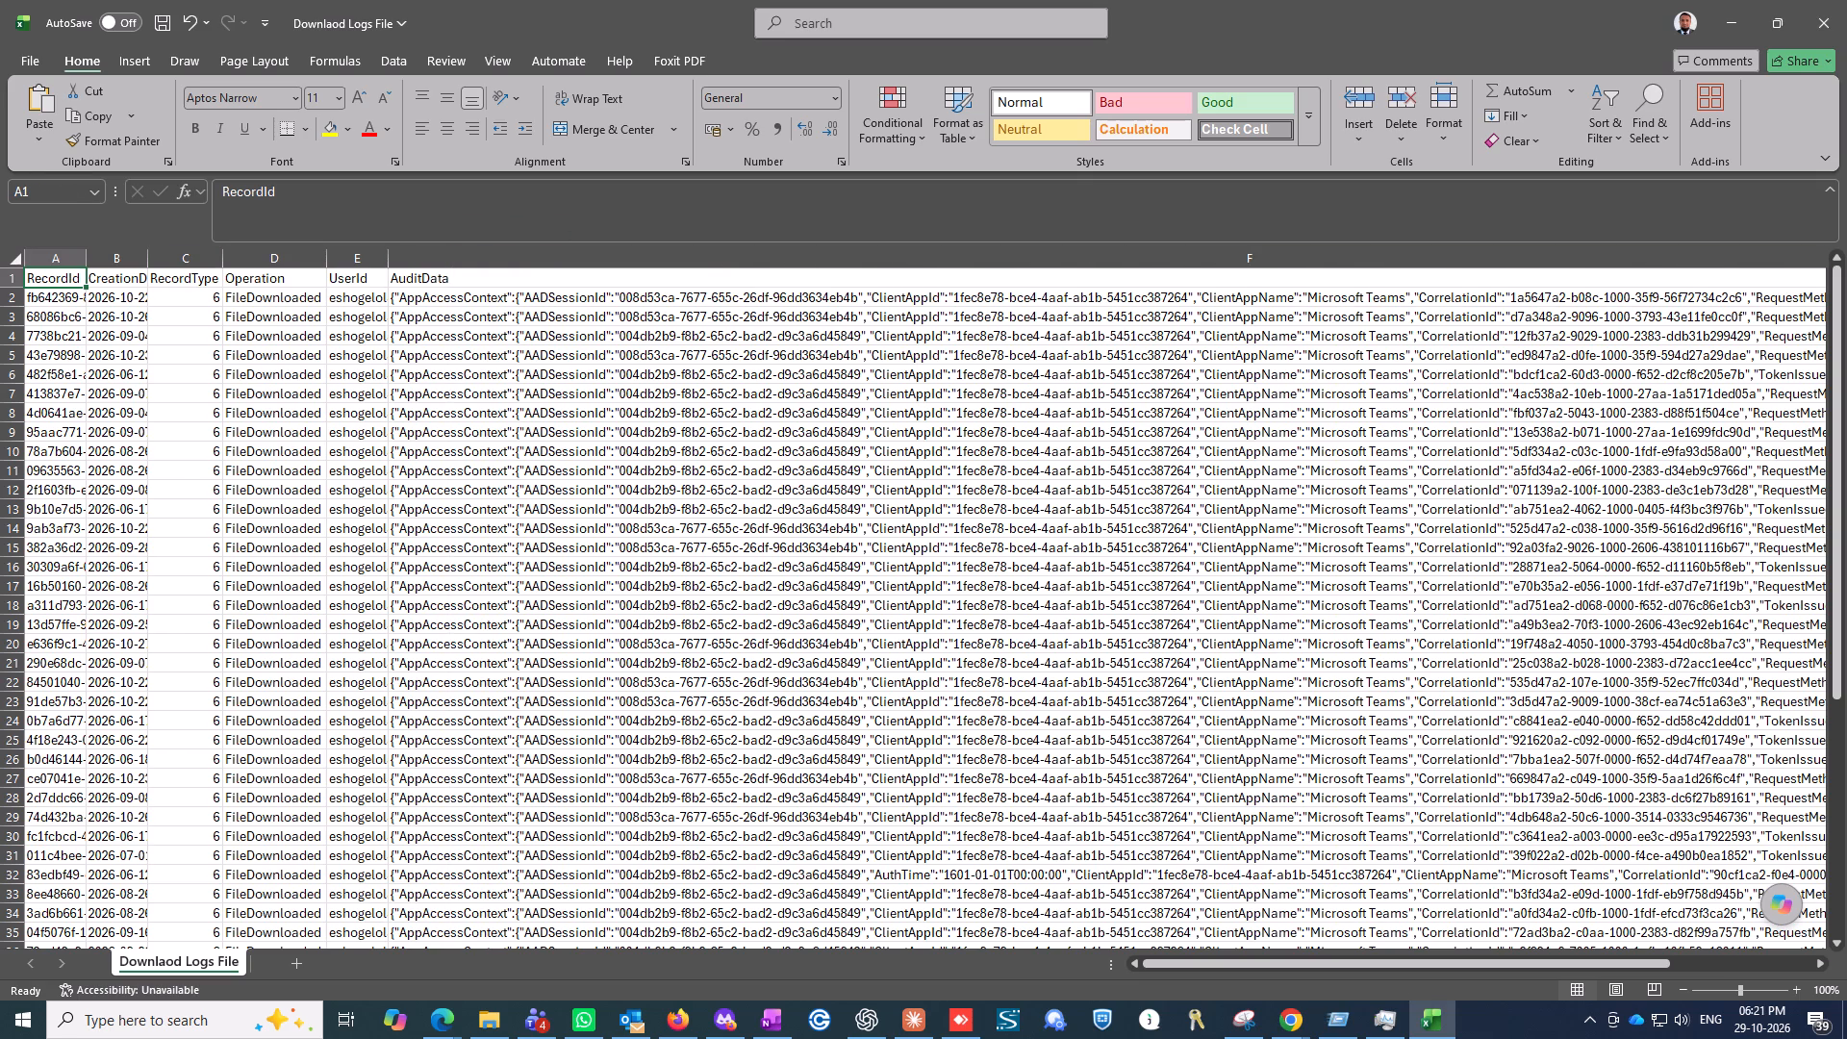
Narrow the AuditData column and fit the AssociatedAdminUnits and AssociatedAdminUnitsNames columns to their headings.
{"action": "left_click_drag", "start_coordinate": [1185, 963], "coordinate": [1321, 960]}
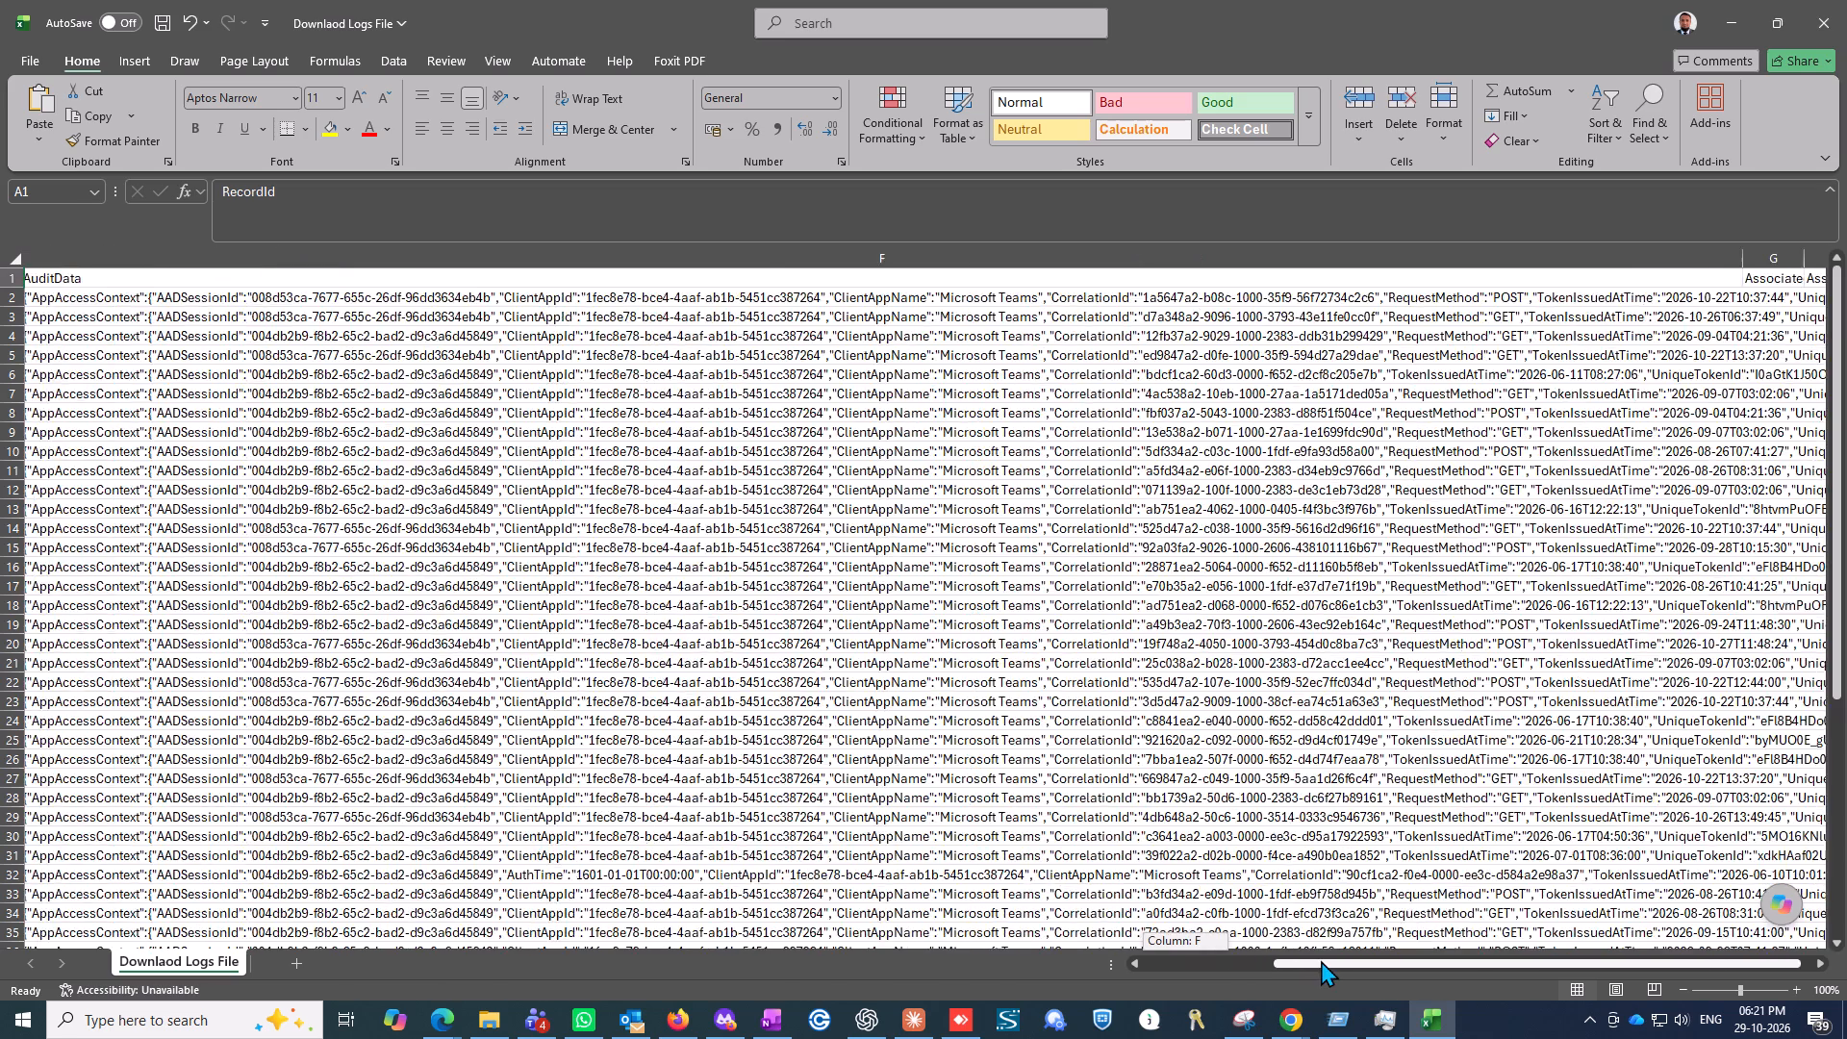
{"action": "left_click_drag", "start_coordinate": [1321, 960], "coordinate": [1379, 960]}
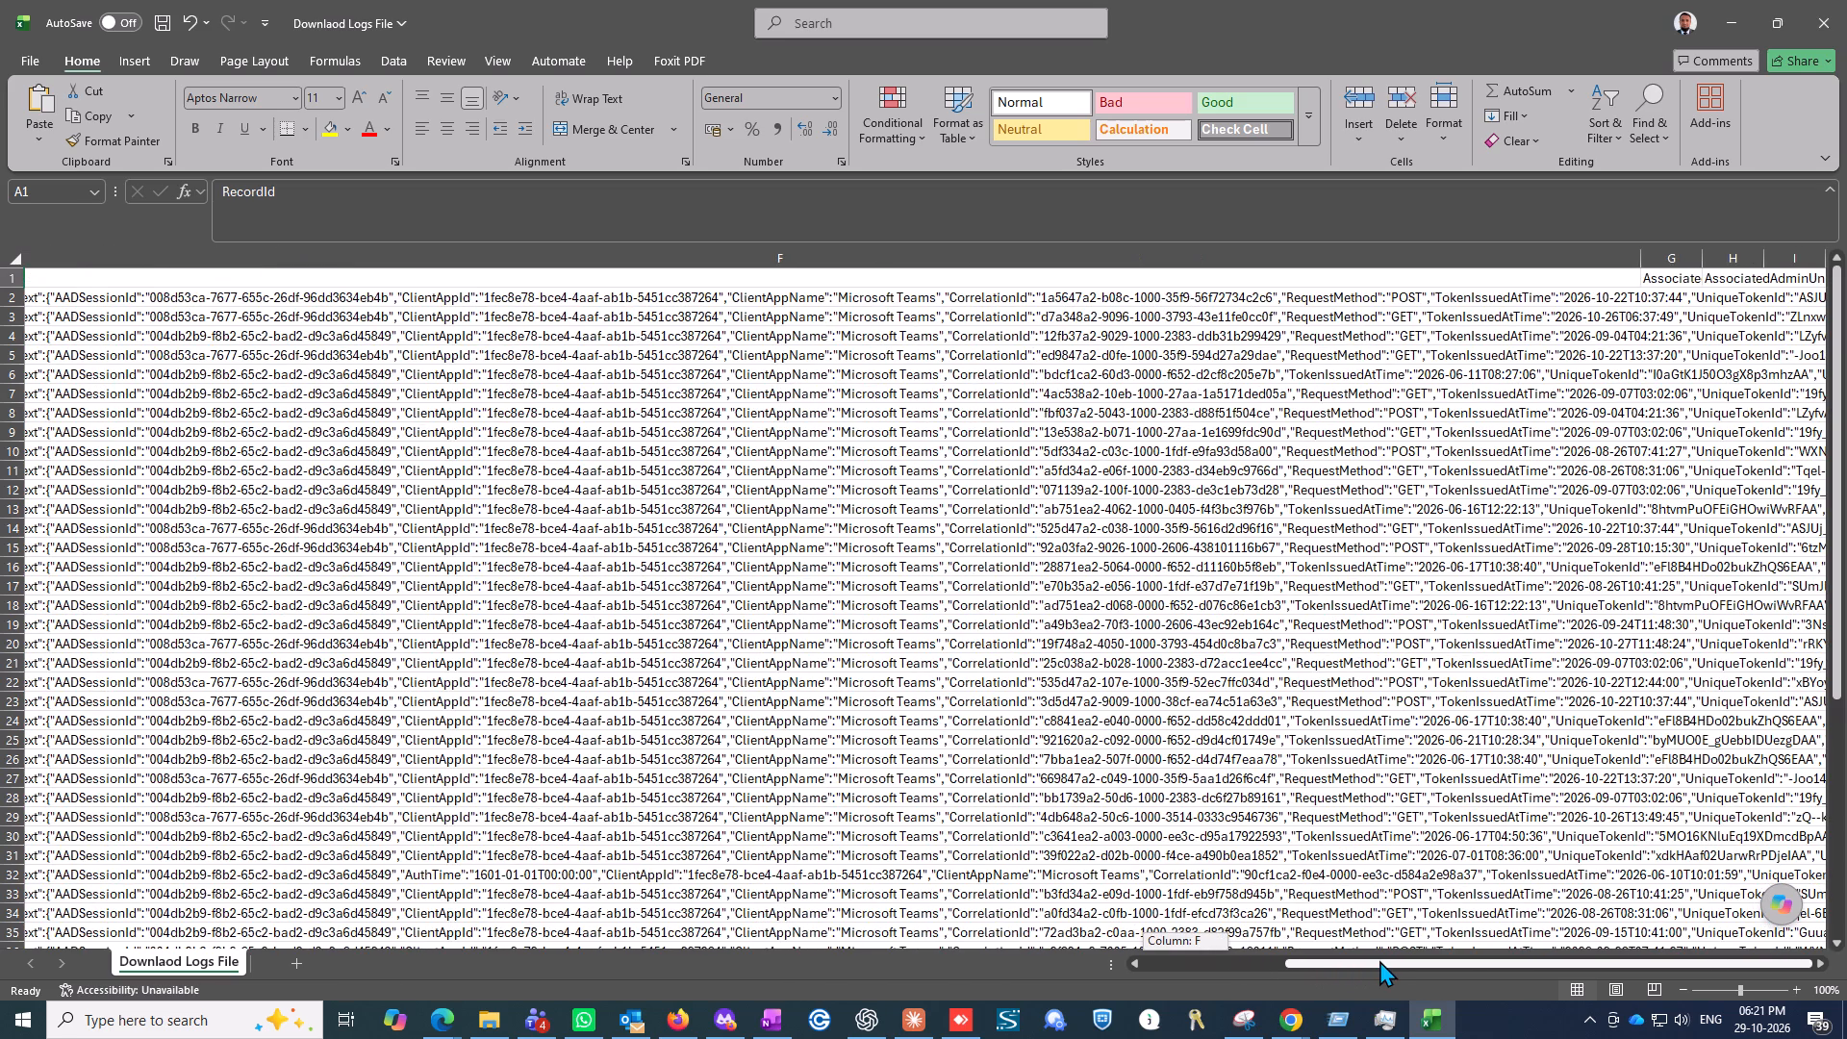
{"action": "left_click_drag", "start_coordinate": [1379, 960], "coordinate": [1381, 960]}
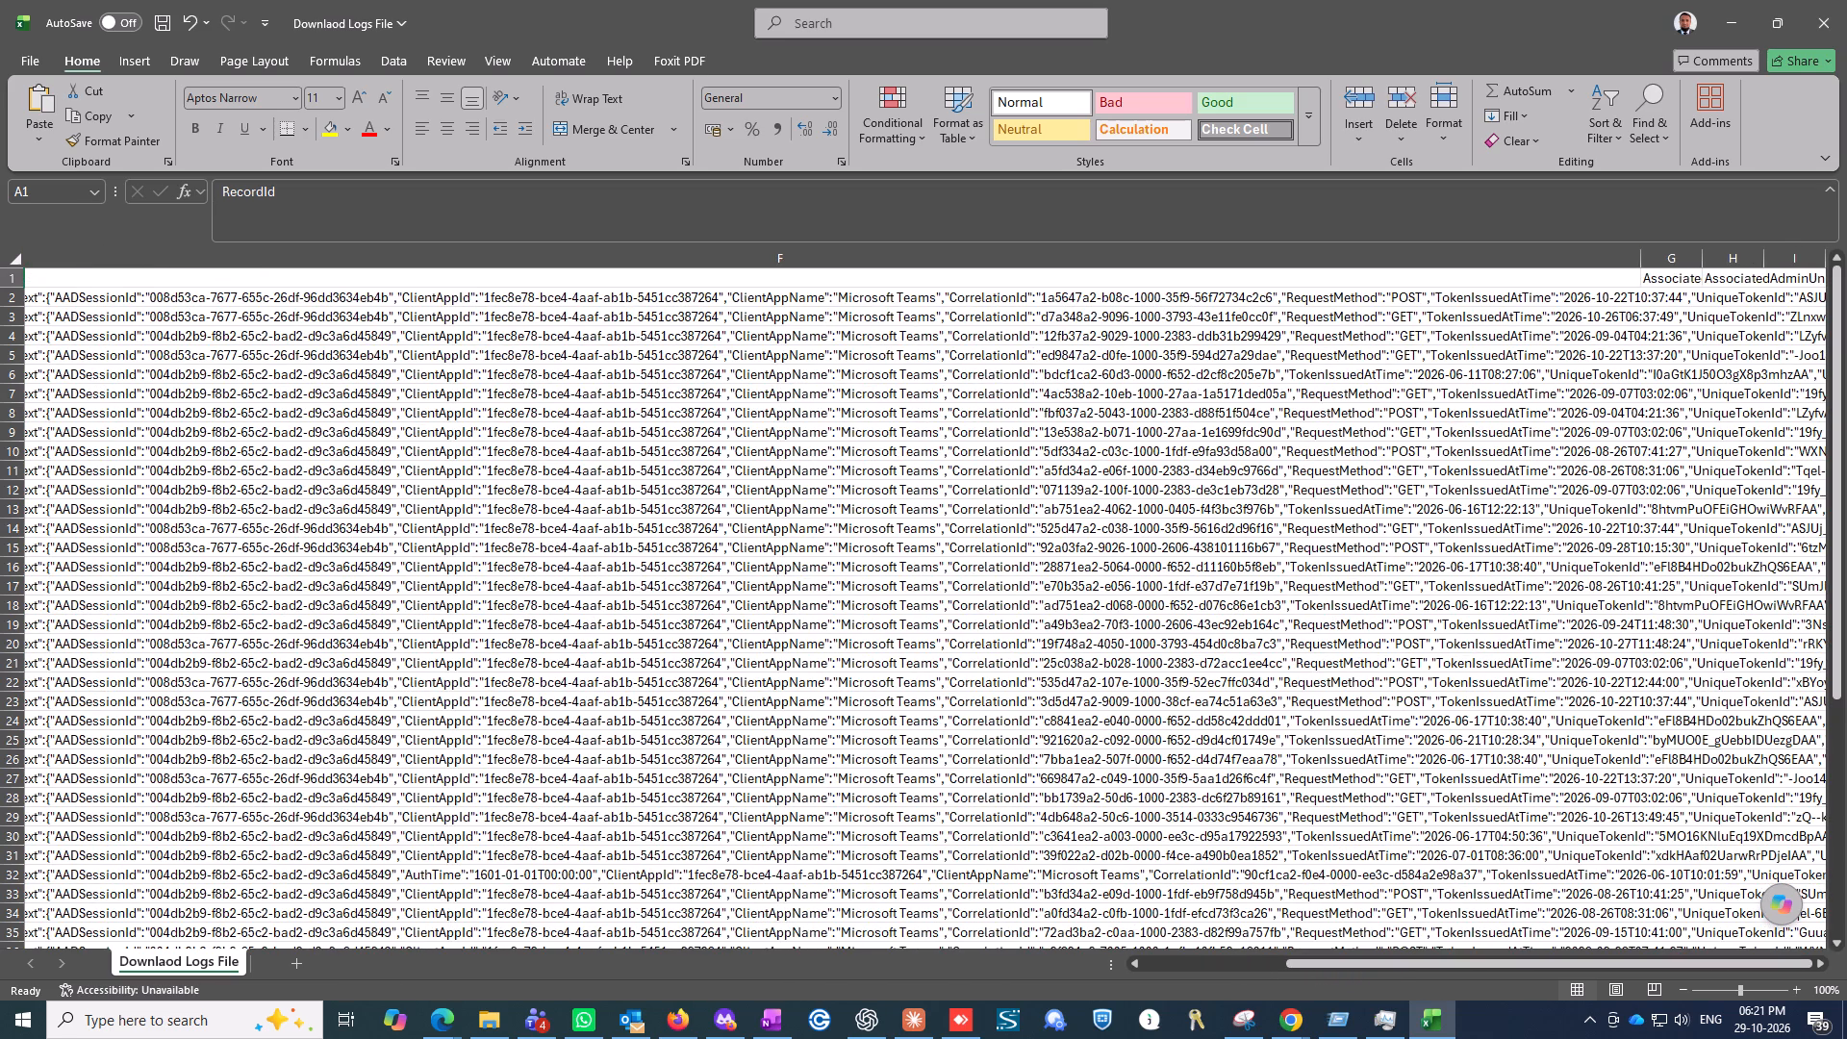
{"action": "left_click_drag", "start_coordinate": [1643, 258], "coordinate": [1112, 260]}
{"action": "double_click", "coordinate": [1173, 260]}
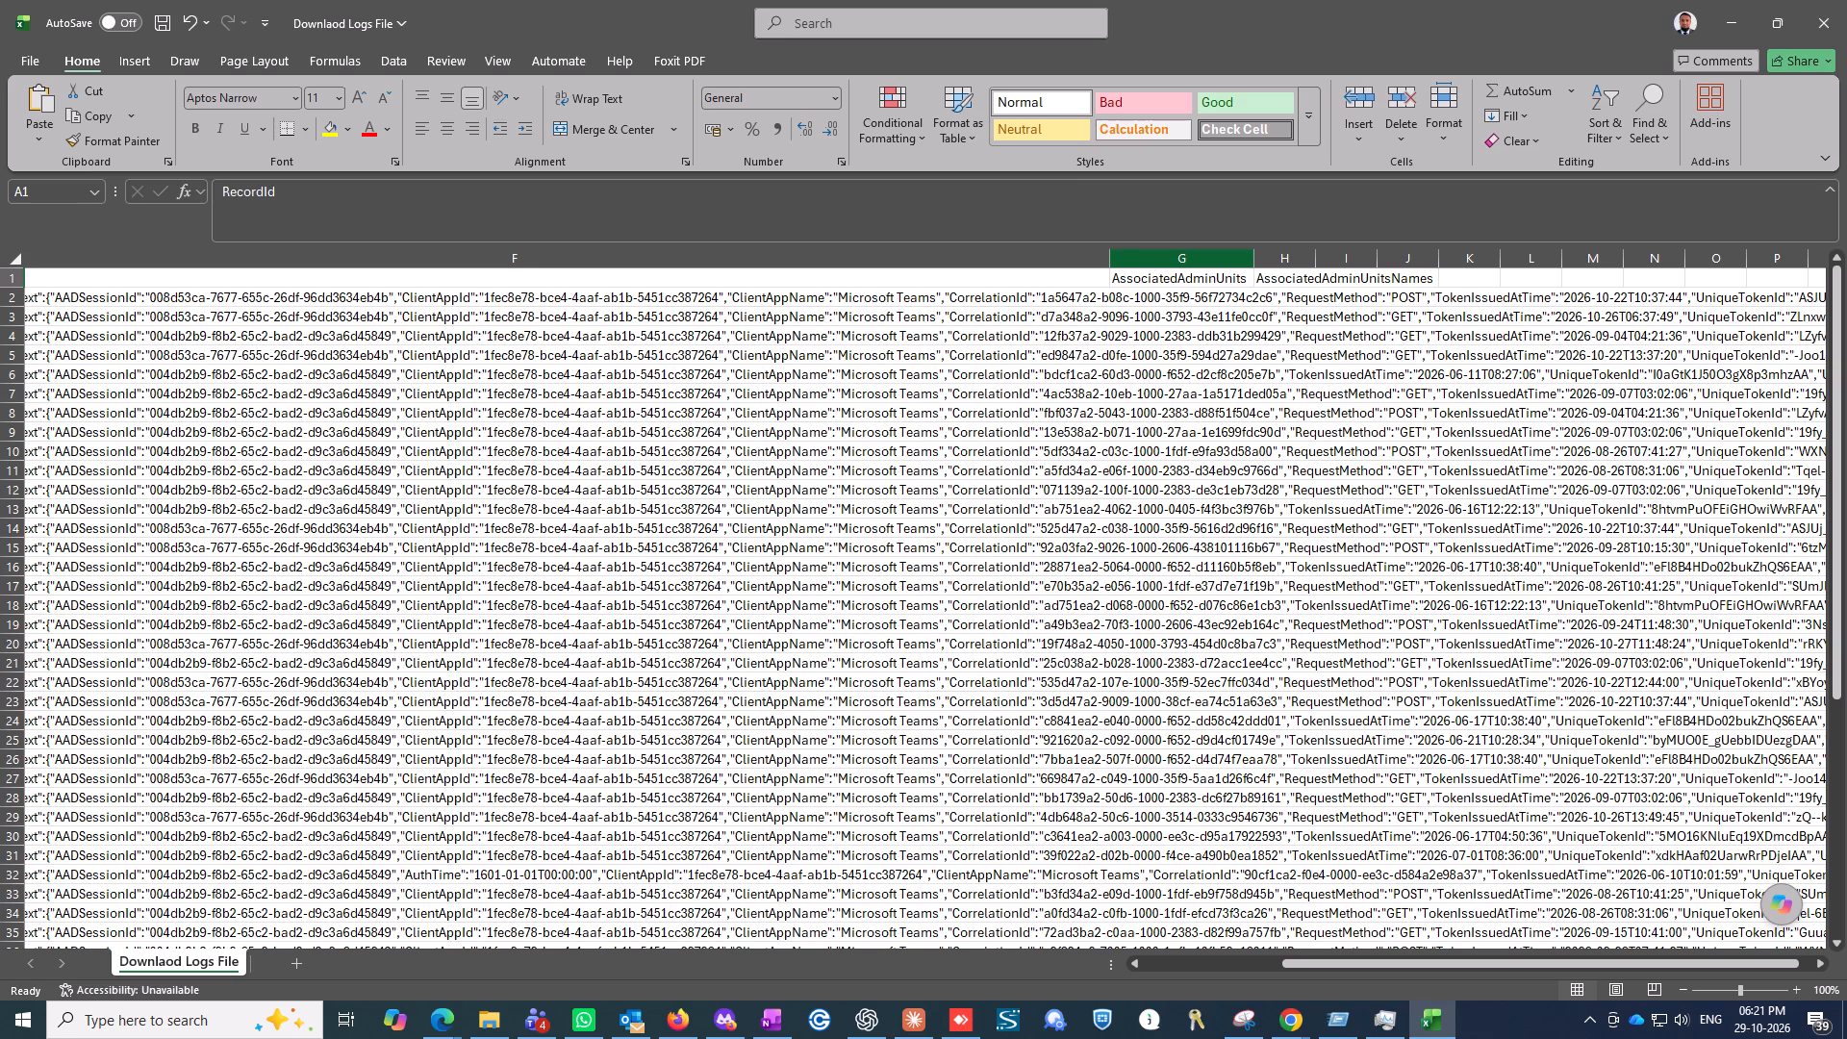
{"action": "left_click", "coordinate": [1284, 258]}
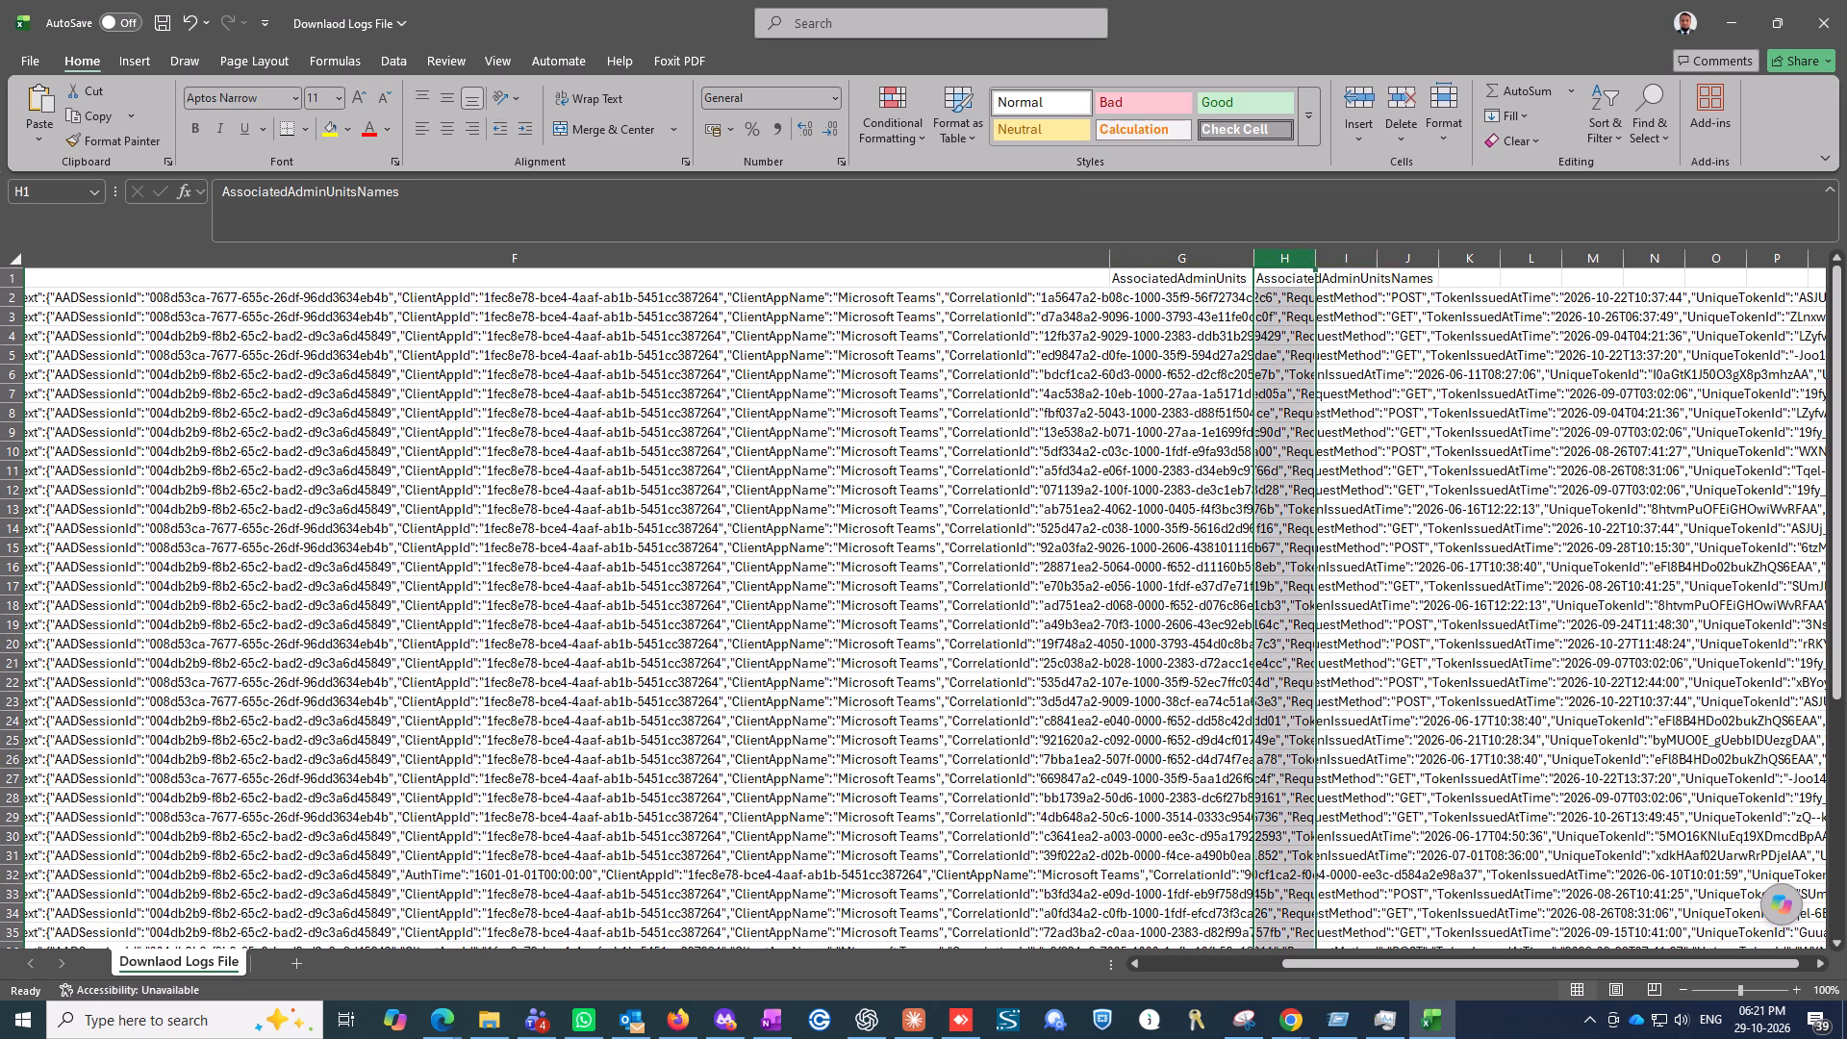
{"action": "double_click", "coordinate": [1319, 263]}
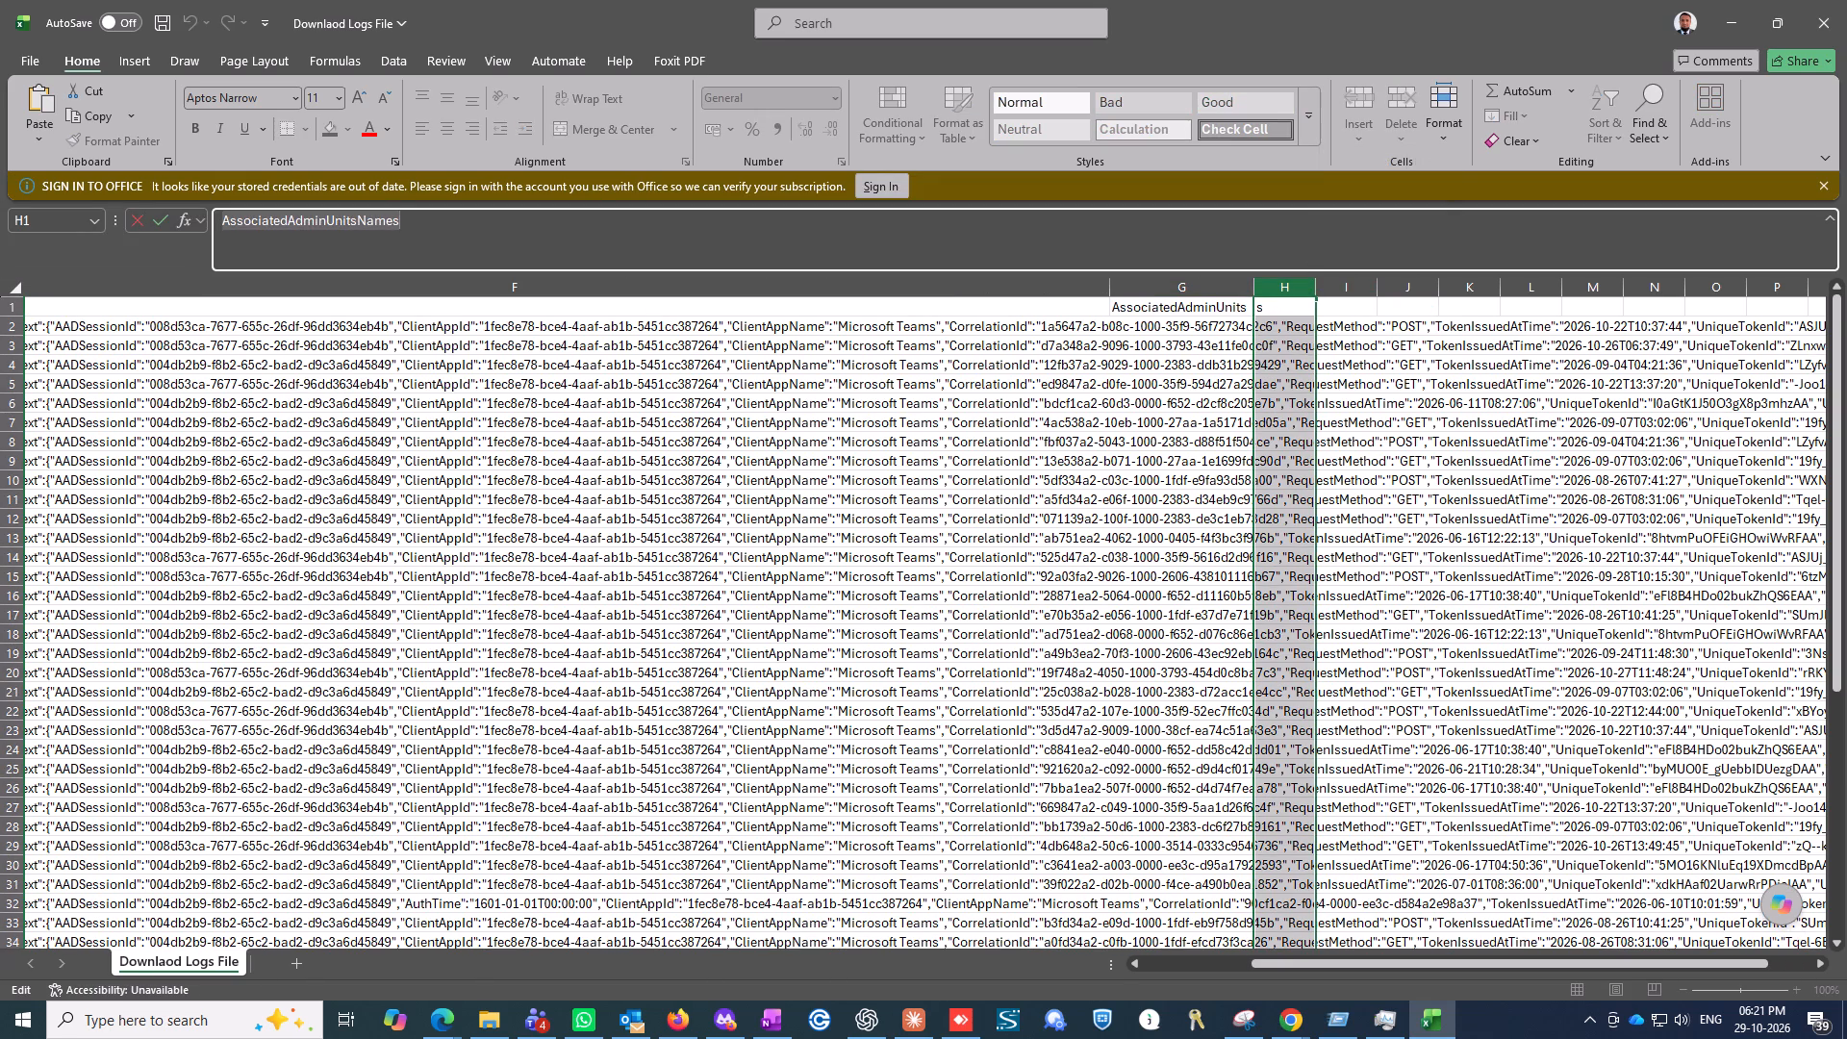
{"action": "key", "text": "Escape"}
{"action": "double_click", "coordinate": [1316, 291]}
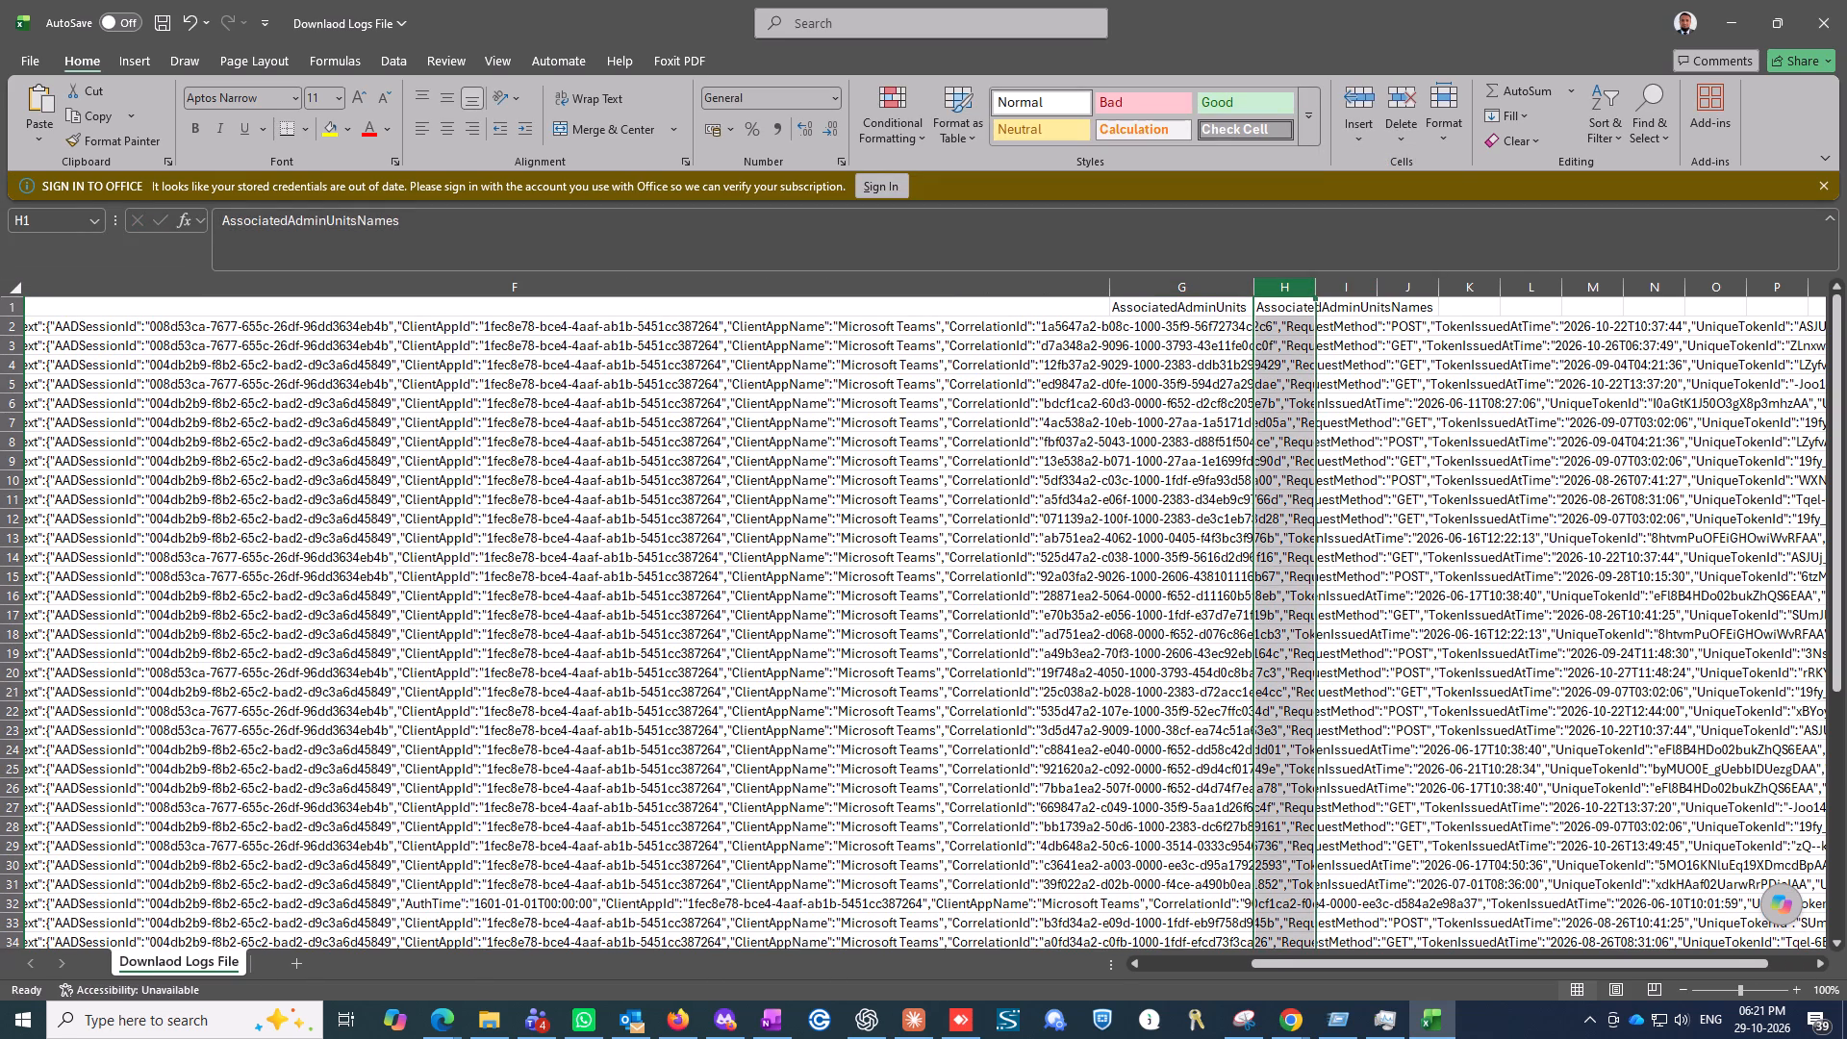
{"action": "left_click", "coordinate": [1314, 301]}
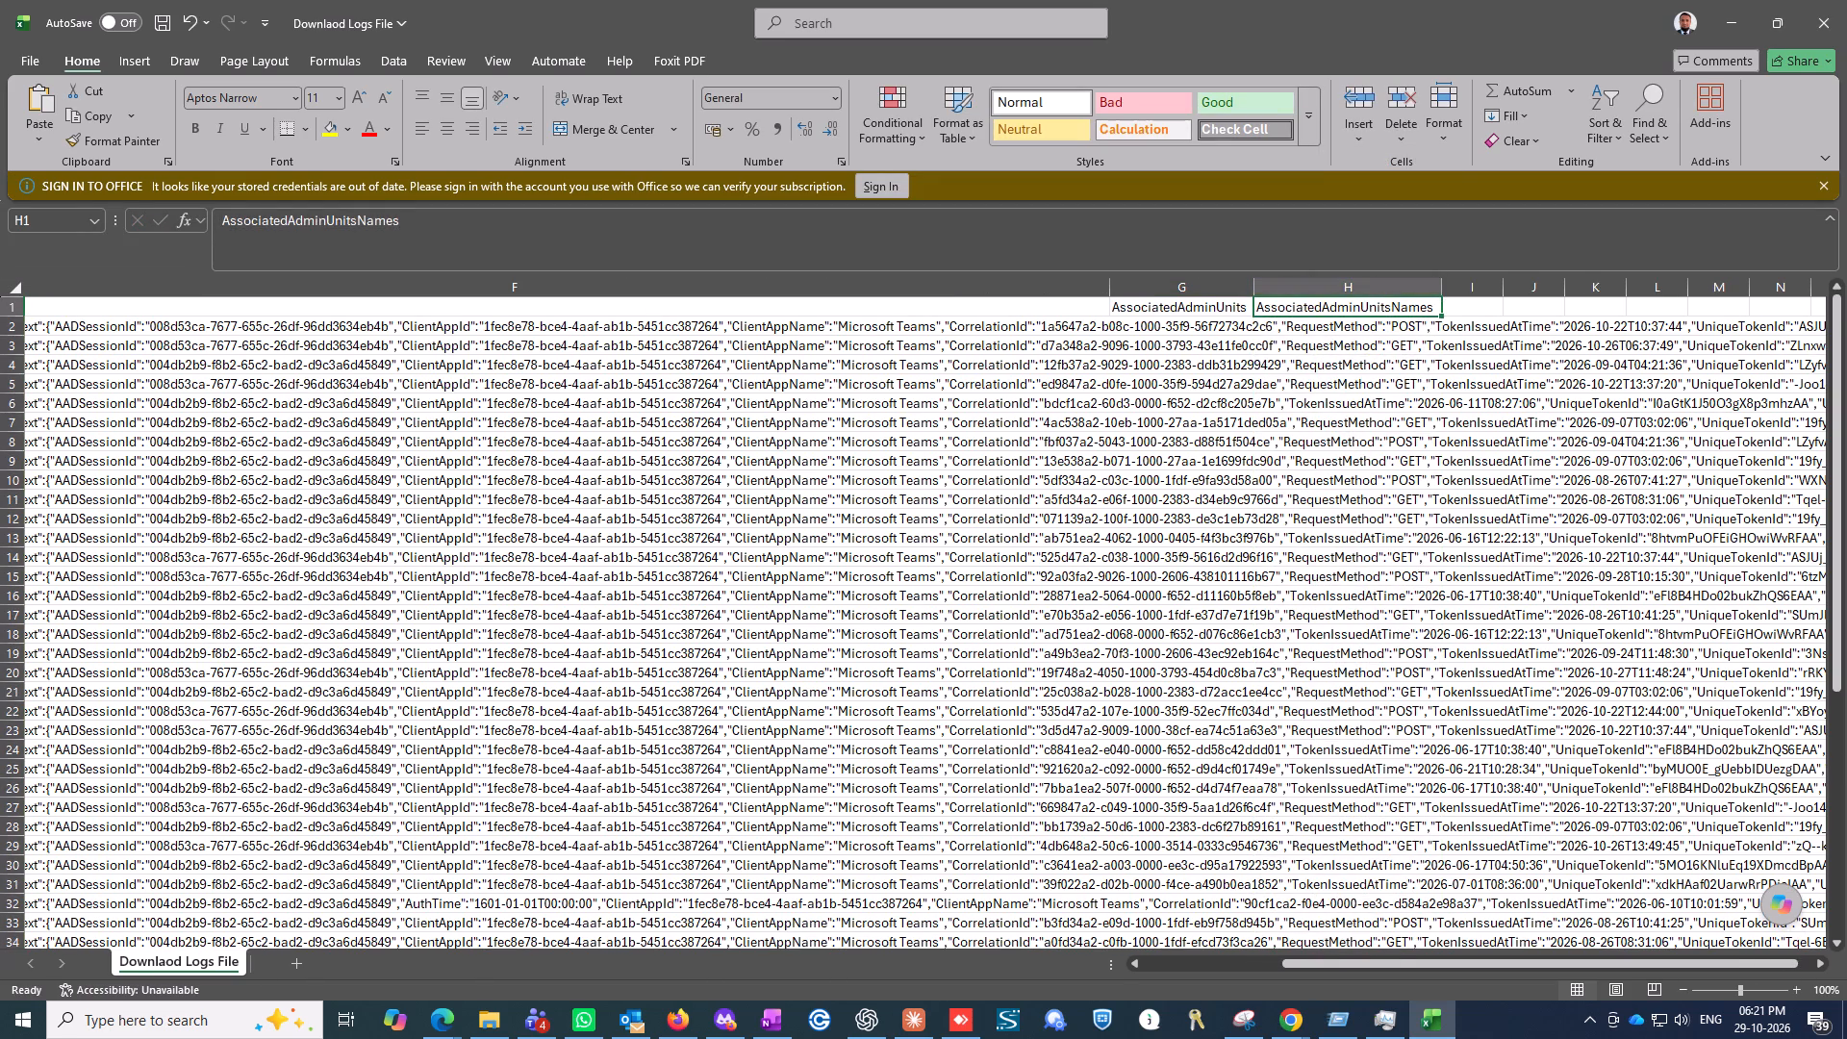
Check the contents of the row 2 cells in columns H, I and J.
{"action": "left_click", "coordinate": [1336, 342]}
{"action": "left_click", "coordinate": [1332, 331]}
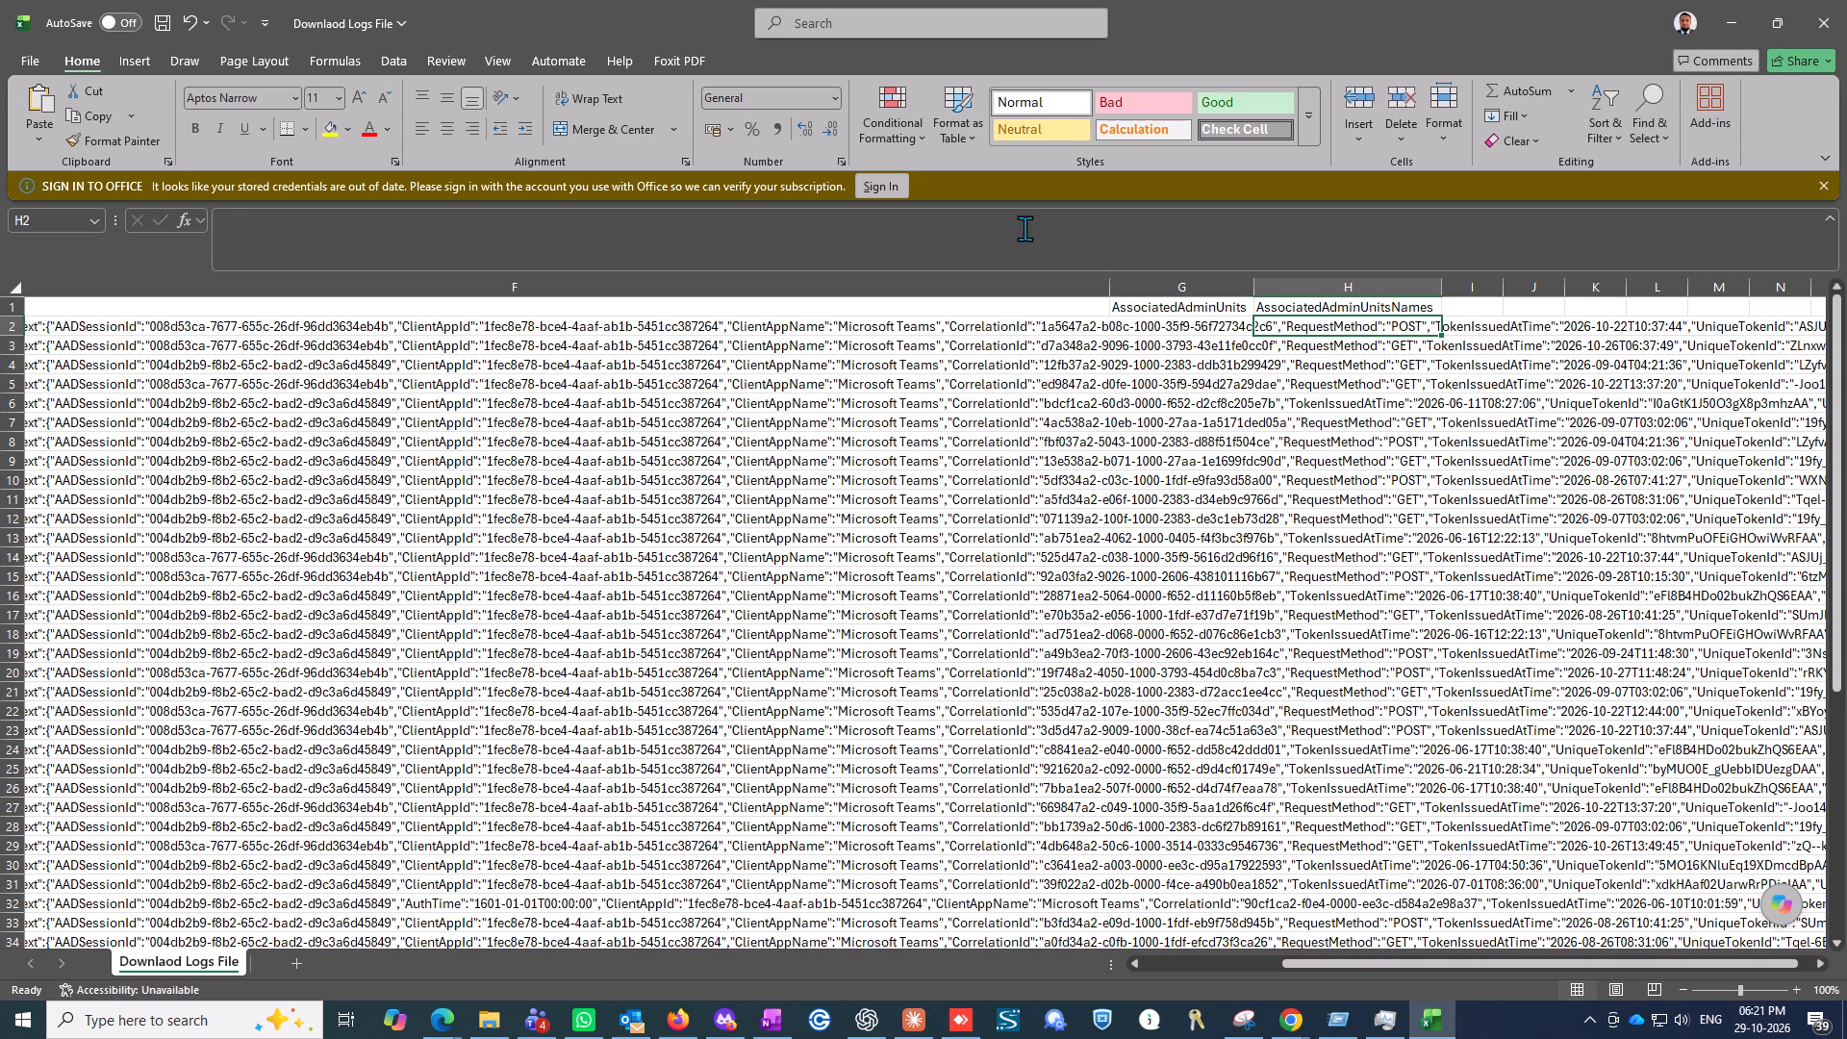
{"action": "scroll", "coordinate": [1031, 224], "scroll_direction": "down", "scroll_amount": 2}
{"action": "left_click", "coordinate": [1478, 328]}
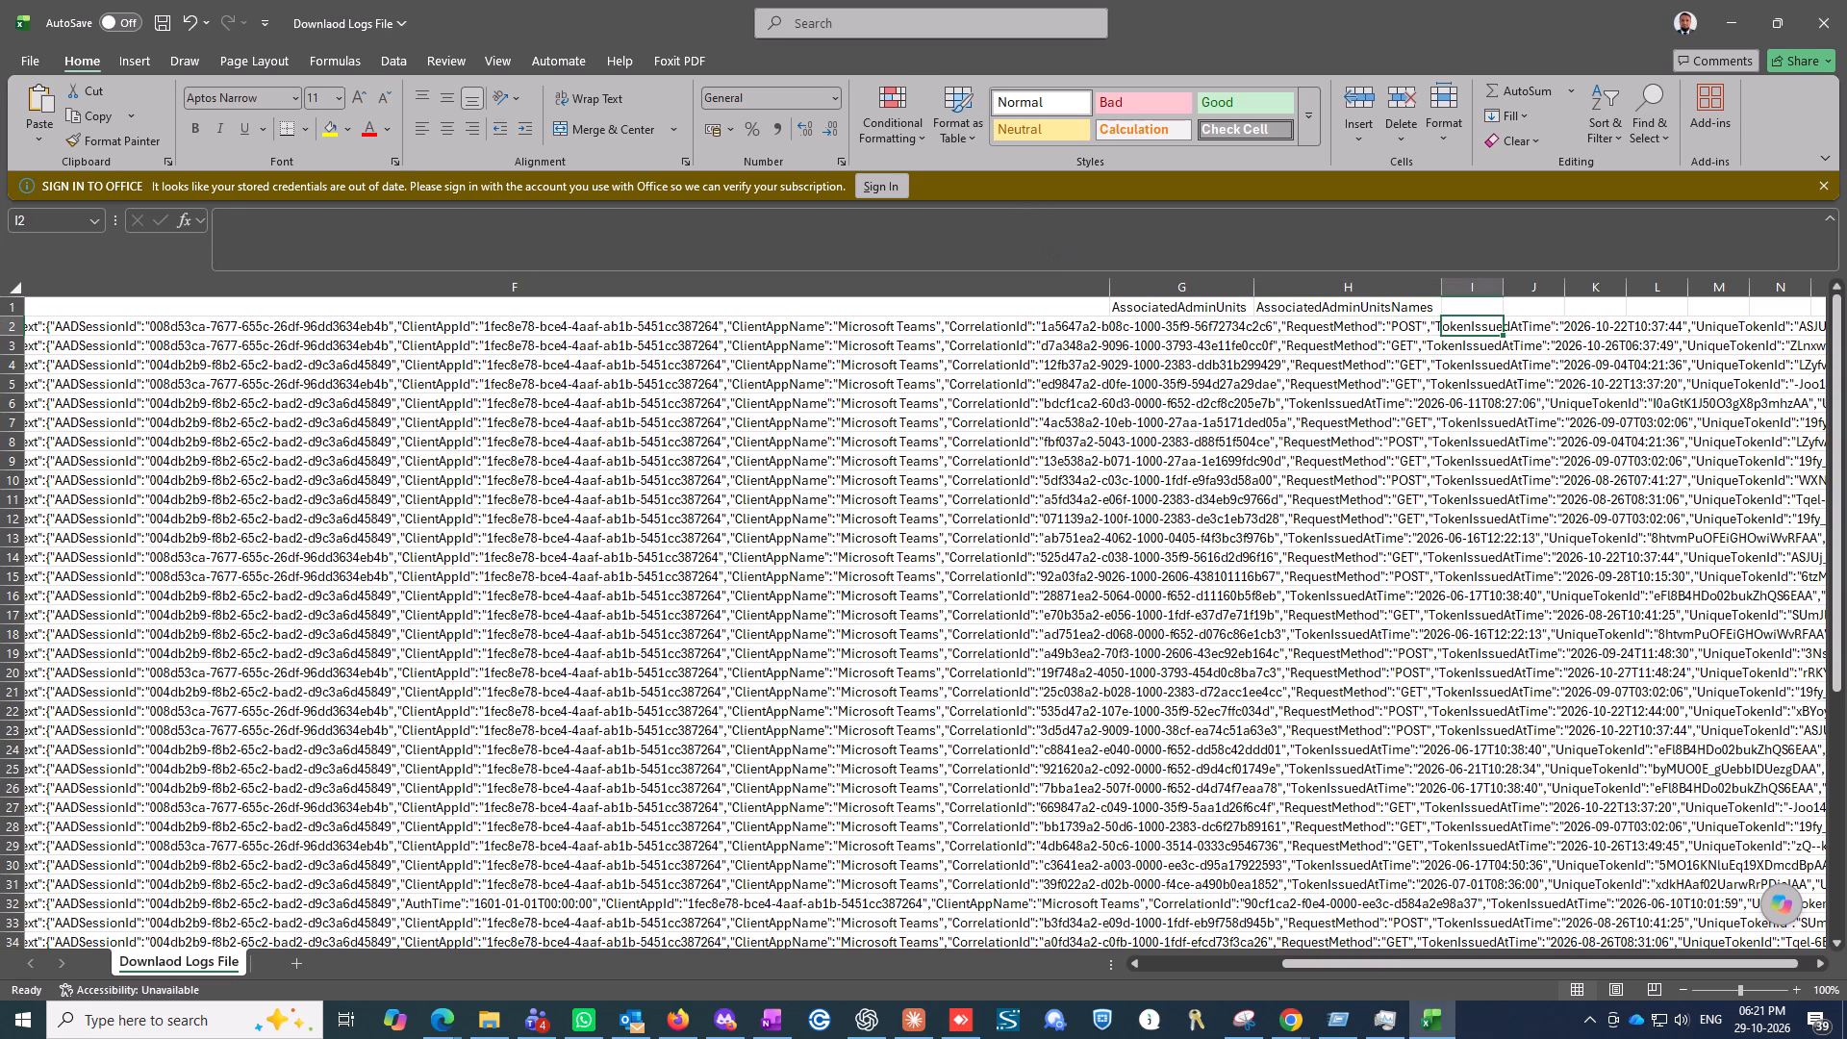
{"action": "left_click", "coordinate": [1523, 324]}
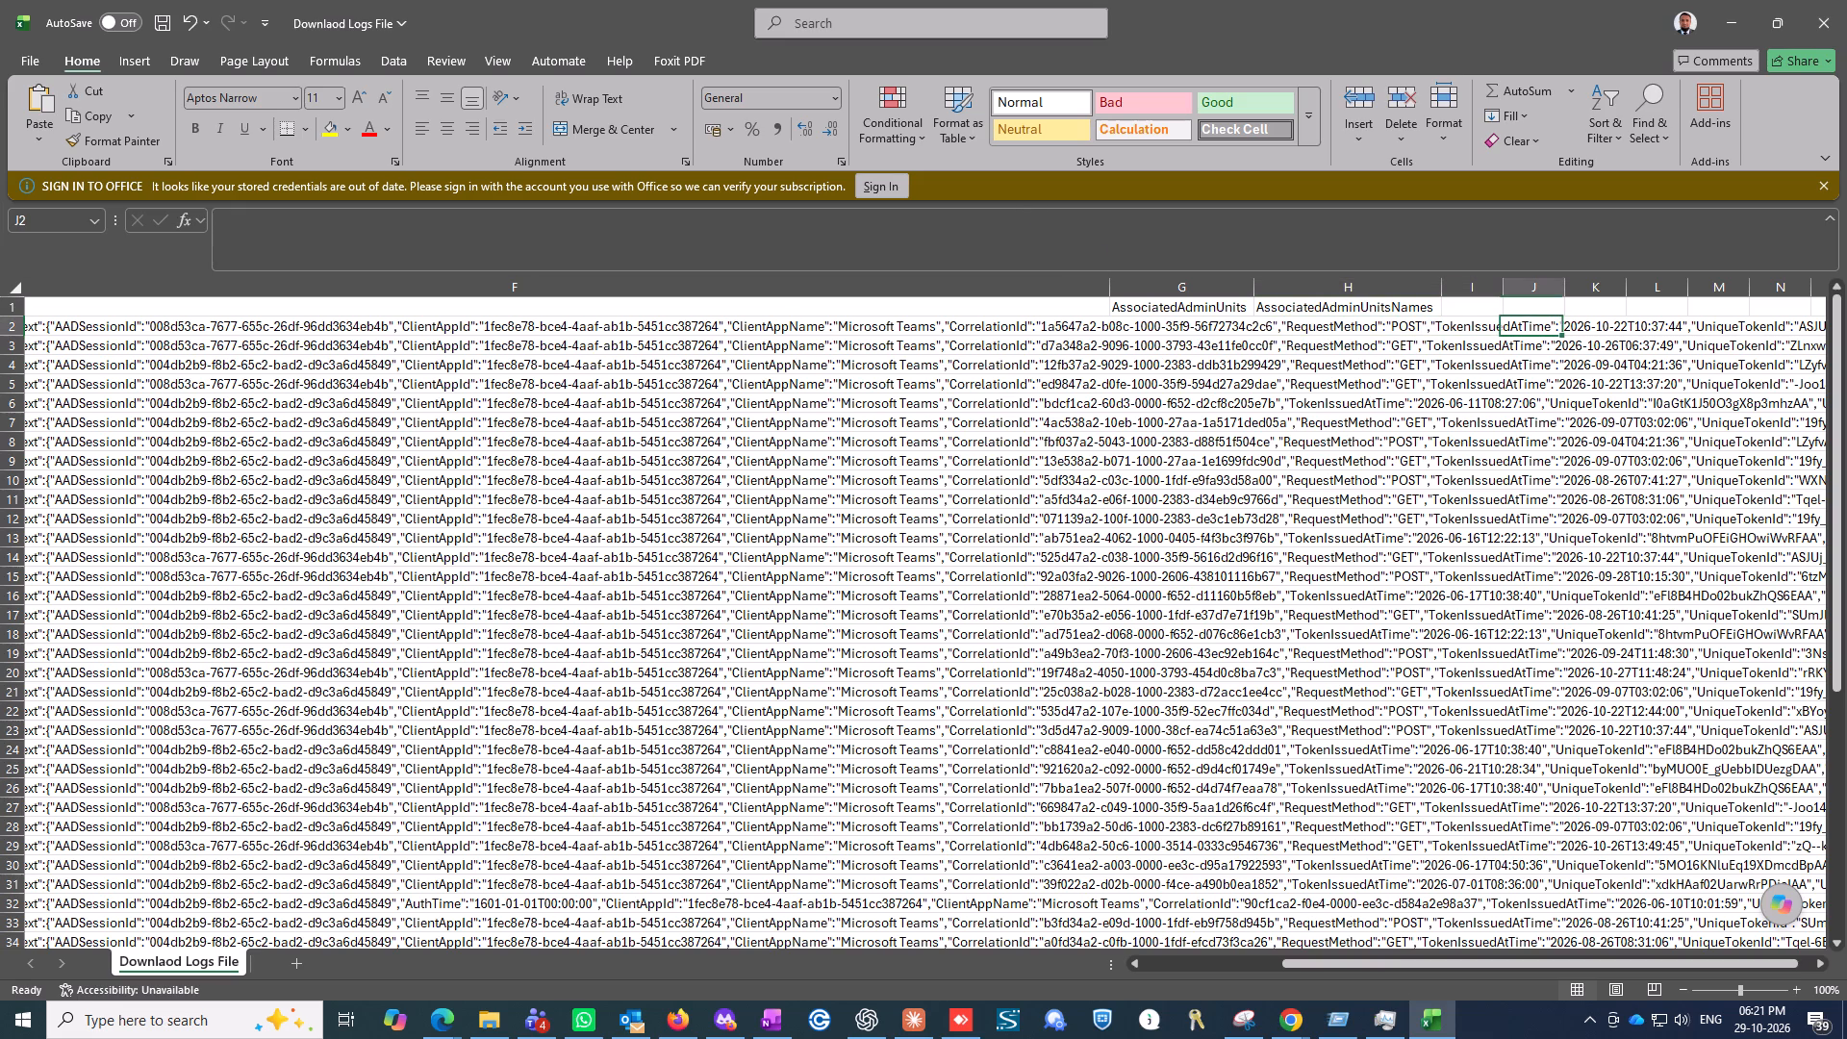
Narrow the AuditData column further, dragging its edge well back toward the UserId column.
{"action": "left_click_drag", "start_coordinate": [1365, 968], "coordinate": [1757, 963]}
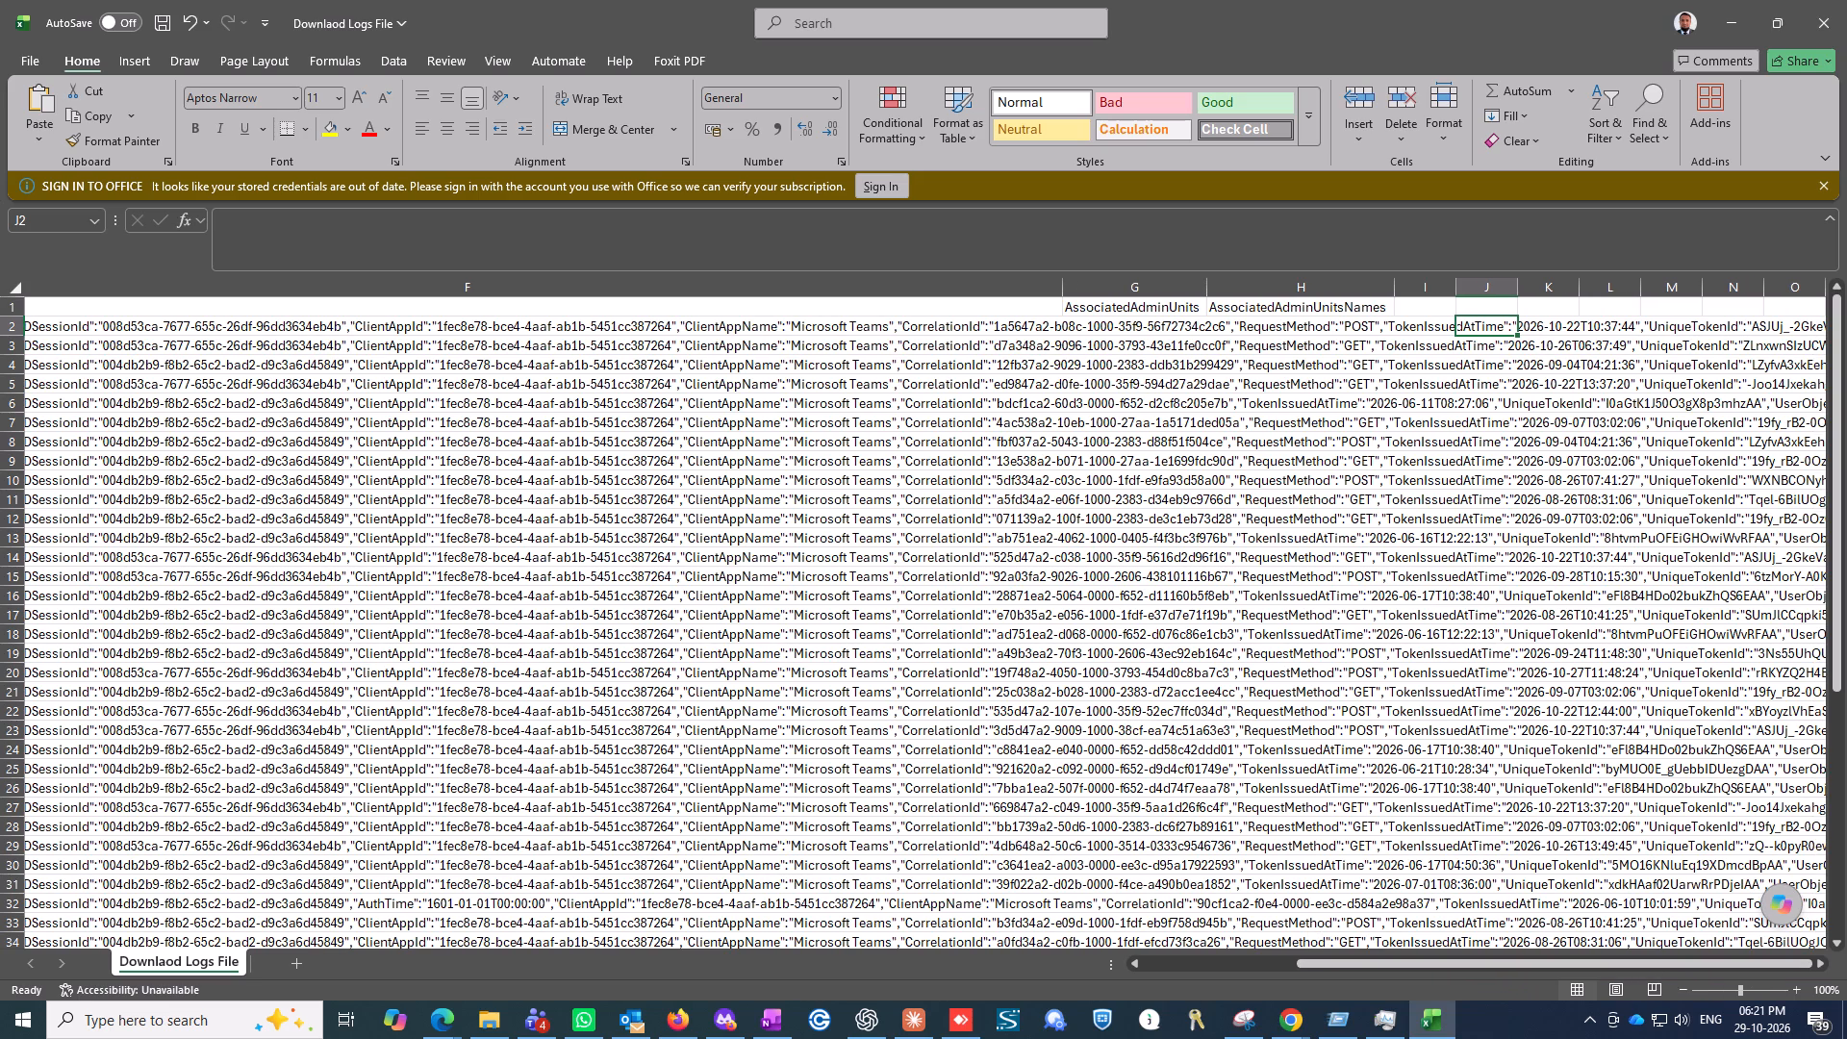
{"action": "left_click_drag", "start_coordinate": [1061, 287], "coordinate": [388, 287]}
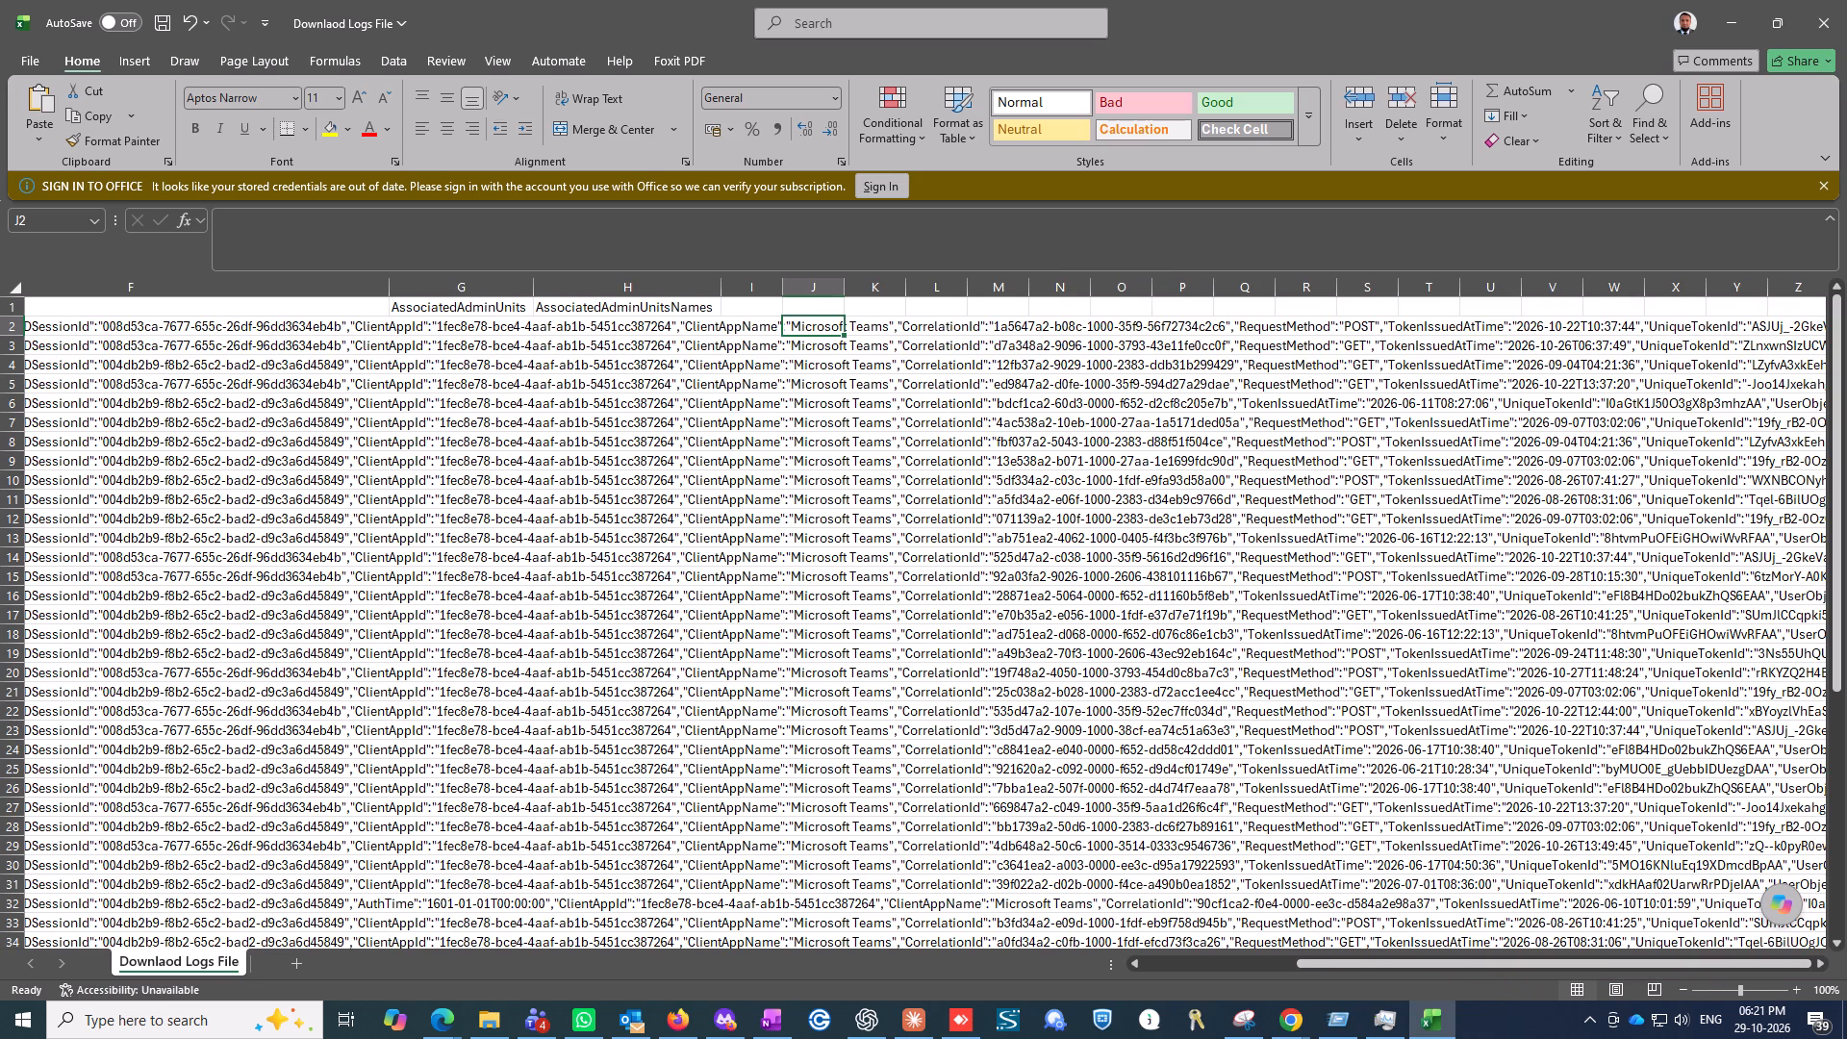
Examine the overflowing AuditData text along row 11, out to column AQ and back to the RecordId column.
{"action": "left_click_drag", "start_coordinate": [1339, 968], "coordinate": [1372, 953]}
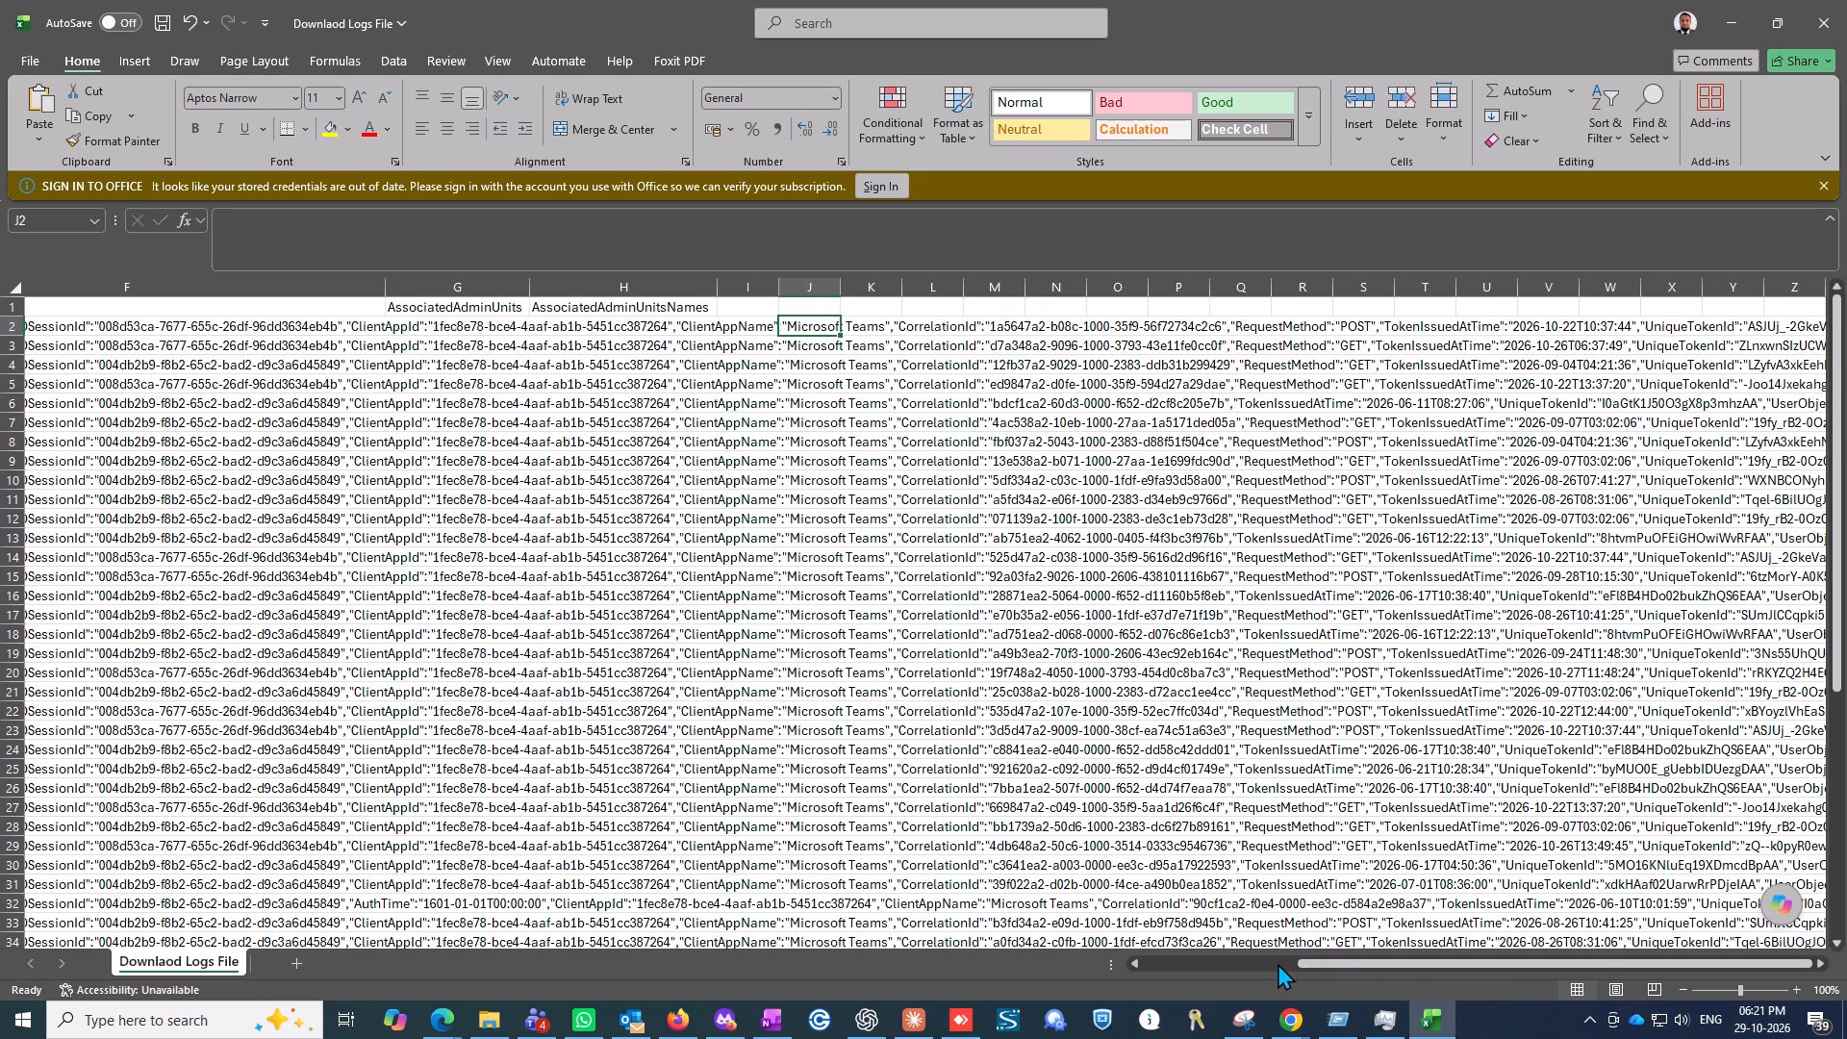
{"action": "left_click", "coordinate": [1494, 493]}
{"action": "key", "text": "Right"}
{"action": "key", "text": "Right"}
{"action": "key", "text": "Right"}
{"action": "key", "text": "Right"}
{"action": "key", "text": "Right"}
{"action": "key", "text": "Right"}
{"action": "key", "text": "Right"}
{"action": "key", "text": "Right"}
{"action": "key", "text": "Right"}
{"action": "key", "text": "Right"}
{"action": "key", "text": "Right"}
{"action": "key", "text": "Right"}
{"action": "key", "text": "Right"}
{"action": "key", "text": "Right"}
{"action": "key", "text": "Right"}
{"action": "key", "text": "Right"}
{"action": "key", "text": "Right"}
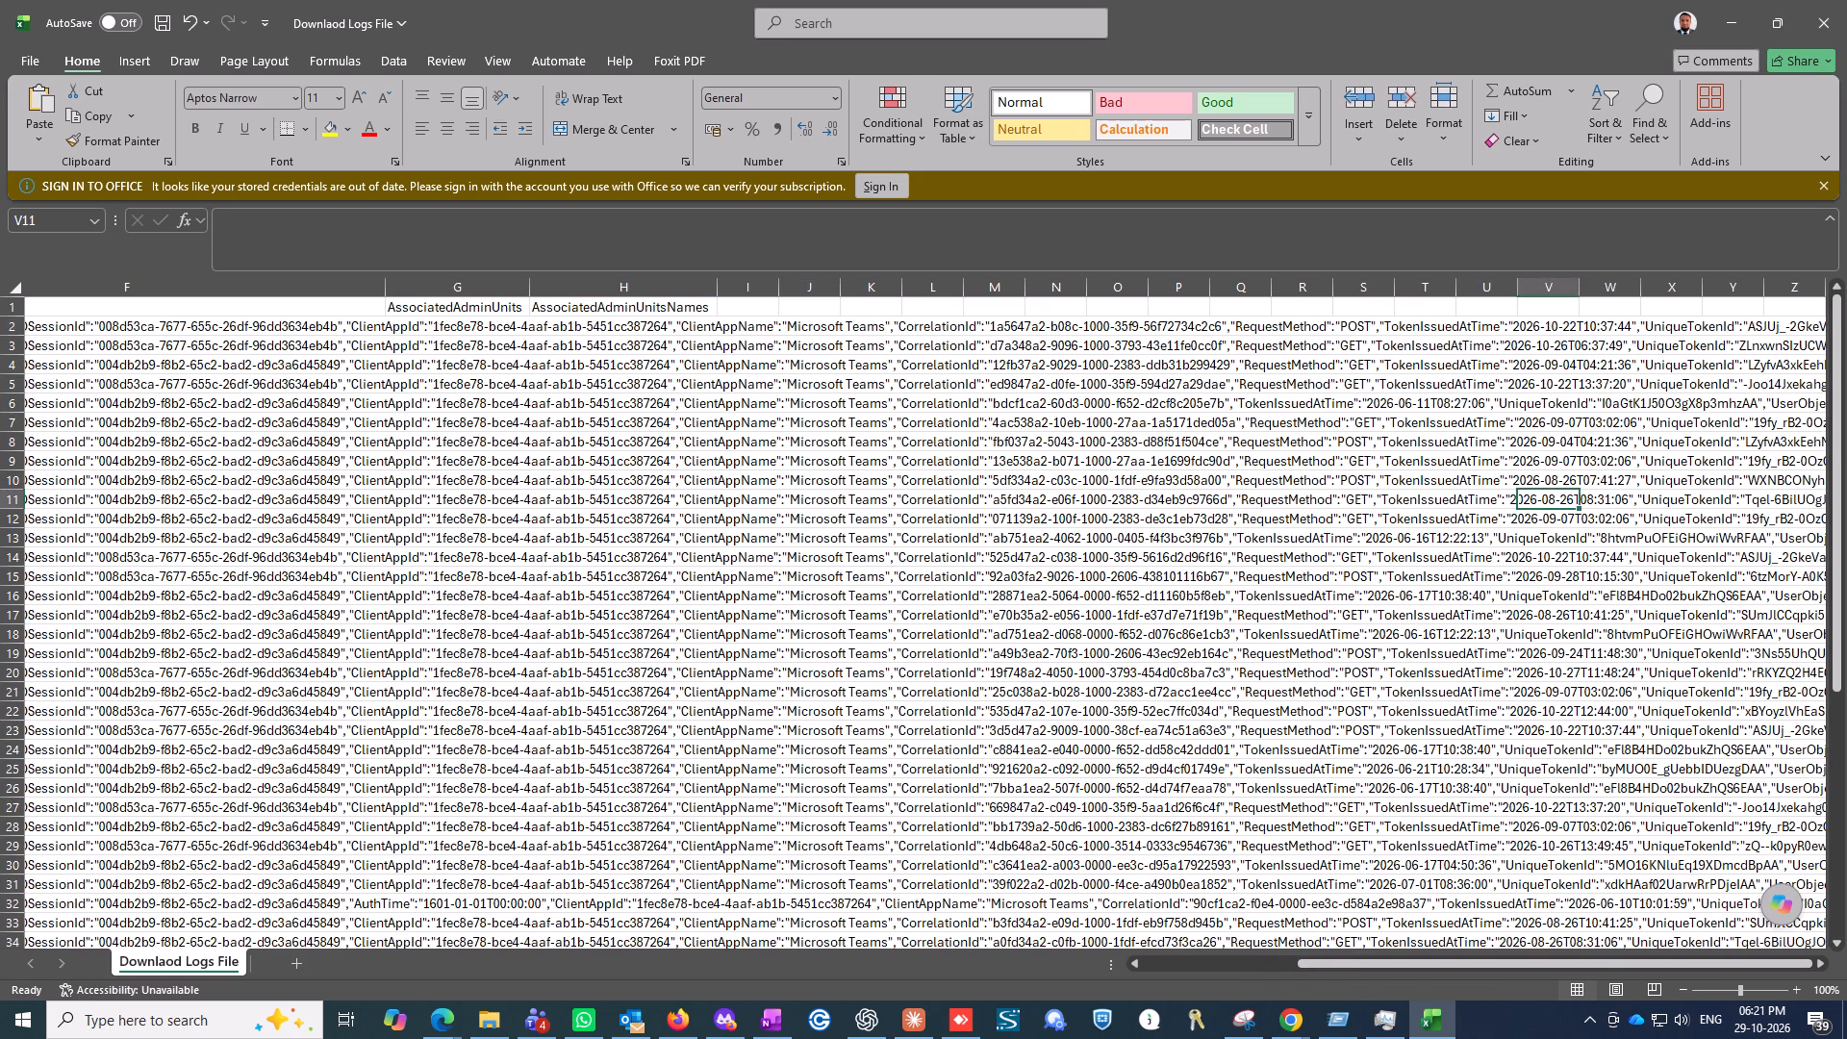
{"action": "key", "text": "Right"}
{"action": "key", "text": "Right"}
{"action": "key", "text": "Right"}
{"action": "key", "text": "Right"}
{"action": "key", "text": "Right"}
{"action": "key", "text": "Right"}
{"action": "key", "text": "Right"}
{"action": "key", "text": "Right"}
{"action": "key", "text": "Right"}
{"action": "key", "text": "Right"}
{"action": "key", "text": "Right"}
{"action": "key", "text": "Right"}
{"action": "key", "text": "Right"}
{"action": "key", "text": "Right"}
{"action": "key", "text": "Right"}
{"action": "key", "text": "Right"}
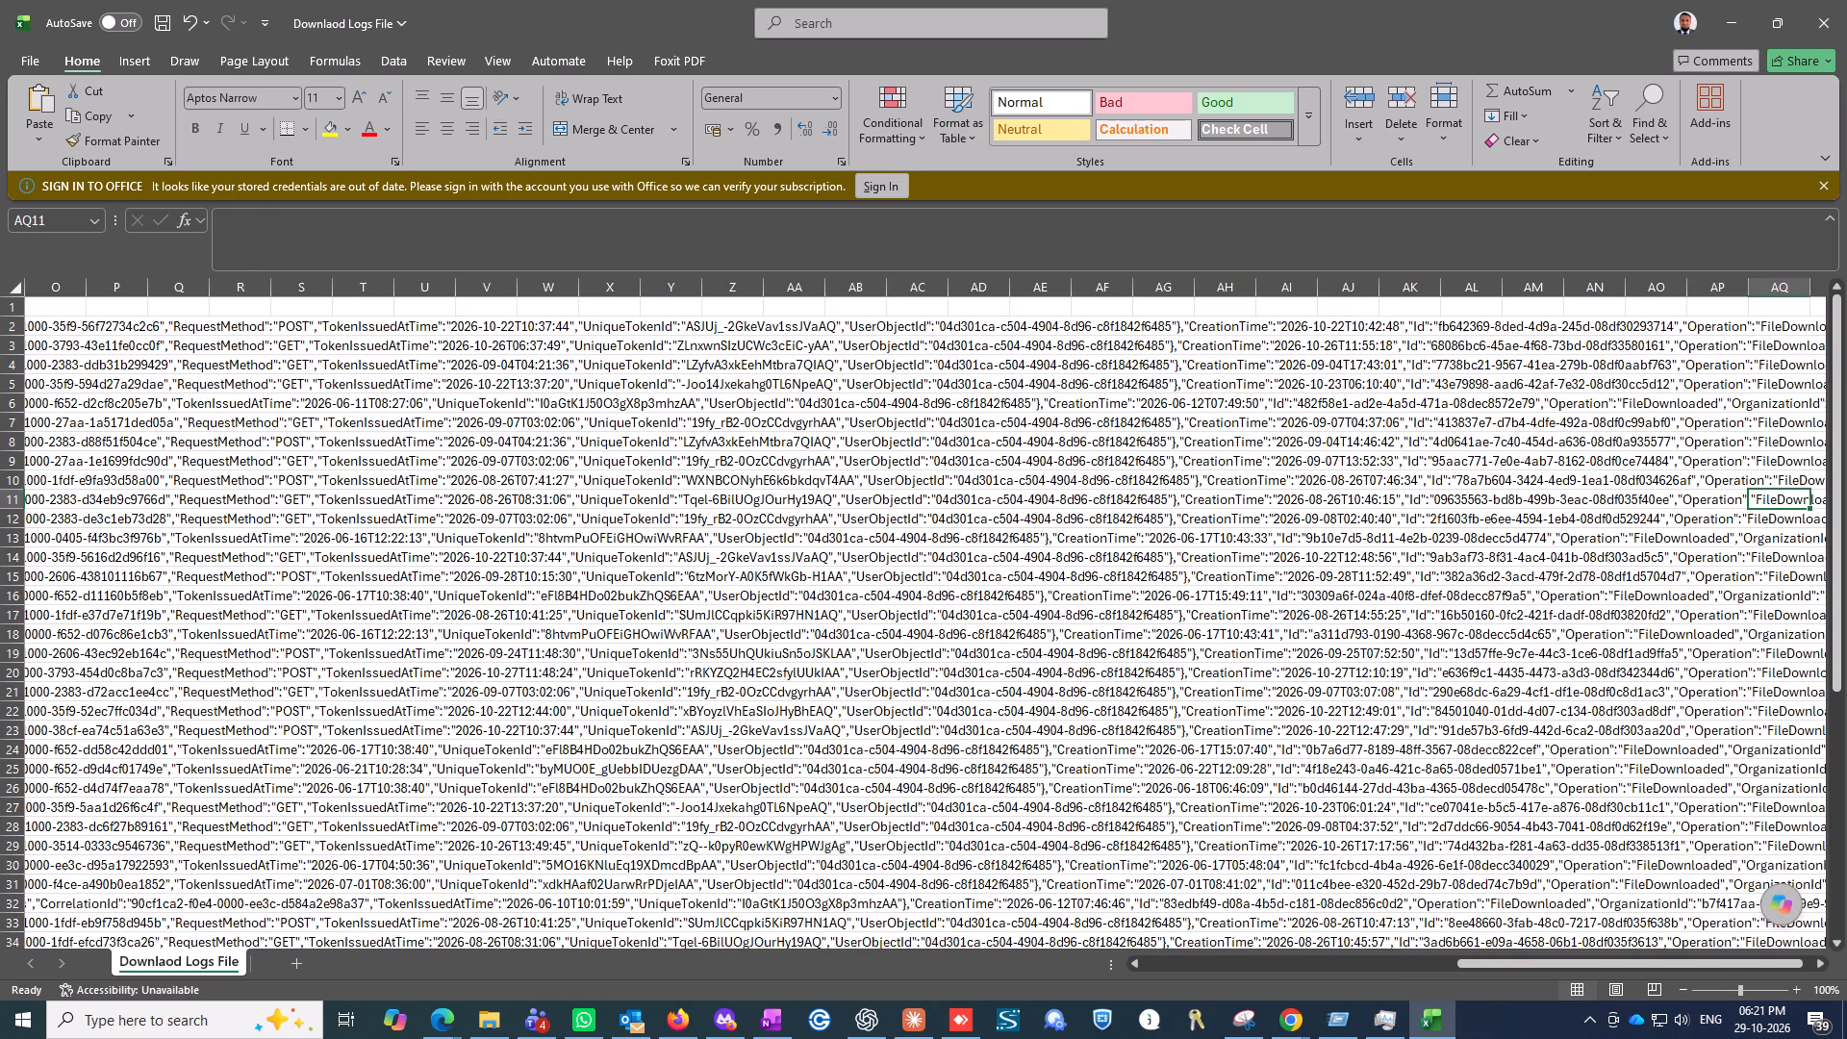
{"action": "key", "text": "Left"}
{"action": "key", "text": "Left"}
{"action": "key", "text": "Left"}
{"action": "key", "text": "Left"}
{"action": "key", "text": "Left"}
{"action": "key", "text": "Left"}
{"action": "key", "text": "Left"}
{"action": "key", "text": "Left"}
{"action": "key", "text": "Left"}
{"action": "key", "text": "Left"}
{"action": "key", "text": "Left"}
{"action": "key", "text": "Left"}
{"action": "key", "text": "Left"}
{"action": "key", "text": "Left"}
{"action": "key", "text": "Left"}
{"action": "key", "text": "Left"}
{"action": "key", "text": "Left"}
{"action": "key", "text": "Left"}
{"action": "key", "text": "Left"}
{"action": "key", "text": "Left"}
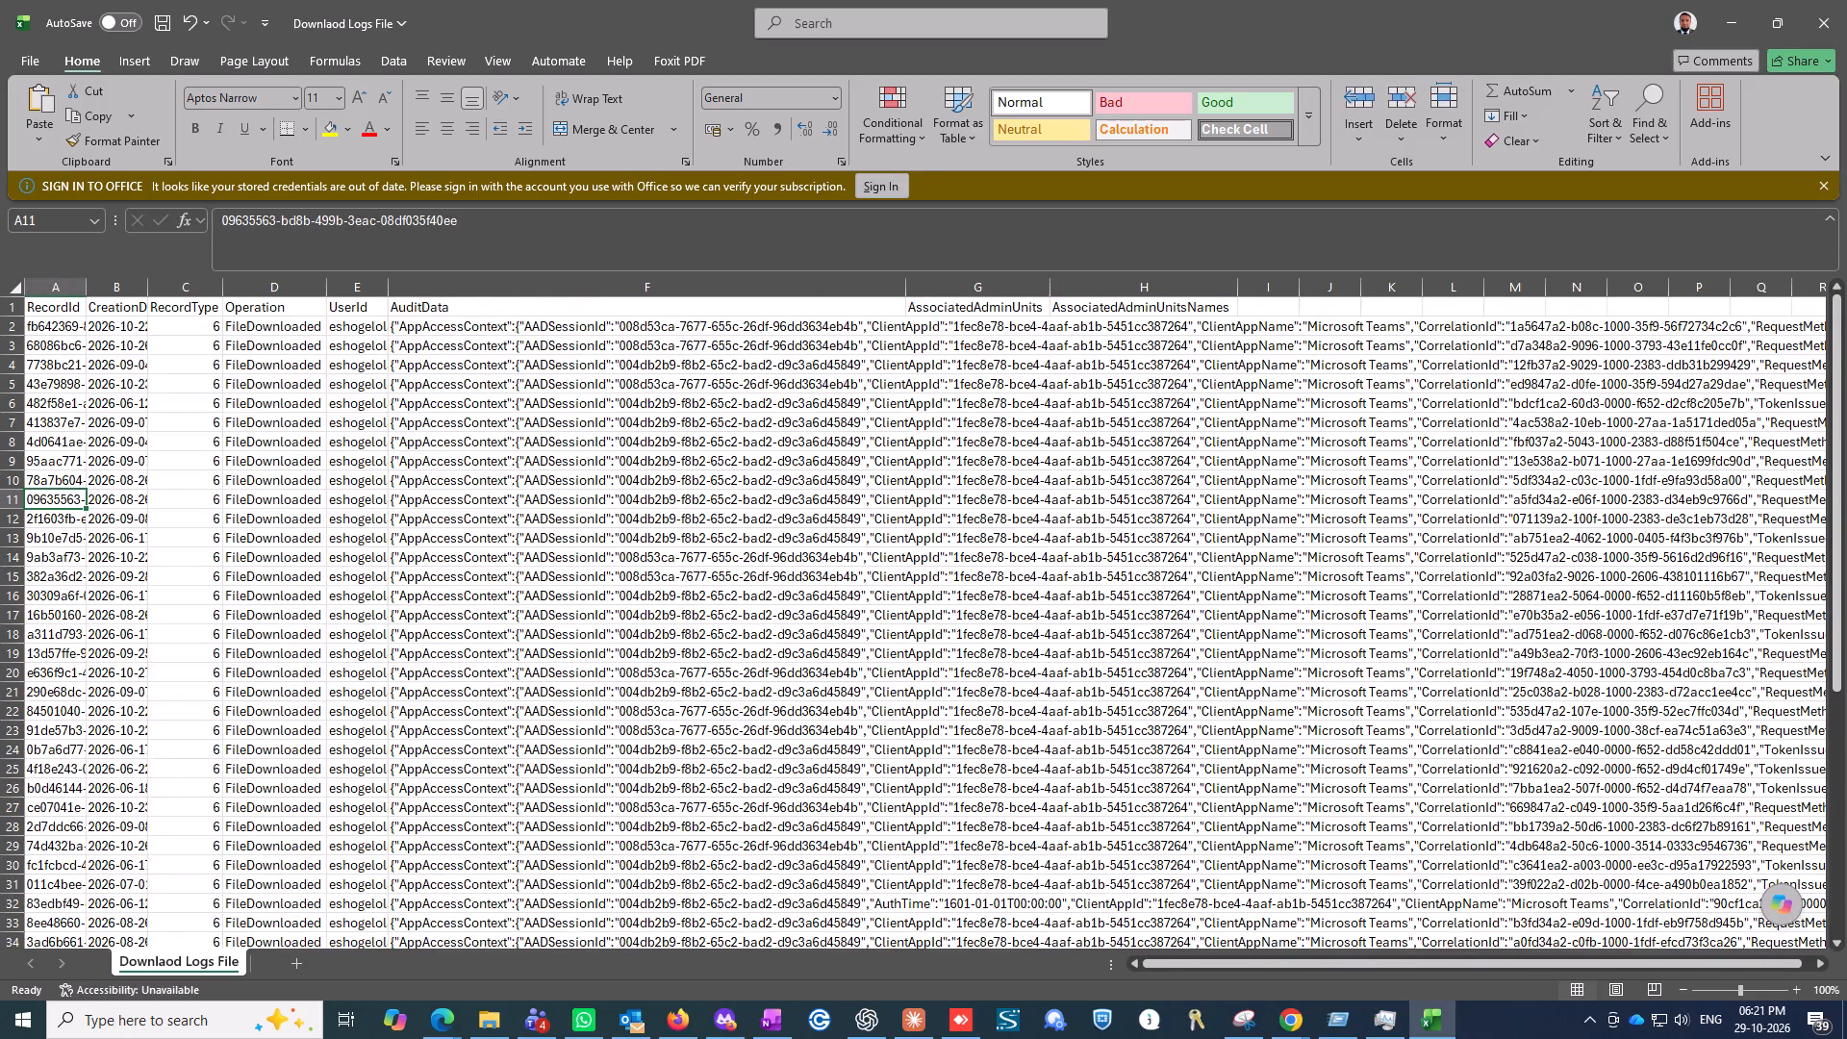
Read through the full AuditData record in cell F2, from its beginning to the later properties.
{"action": "left_click", "coordinate": [671, 327]}
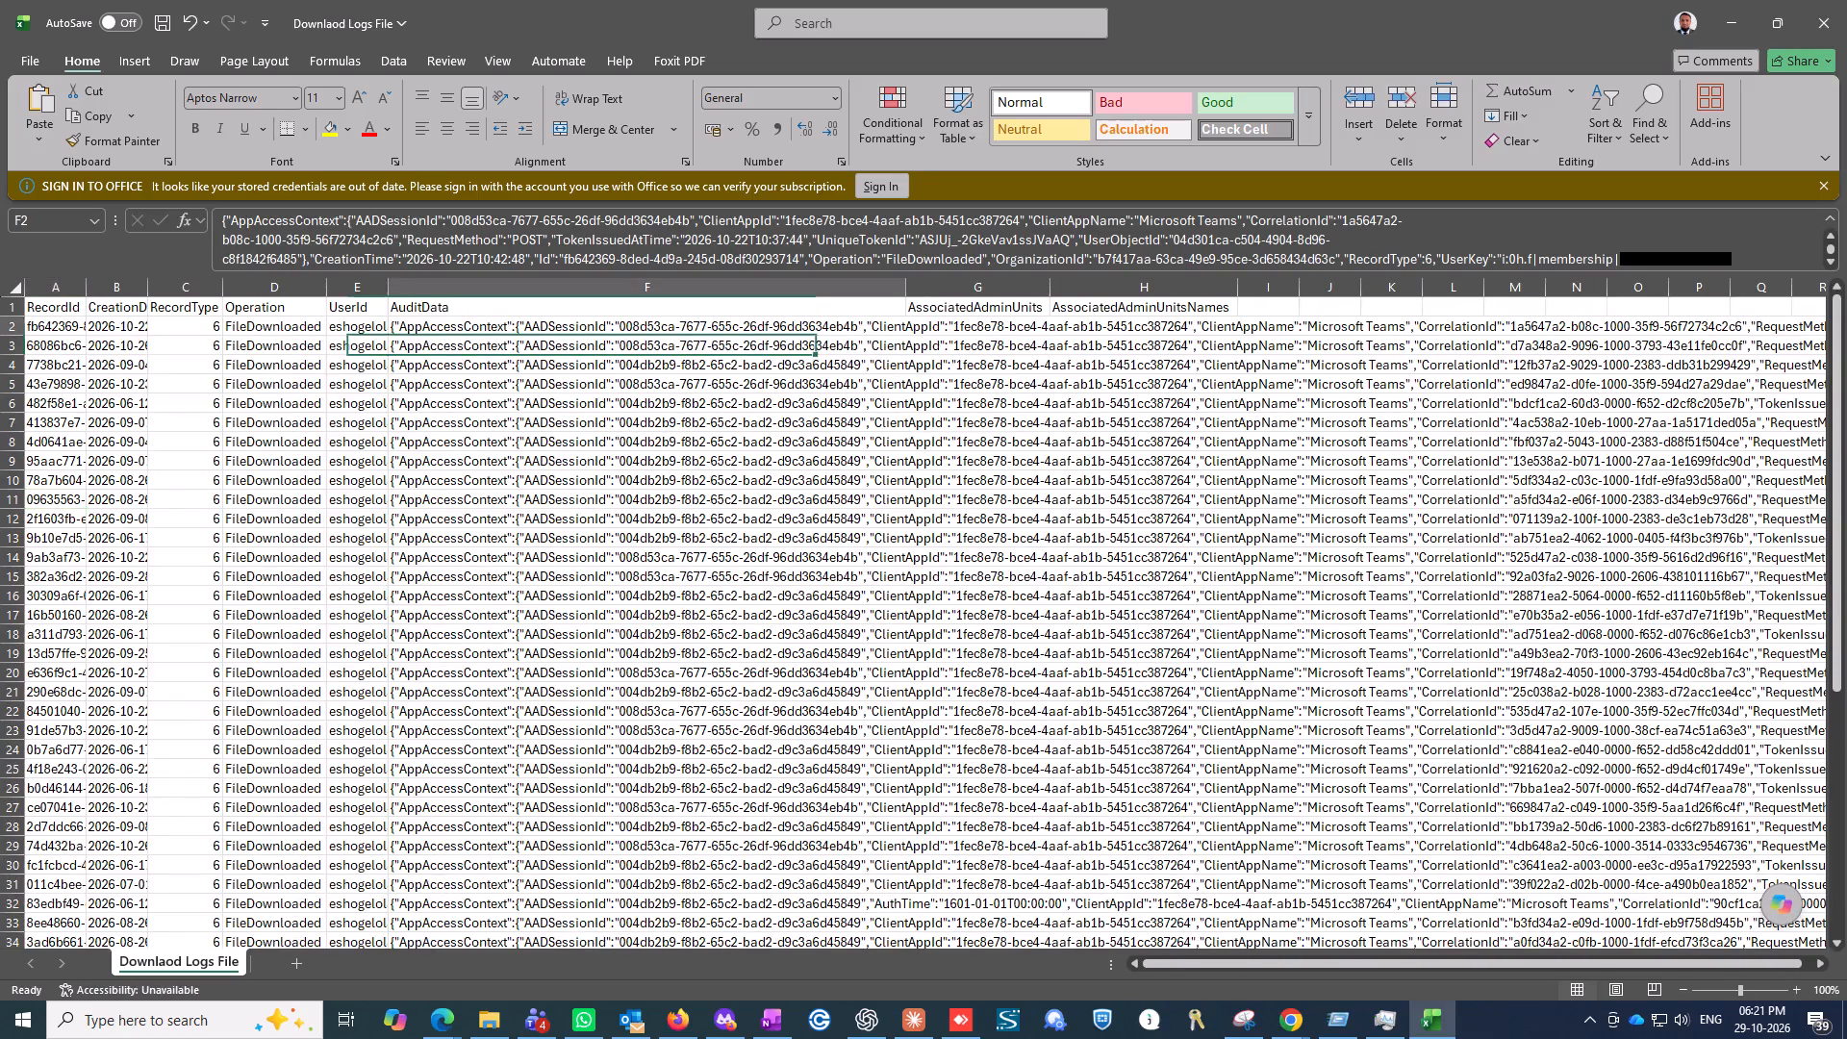
{"action": "scroll", "coordinate": [1105, 242], "scroll_direction": "down", "scroll_amount": 1}
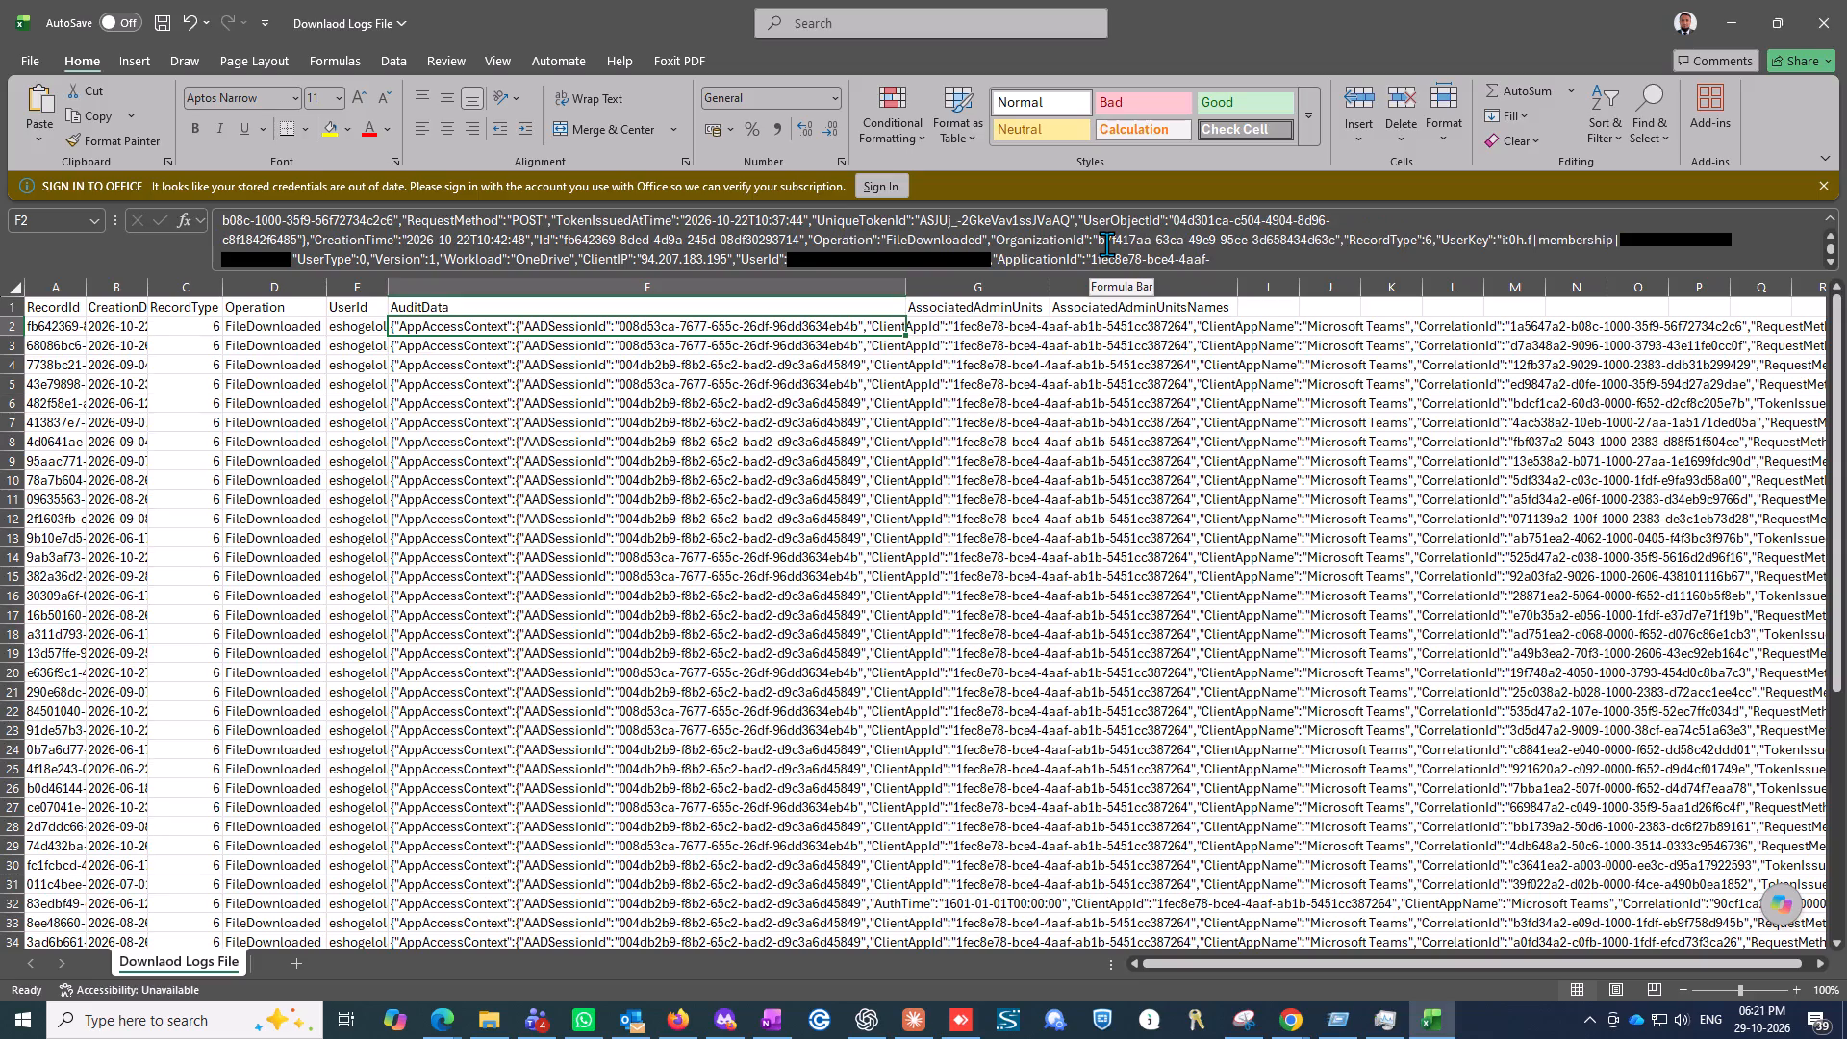
{"action": "scroll", "coordinate": [1106, 243], "scroll_direction": "down", "scroll_amount": 1}
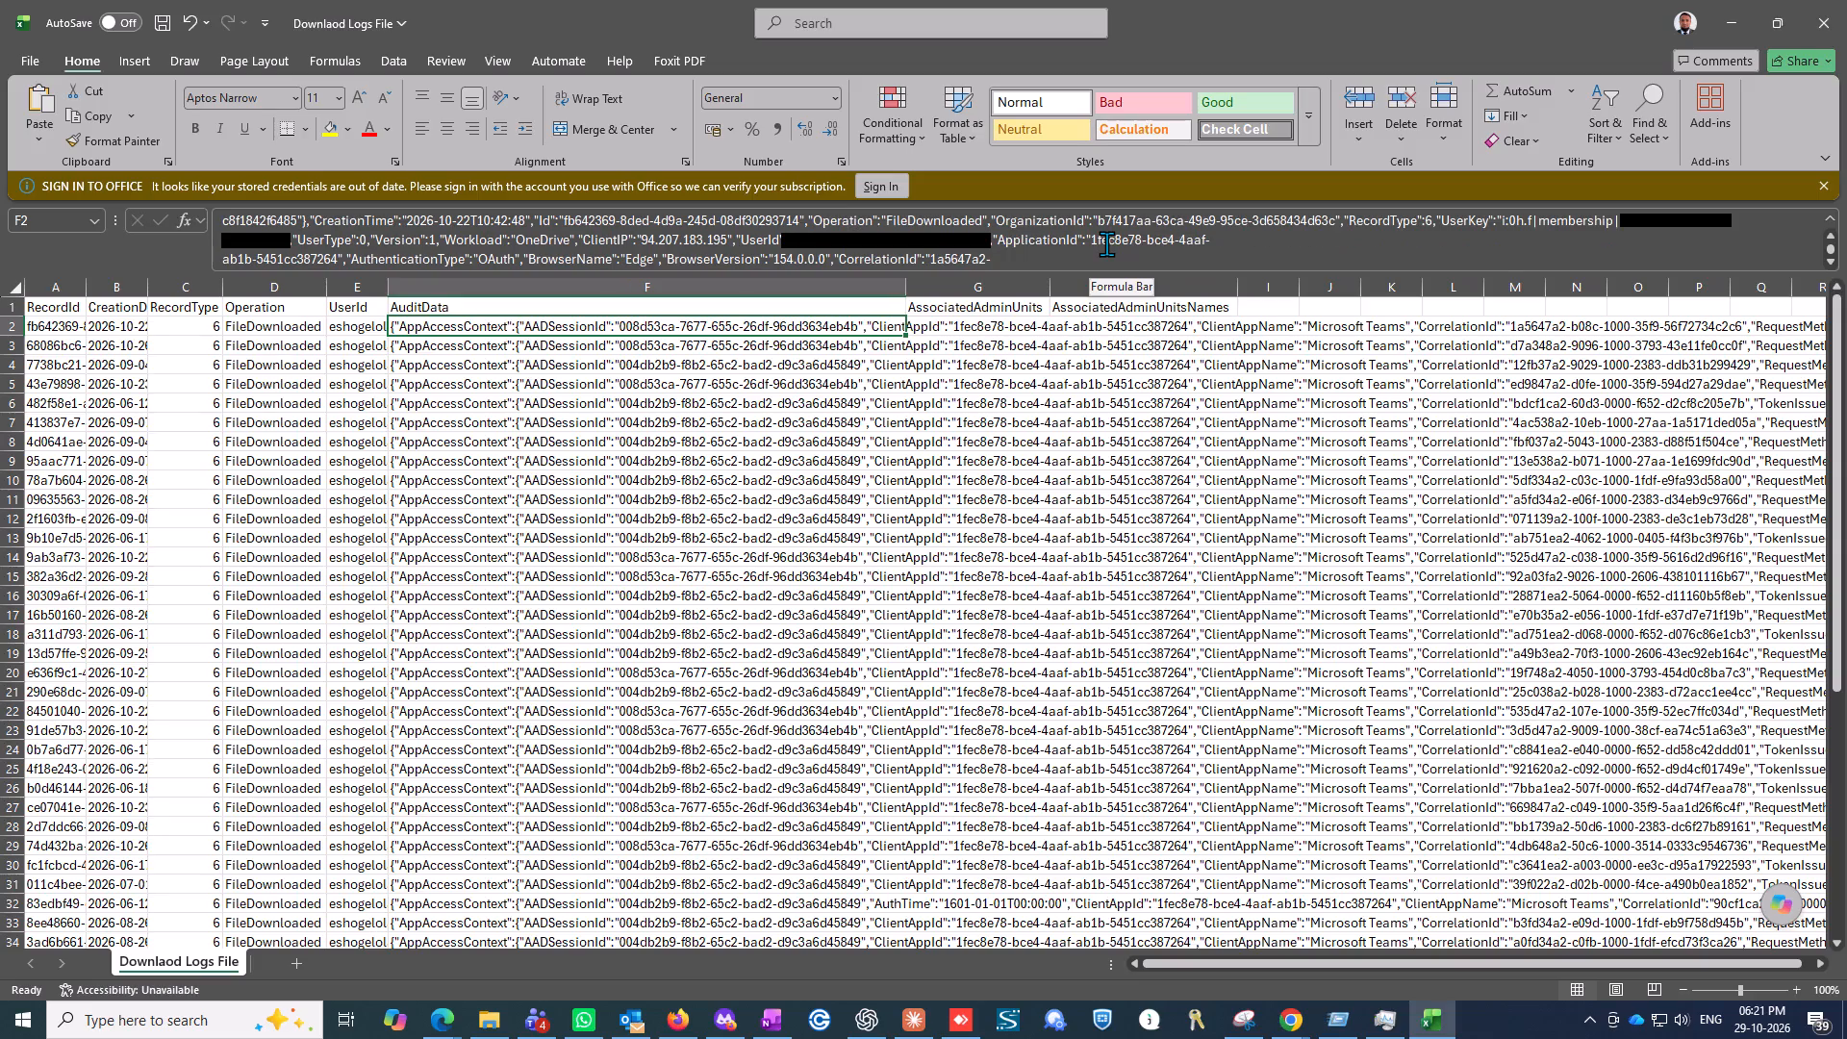
{"action": "scroll", "coordinate": [1106, 243], "scroll_direction": "down", "scroll_amount": 3}
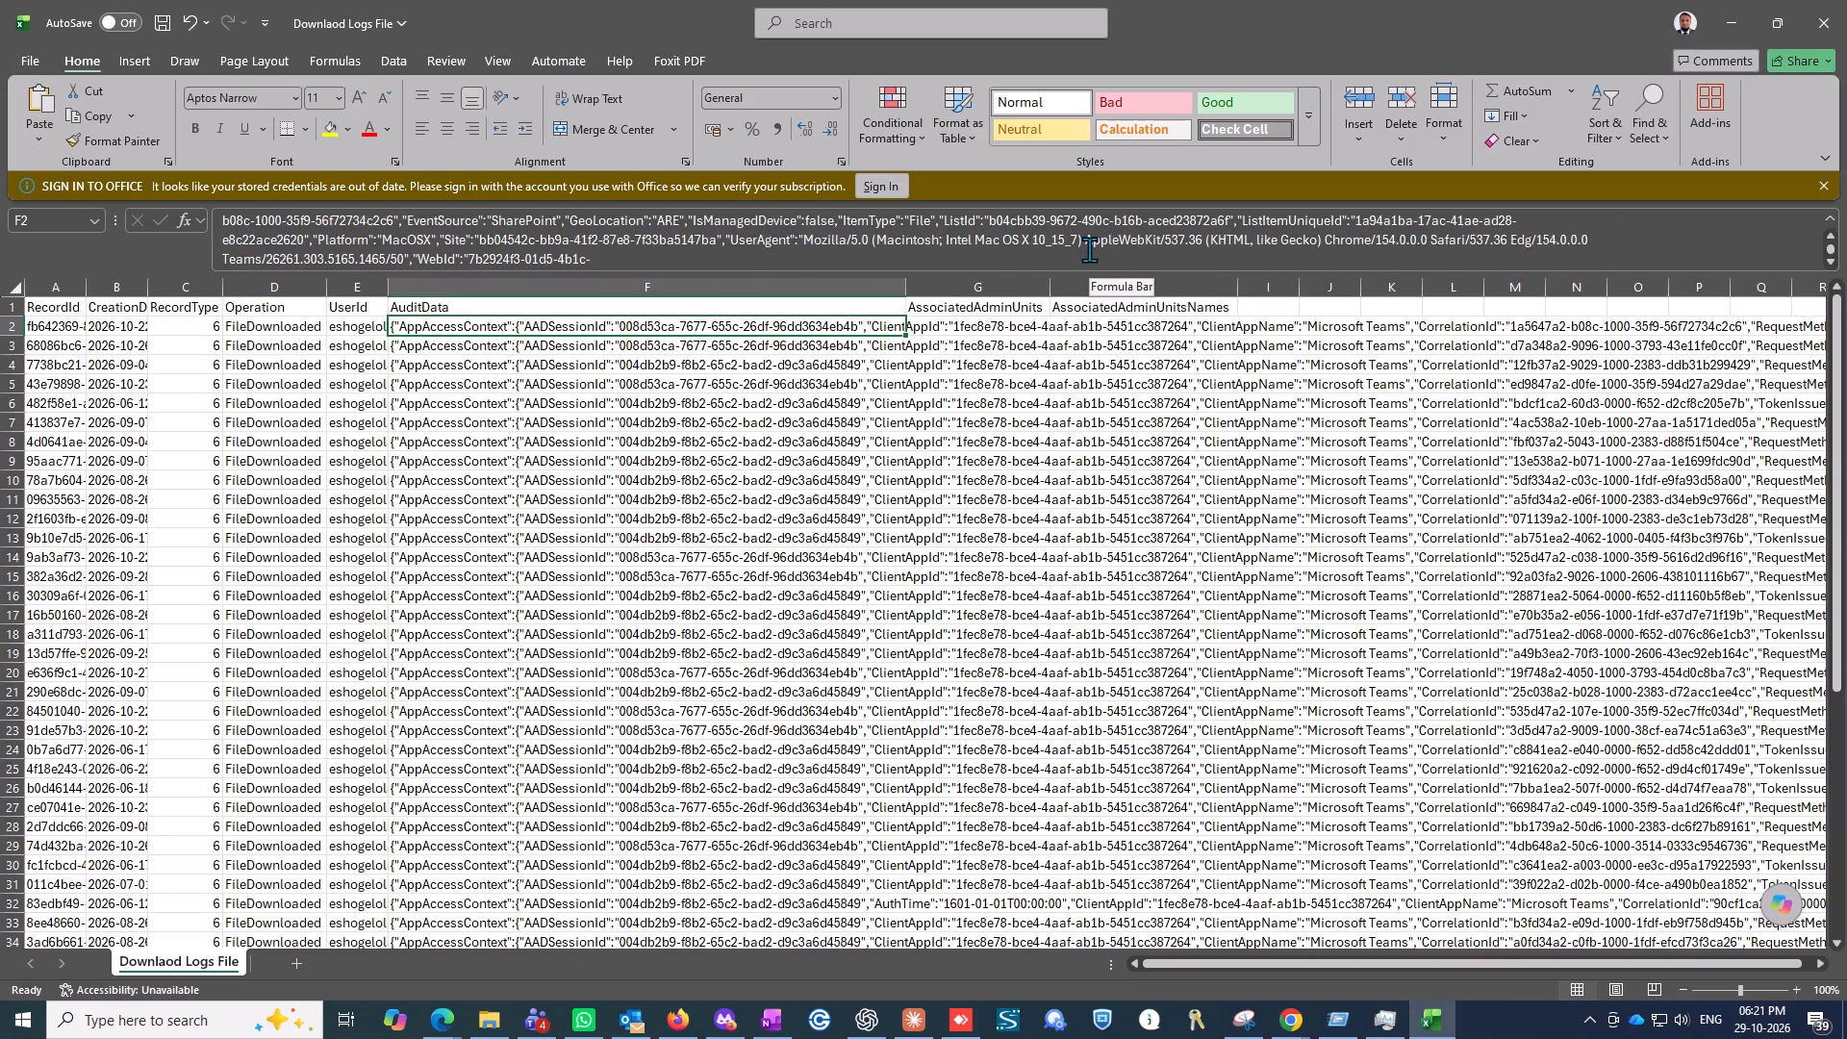
{"action": "scroll", "coordinate": [1089, 249], "scroll_direction": "down", "scroll_amount": 2}
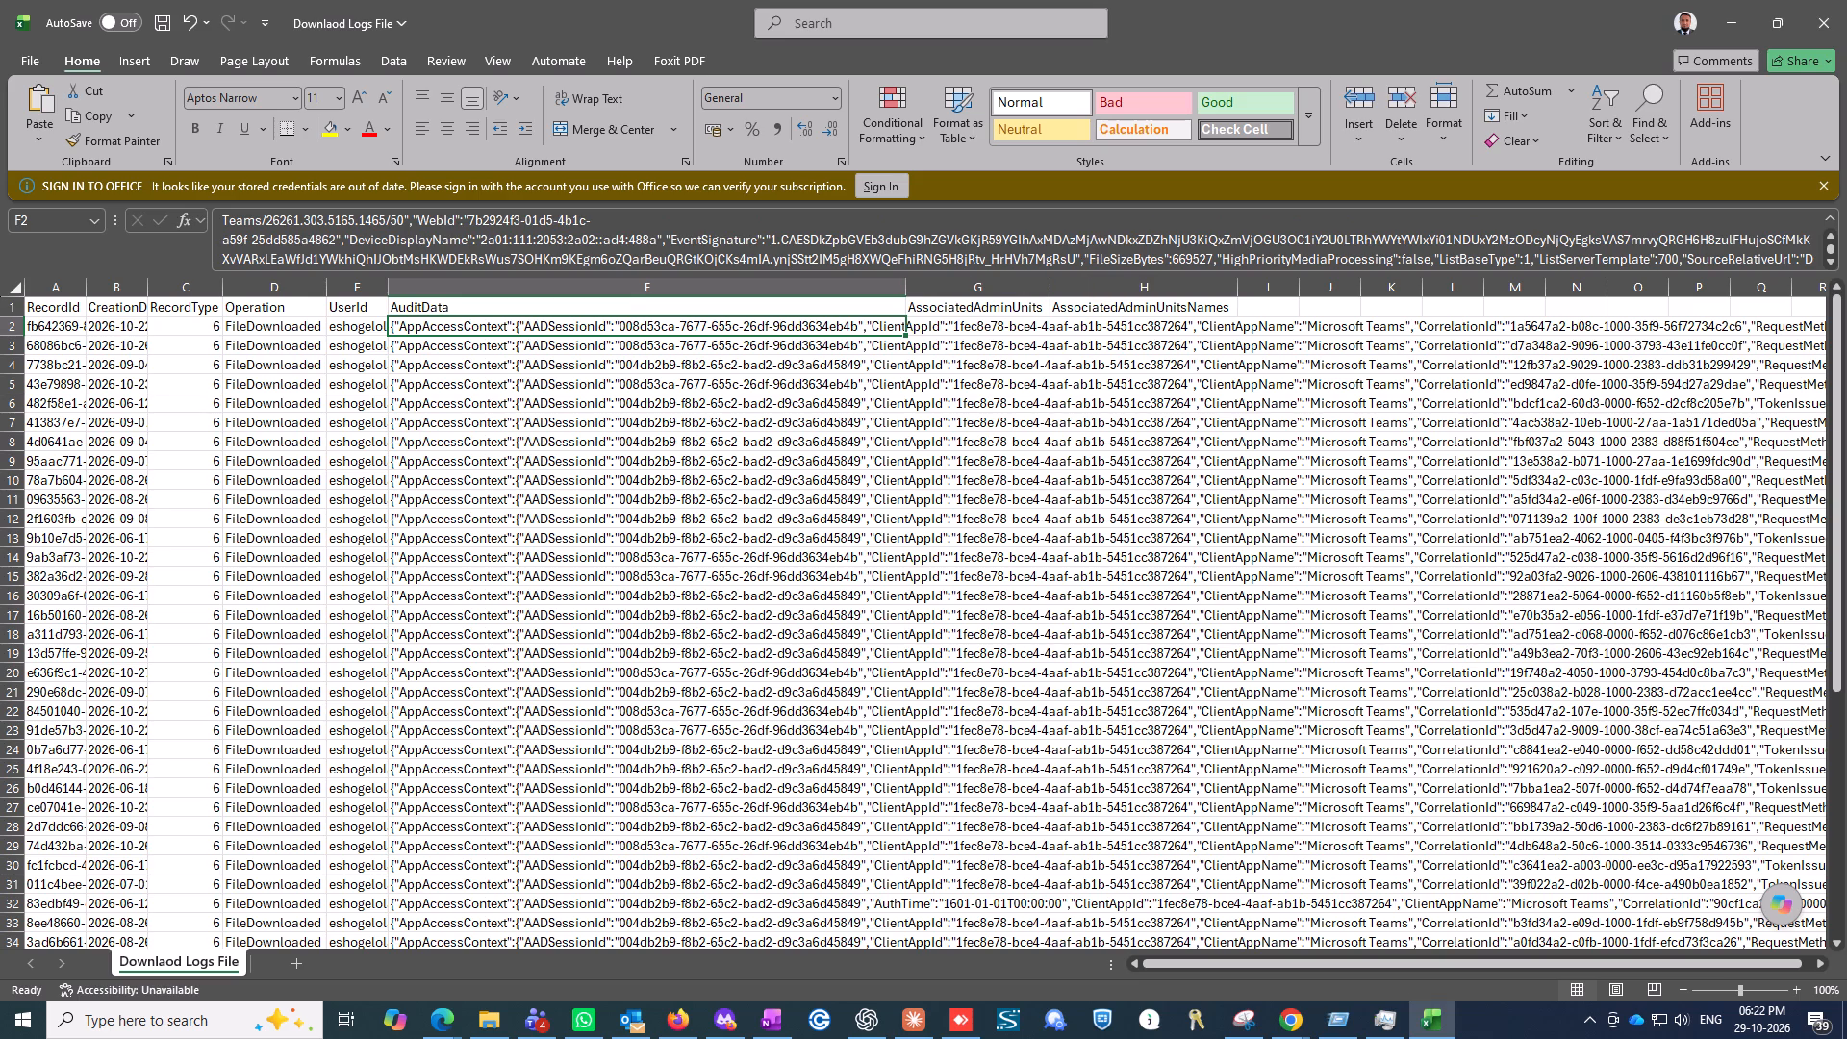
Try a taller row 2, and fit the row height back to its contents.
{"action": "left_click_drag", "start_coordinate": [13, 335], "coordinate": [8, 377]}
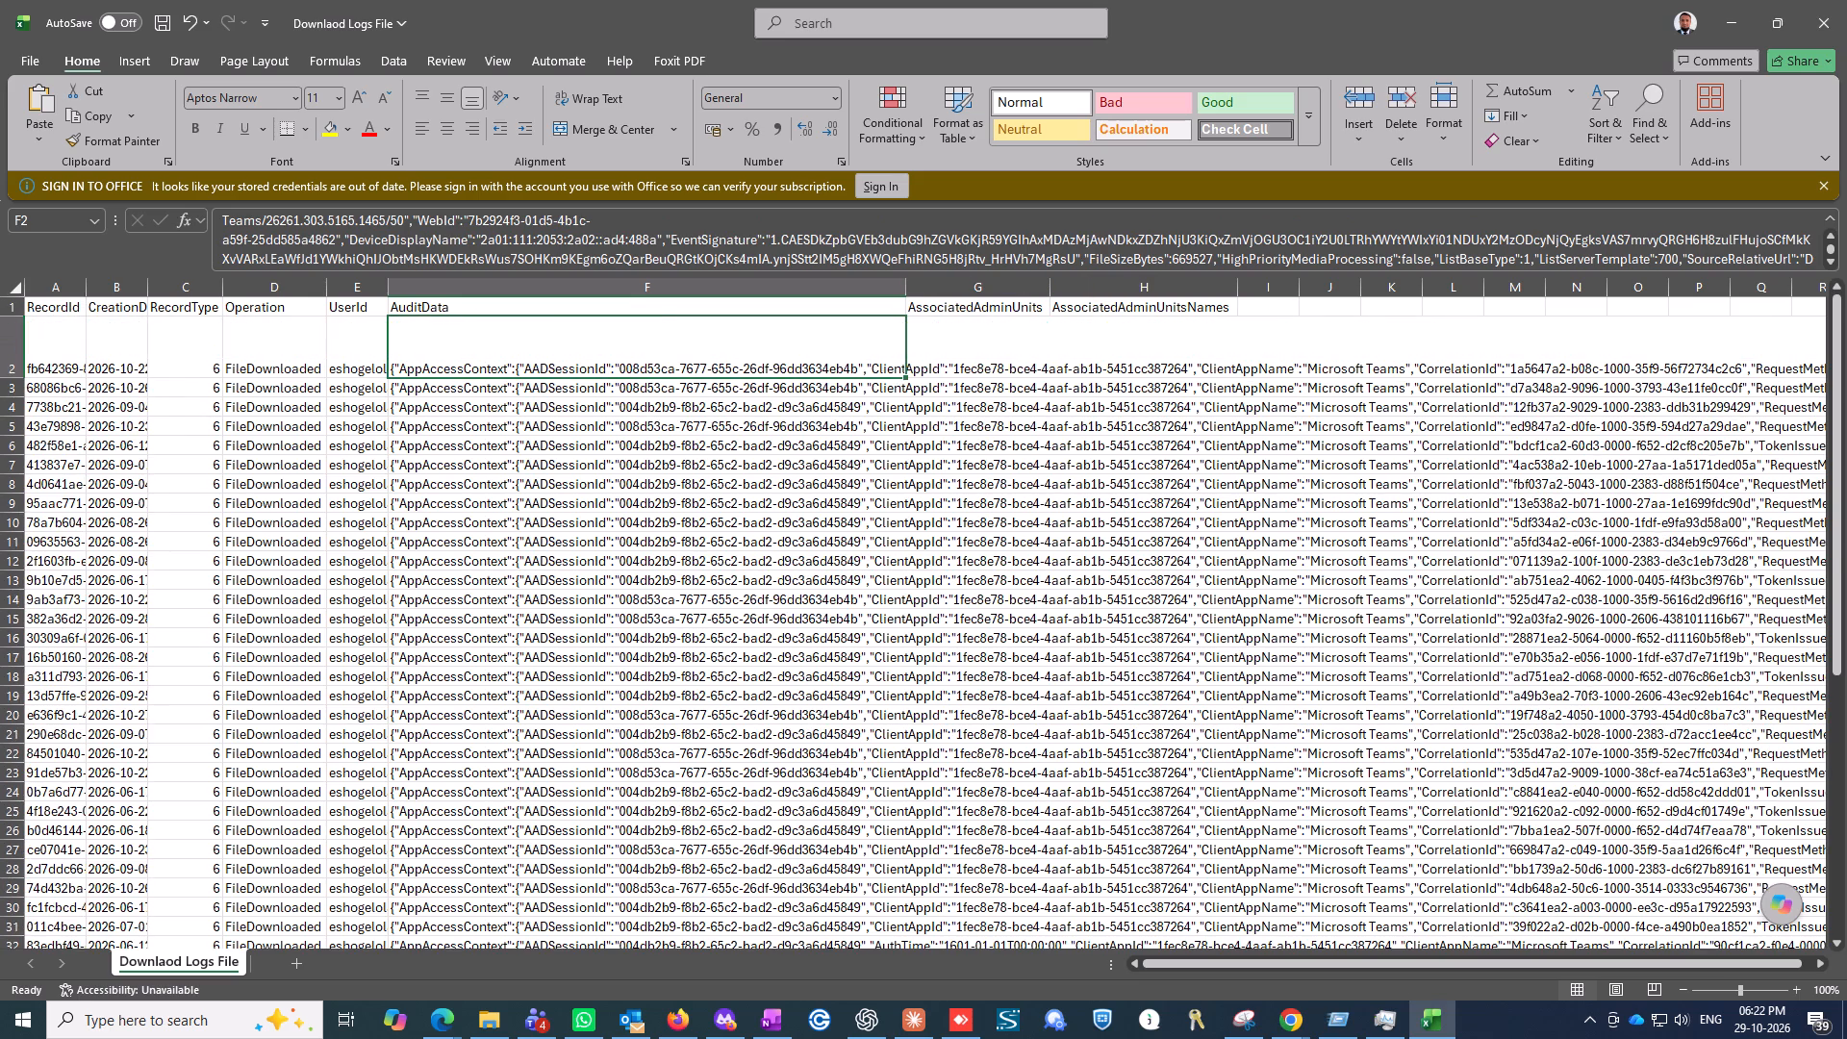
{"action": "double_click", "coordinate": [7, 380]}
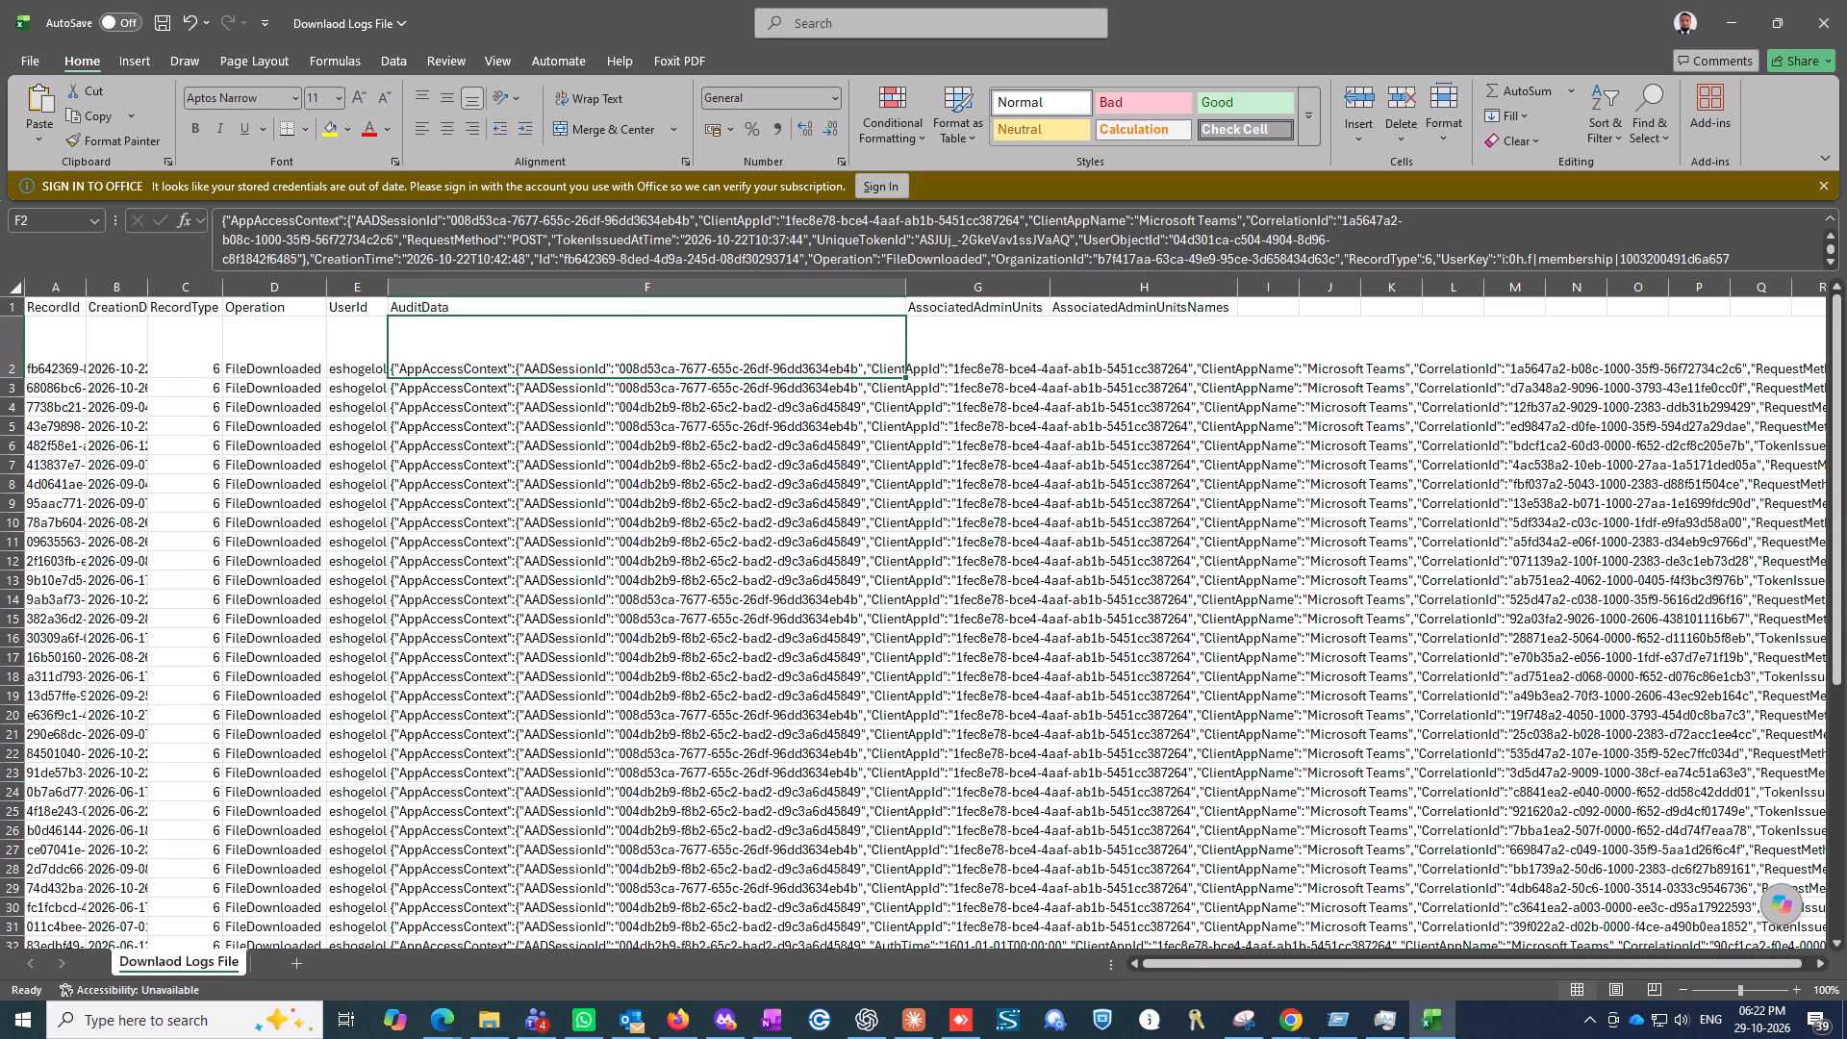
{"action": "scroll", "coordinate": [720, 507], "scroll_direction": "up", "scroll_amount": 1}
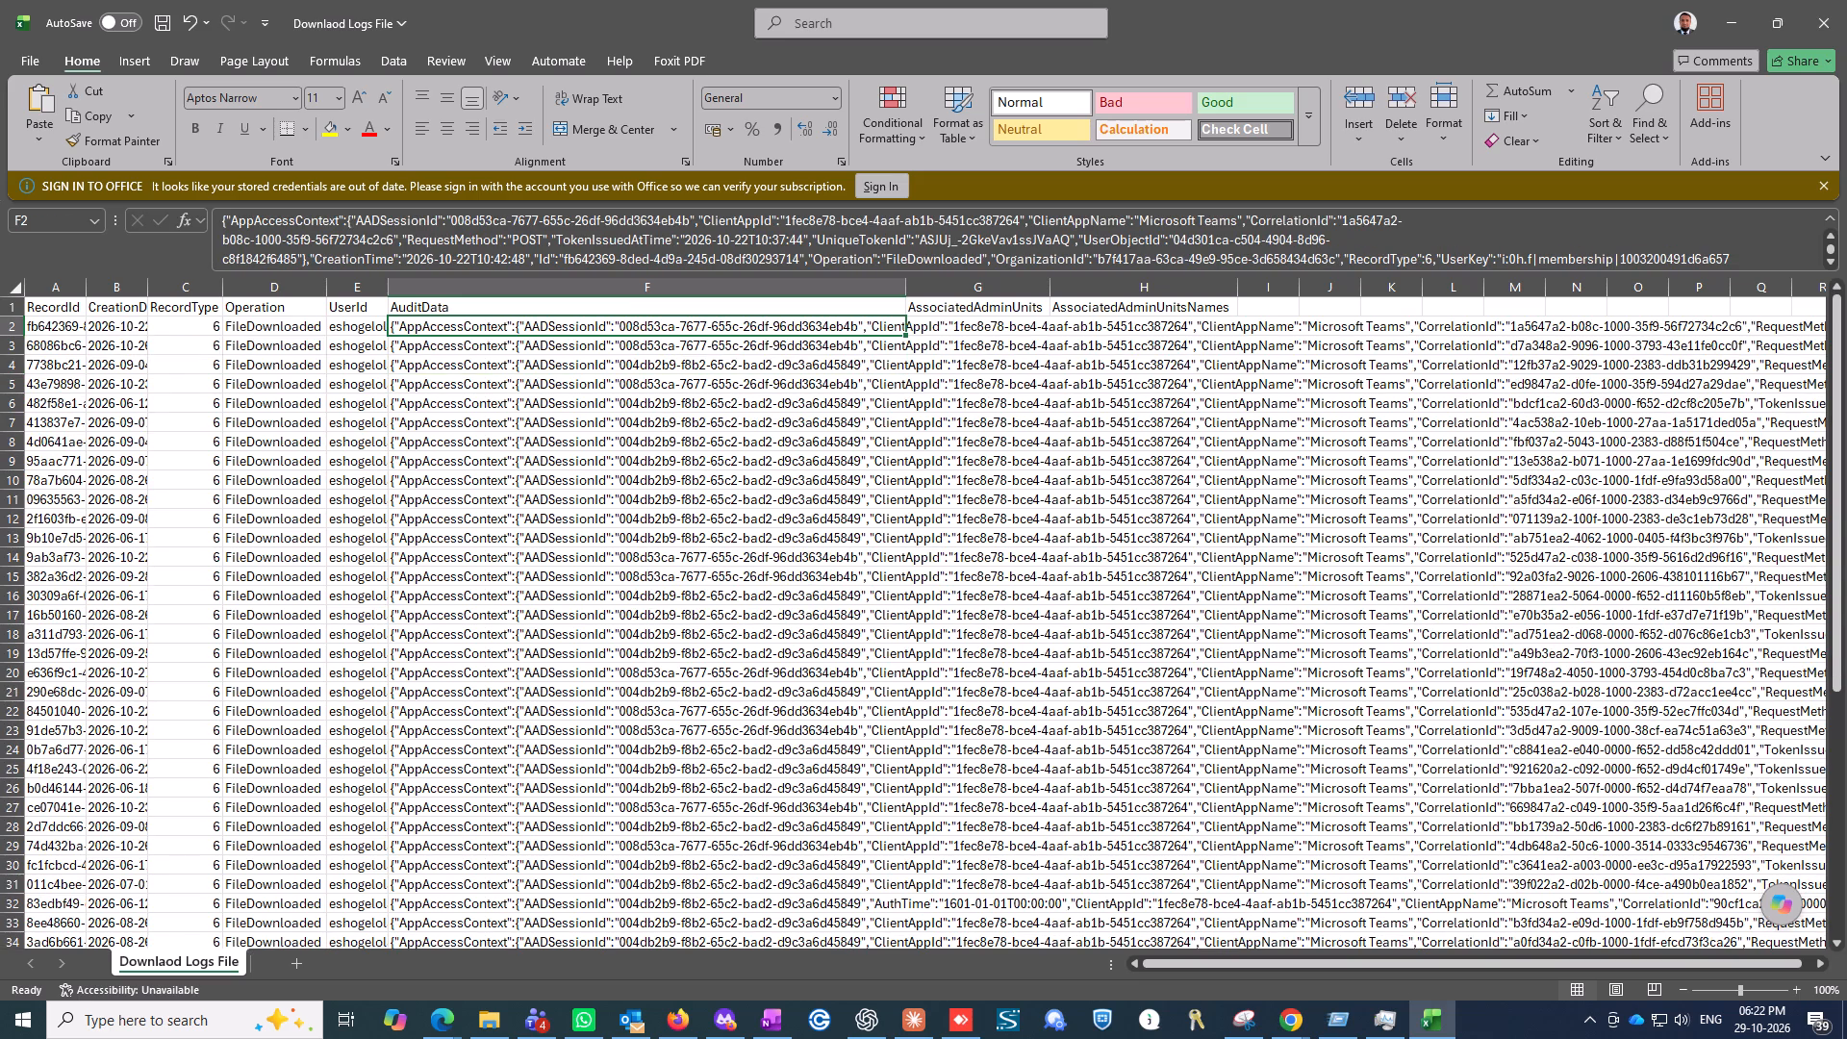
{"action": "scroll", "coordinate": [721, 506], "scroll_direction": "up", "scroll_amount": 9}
{"action": "scroll", "coordinate": [721, 506], "scroll_direction": "up", "scroll_amount": 2}
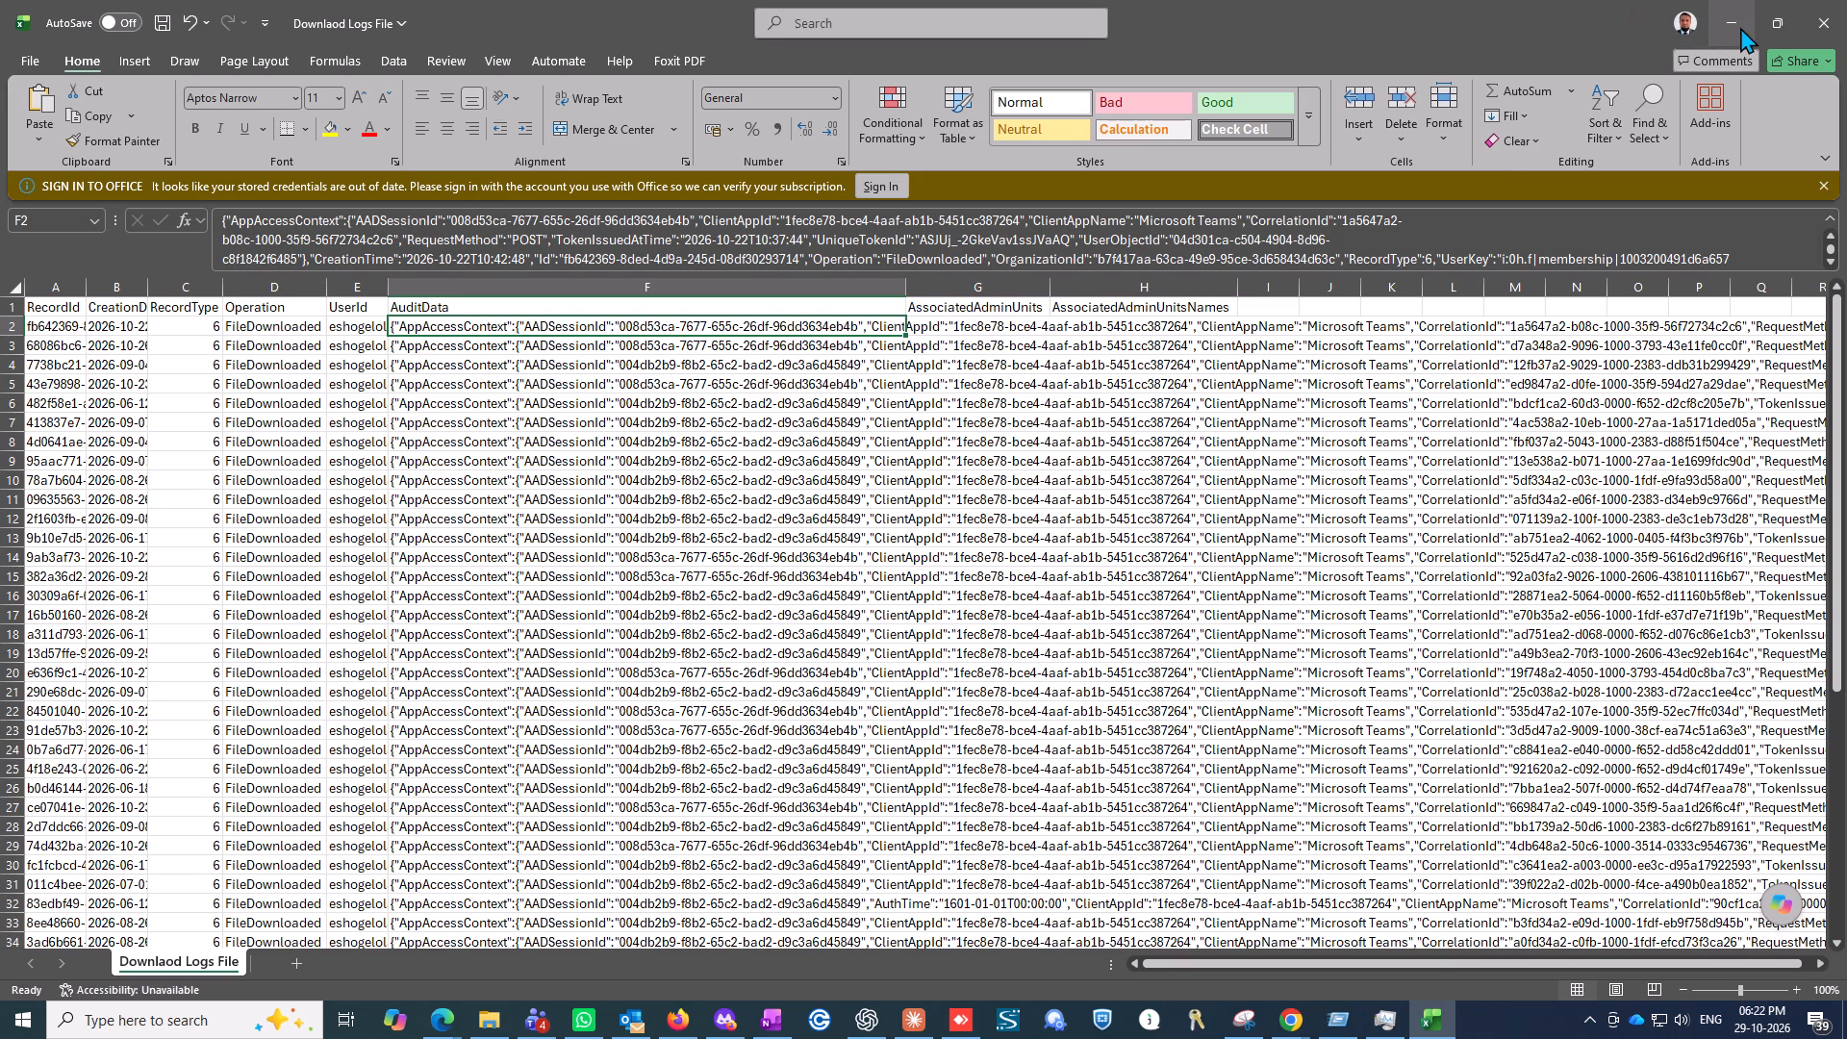
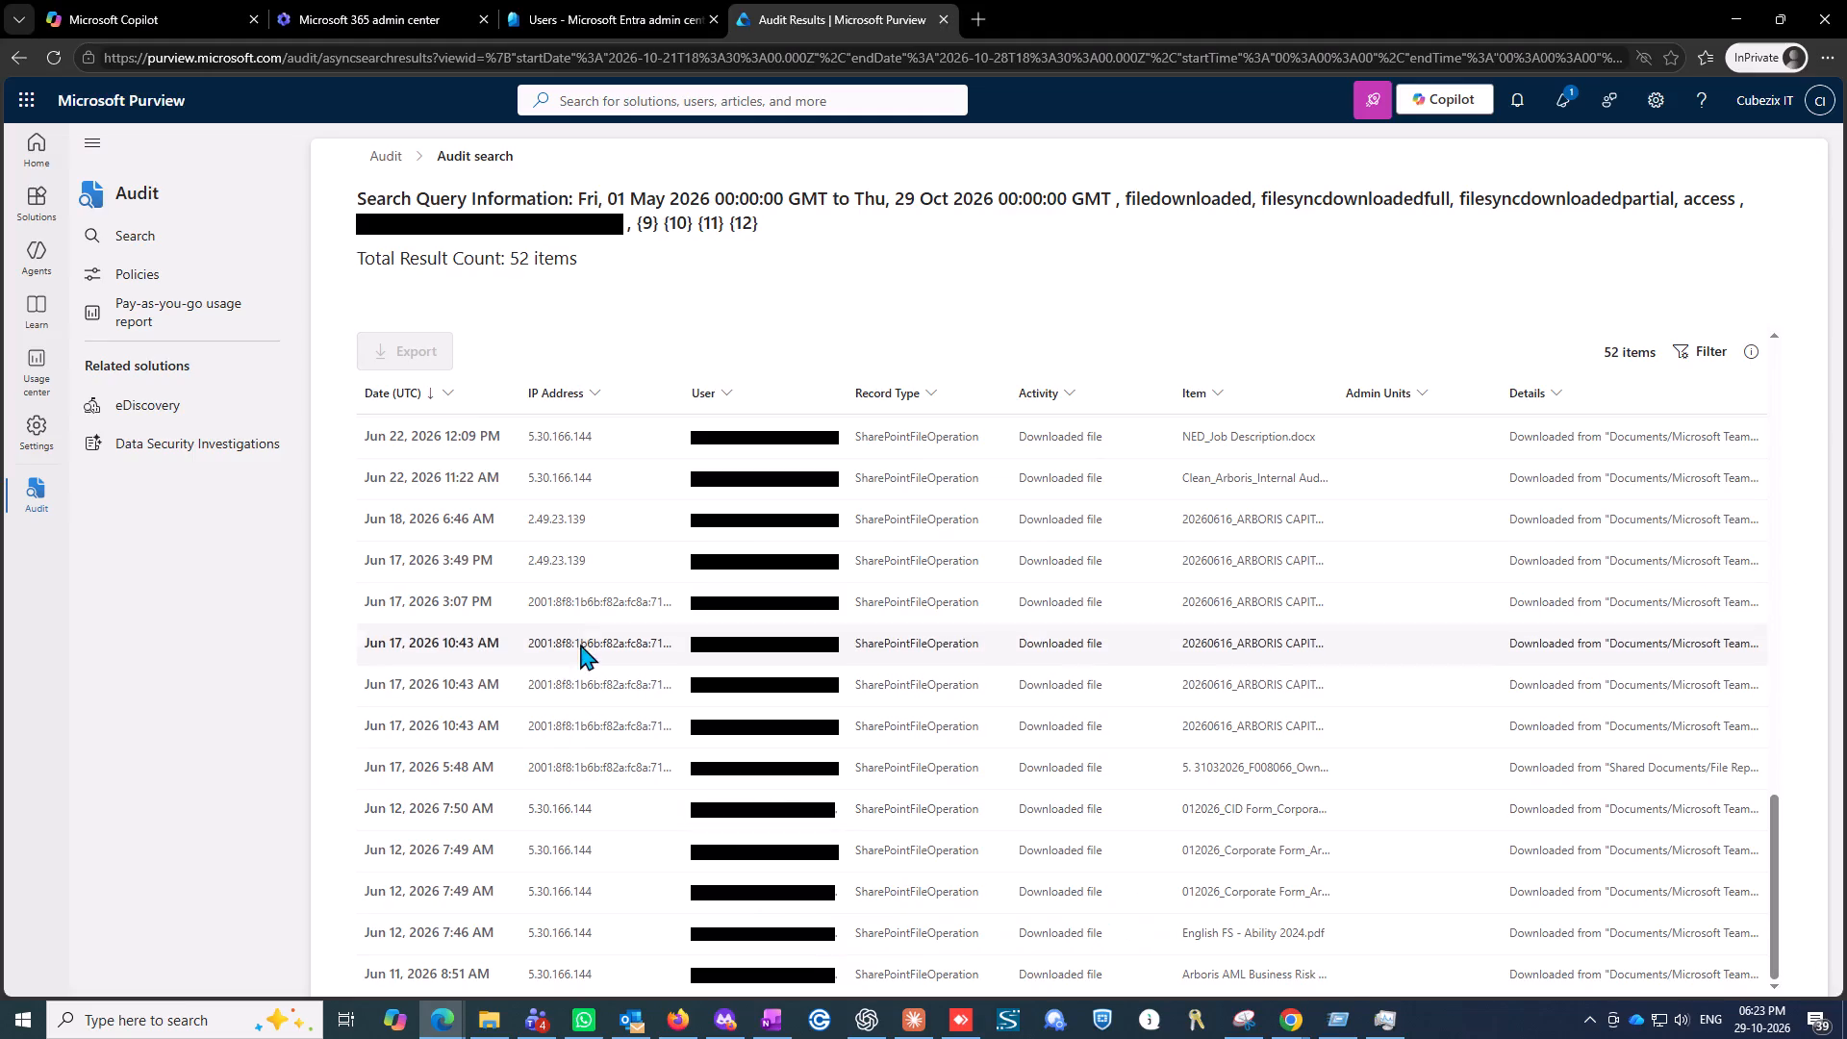
View the details of the Jun 18, 2026 6:46 AM download record in the Purview audit results, and close them.
{"action": "left_click", "coordinate": [422, 522]}
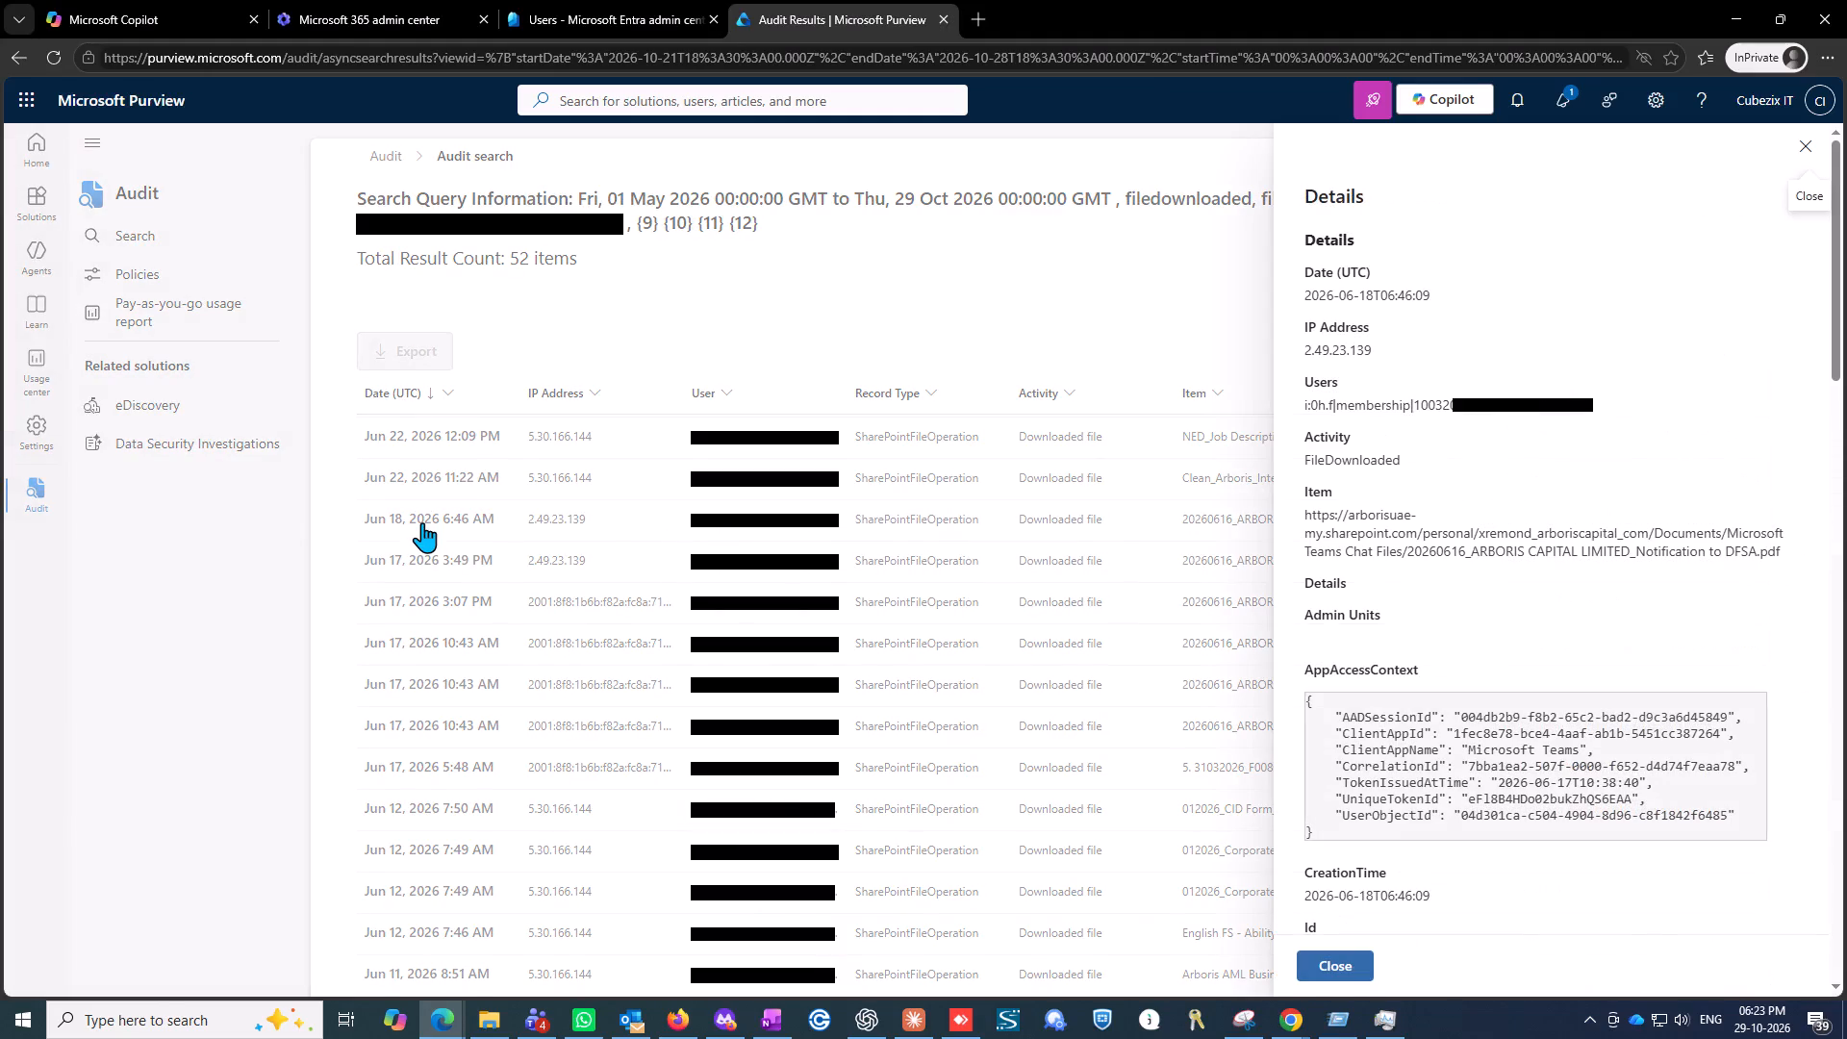
{"action": "left_click", "coordinate": [1804, 150]}
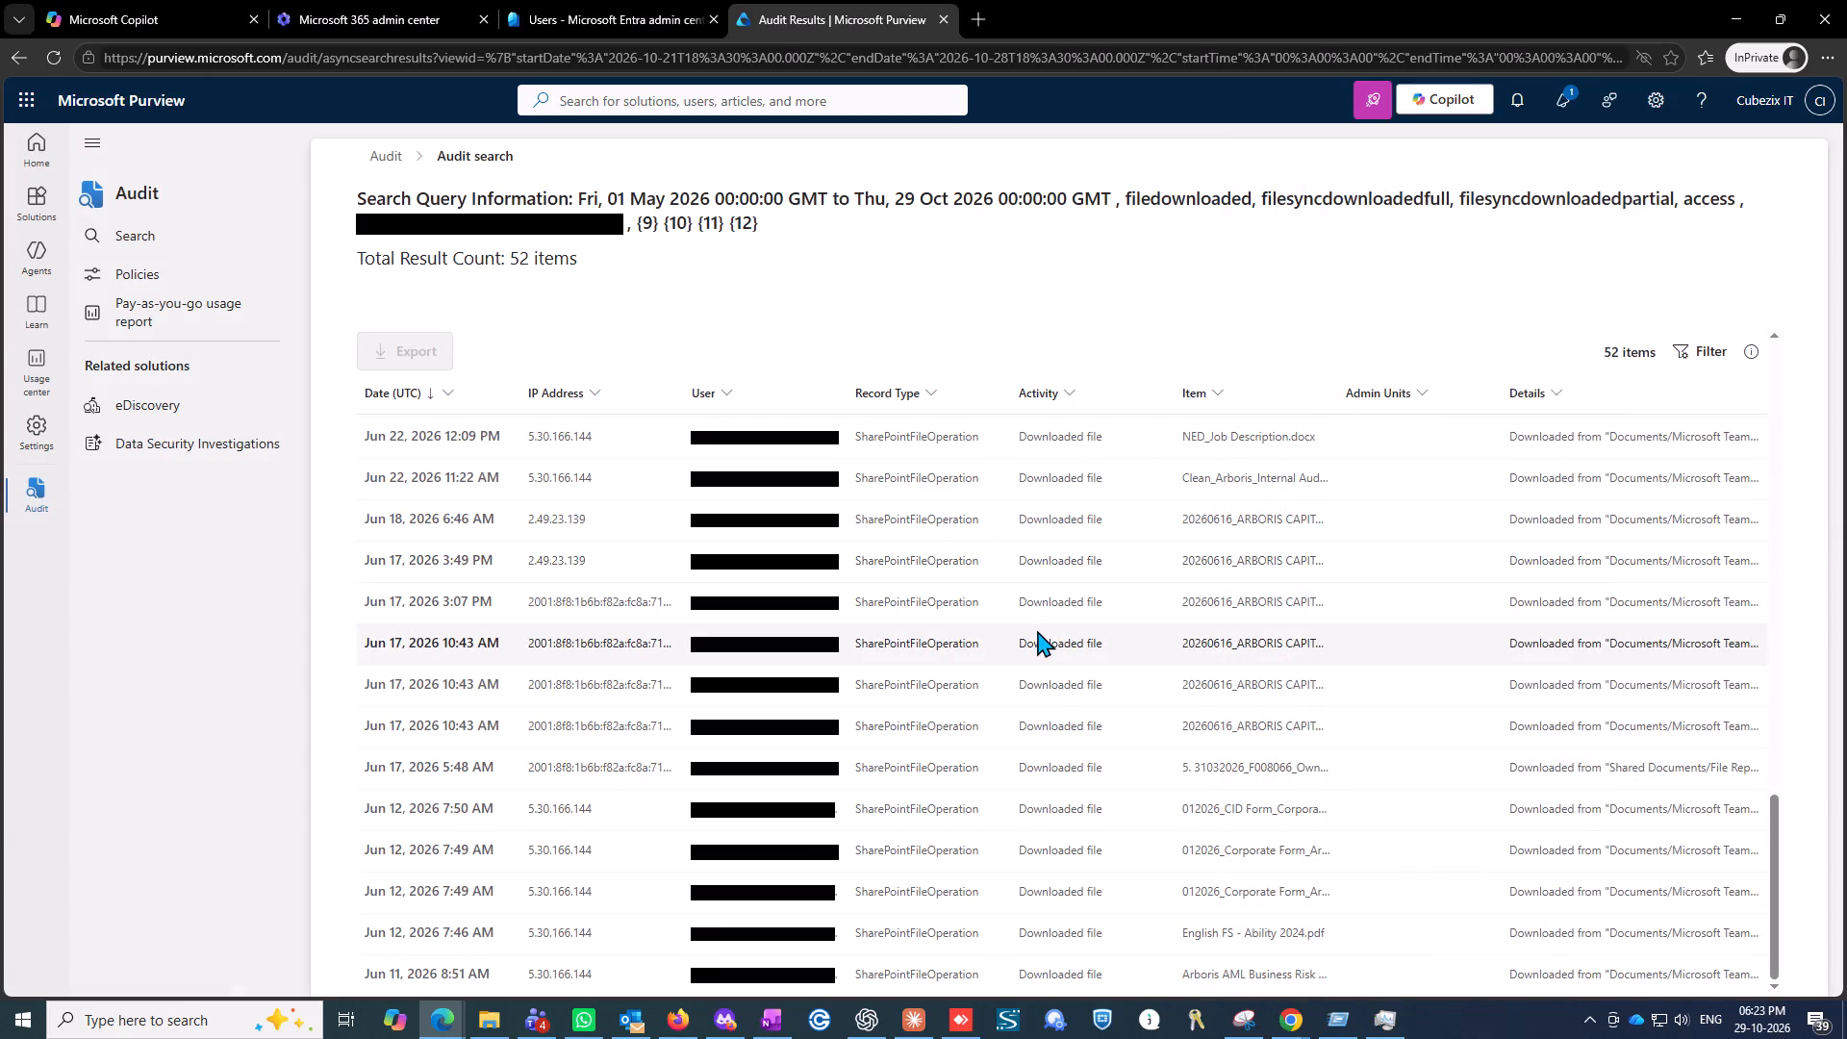
Review the downloaded-file records in the audit results, from the oldest June entries back to the newest October ones and on into September.
{"action": "scroll", "coordinate": [1000, 663], "scroll_direction": "down", "scroll_amount": 6}
{"action": "scroll", "coordinate": [739, 845], "scroll_direction": "down", "scroll_amount": 3}
{"action": "scroll", "coordinate": [617, 814], "scroll_direction": "down", "scroll_amount": 4}
{"action": "scroll", "coordinate": [617, 814], "scroll_direction": "up", "scroll_amount": 5}
{"action": "scroll", "coordinate": [617, 814], "scroll_direction": "up", "scroll_amount": 19}
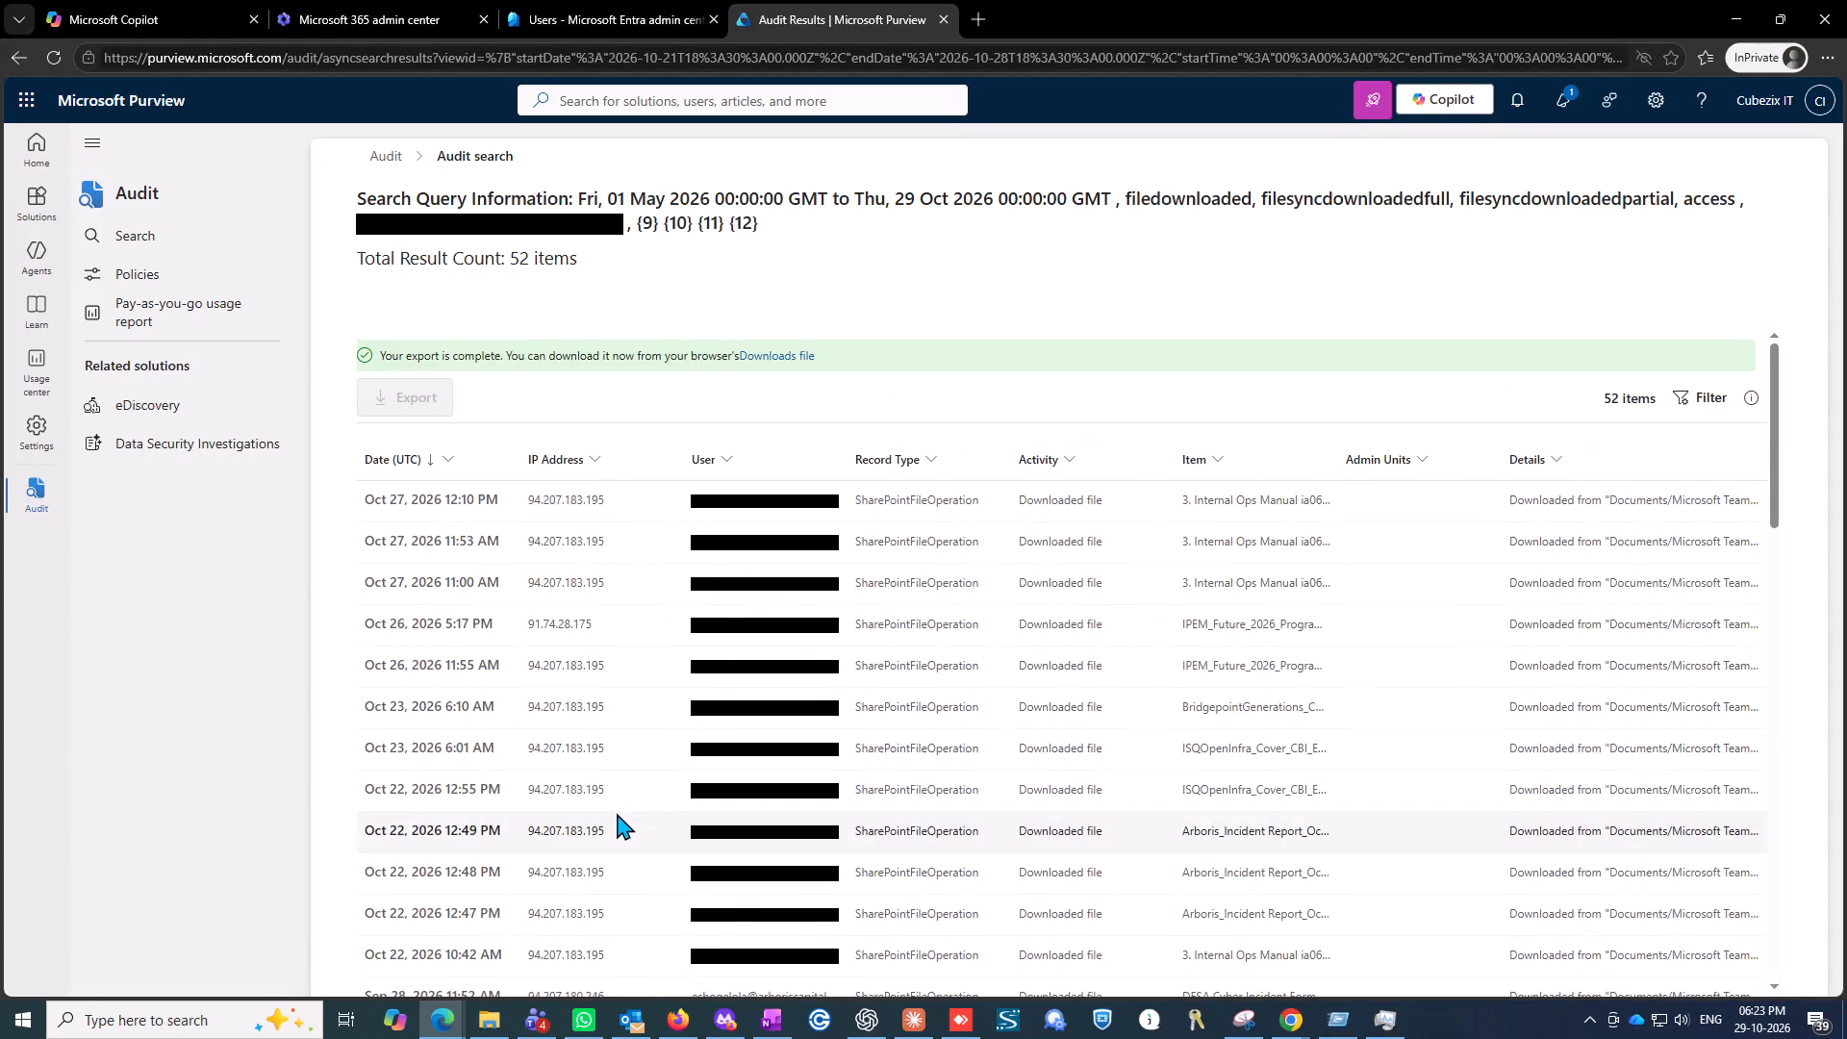
{"action": "scroll", "coordinate": [704, 791], "scroll_direction": "down", "scroll_amount": 3}
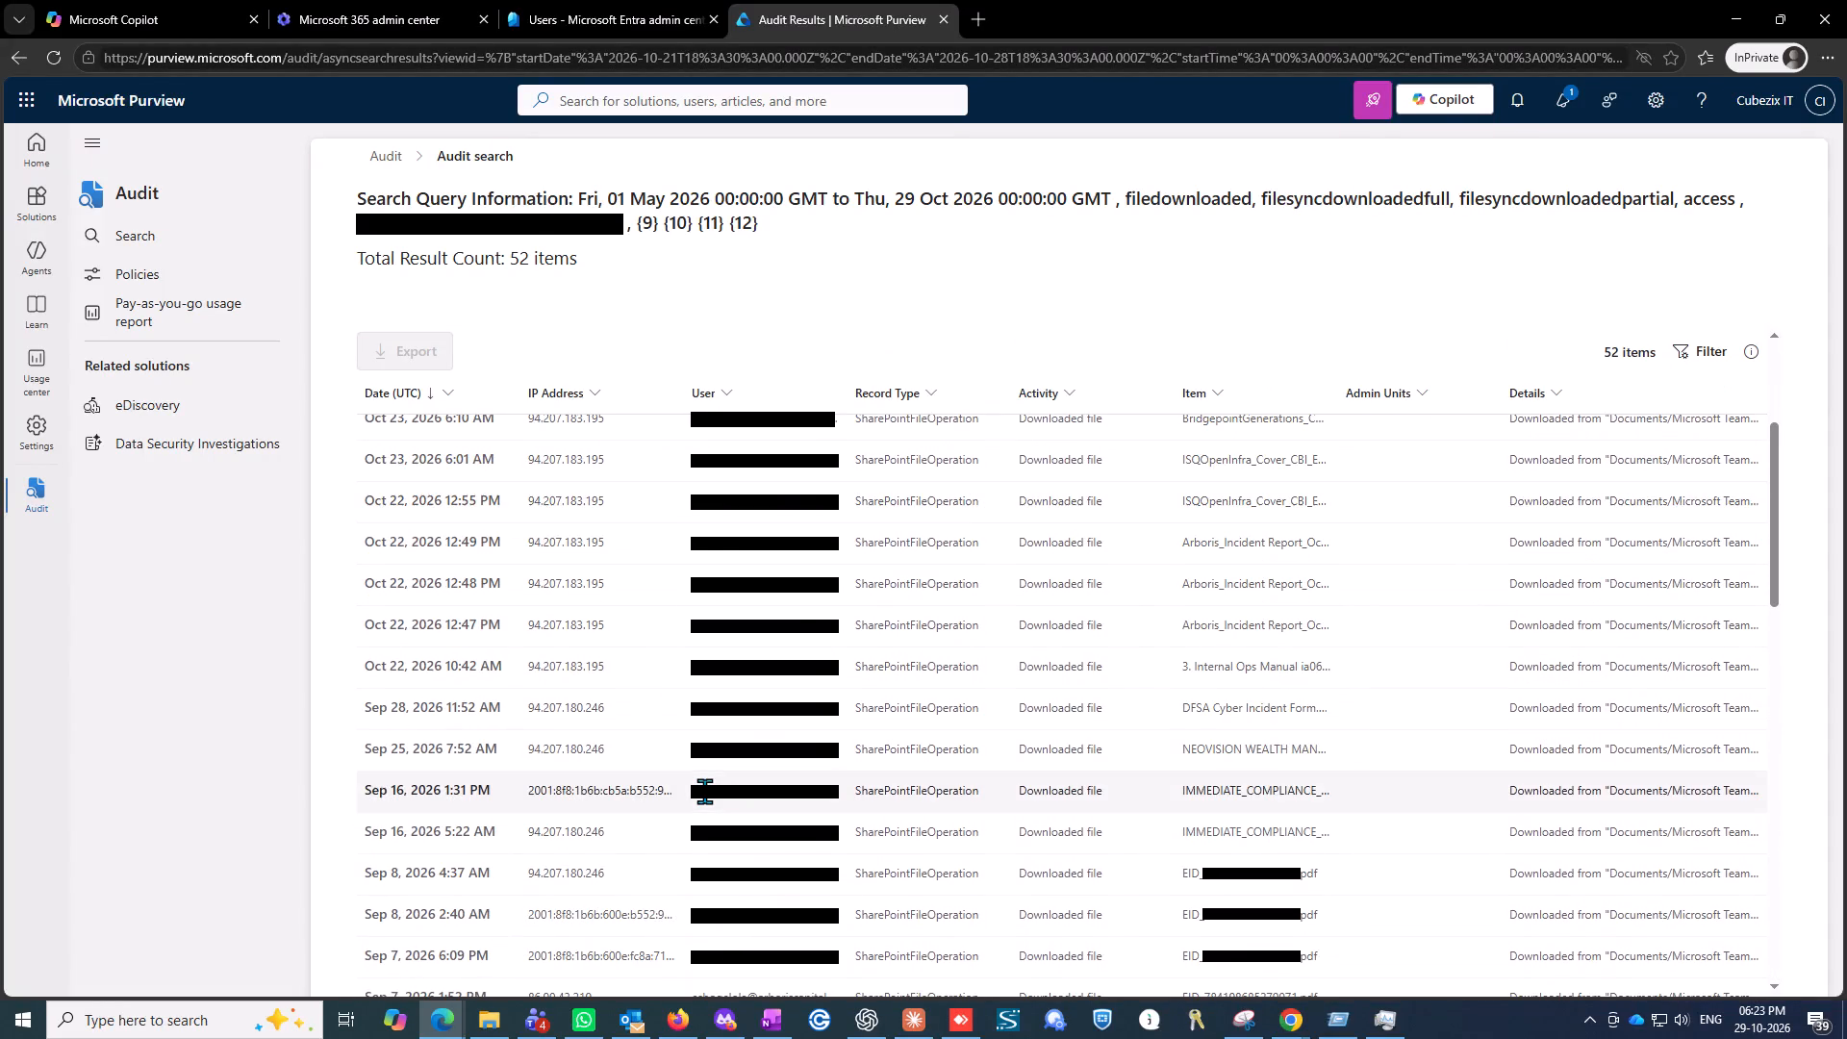
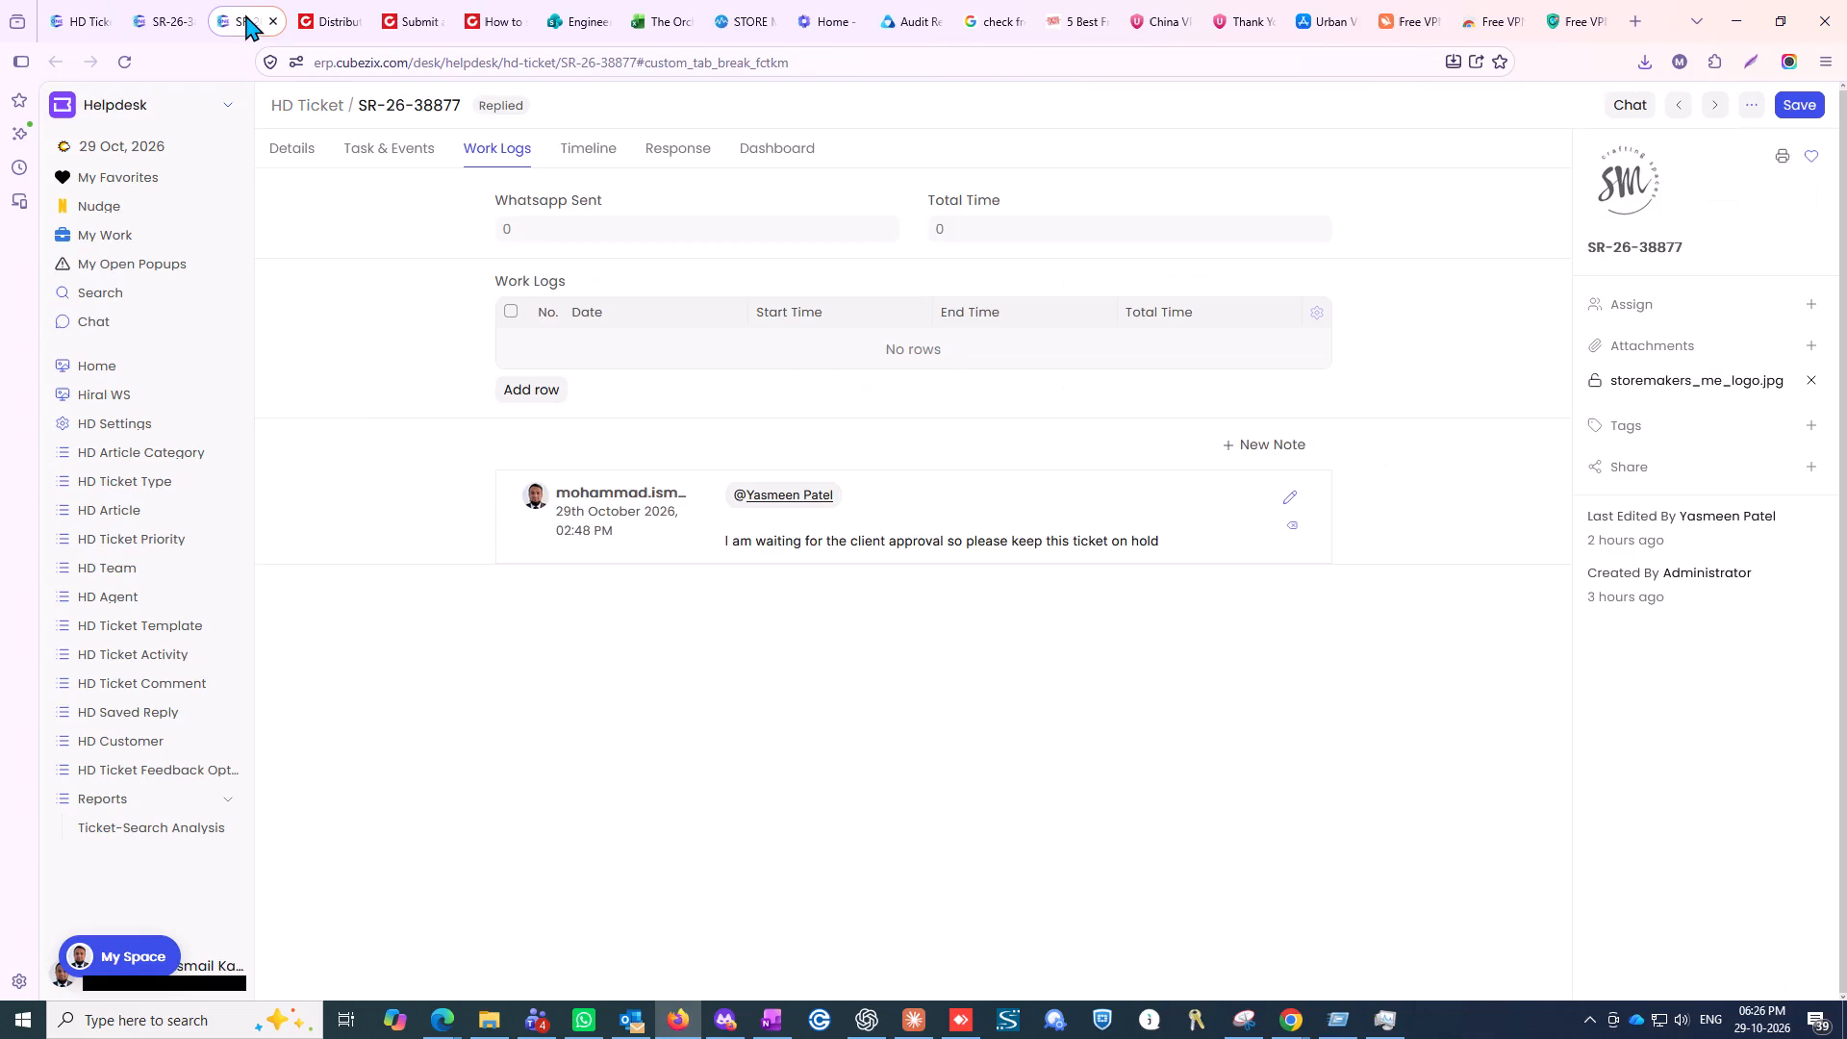
Close the two open helpdesk ticket tabs, including SR-26-38877, and return to the HD Ticket list.
{"action": "left_click", "coordinate": [274, 17]}
{"action": "left_click", "coordinate": [157, 23]}
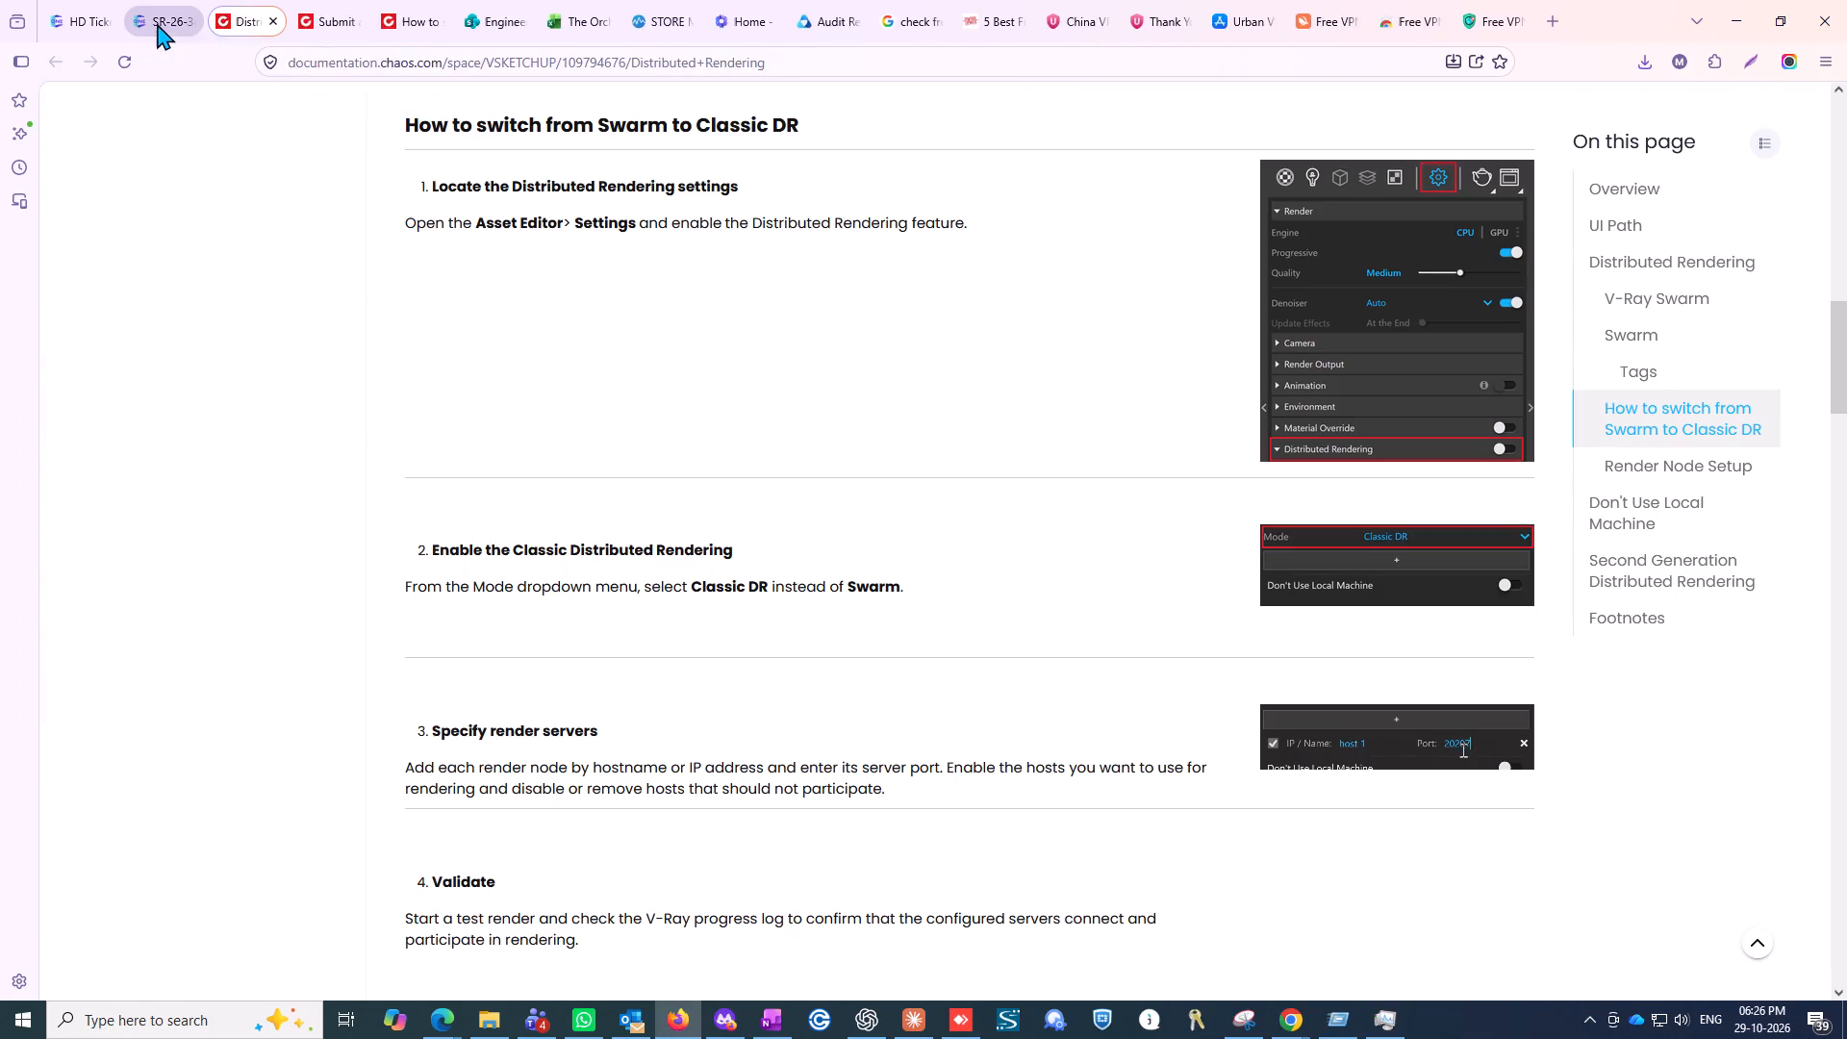
{"action": "left_click", "coordinate": [190, 14]}
{"action": "left_click", "coordinate": [48, 6]}
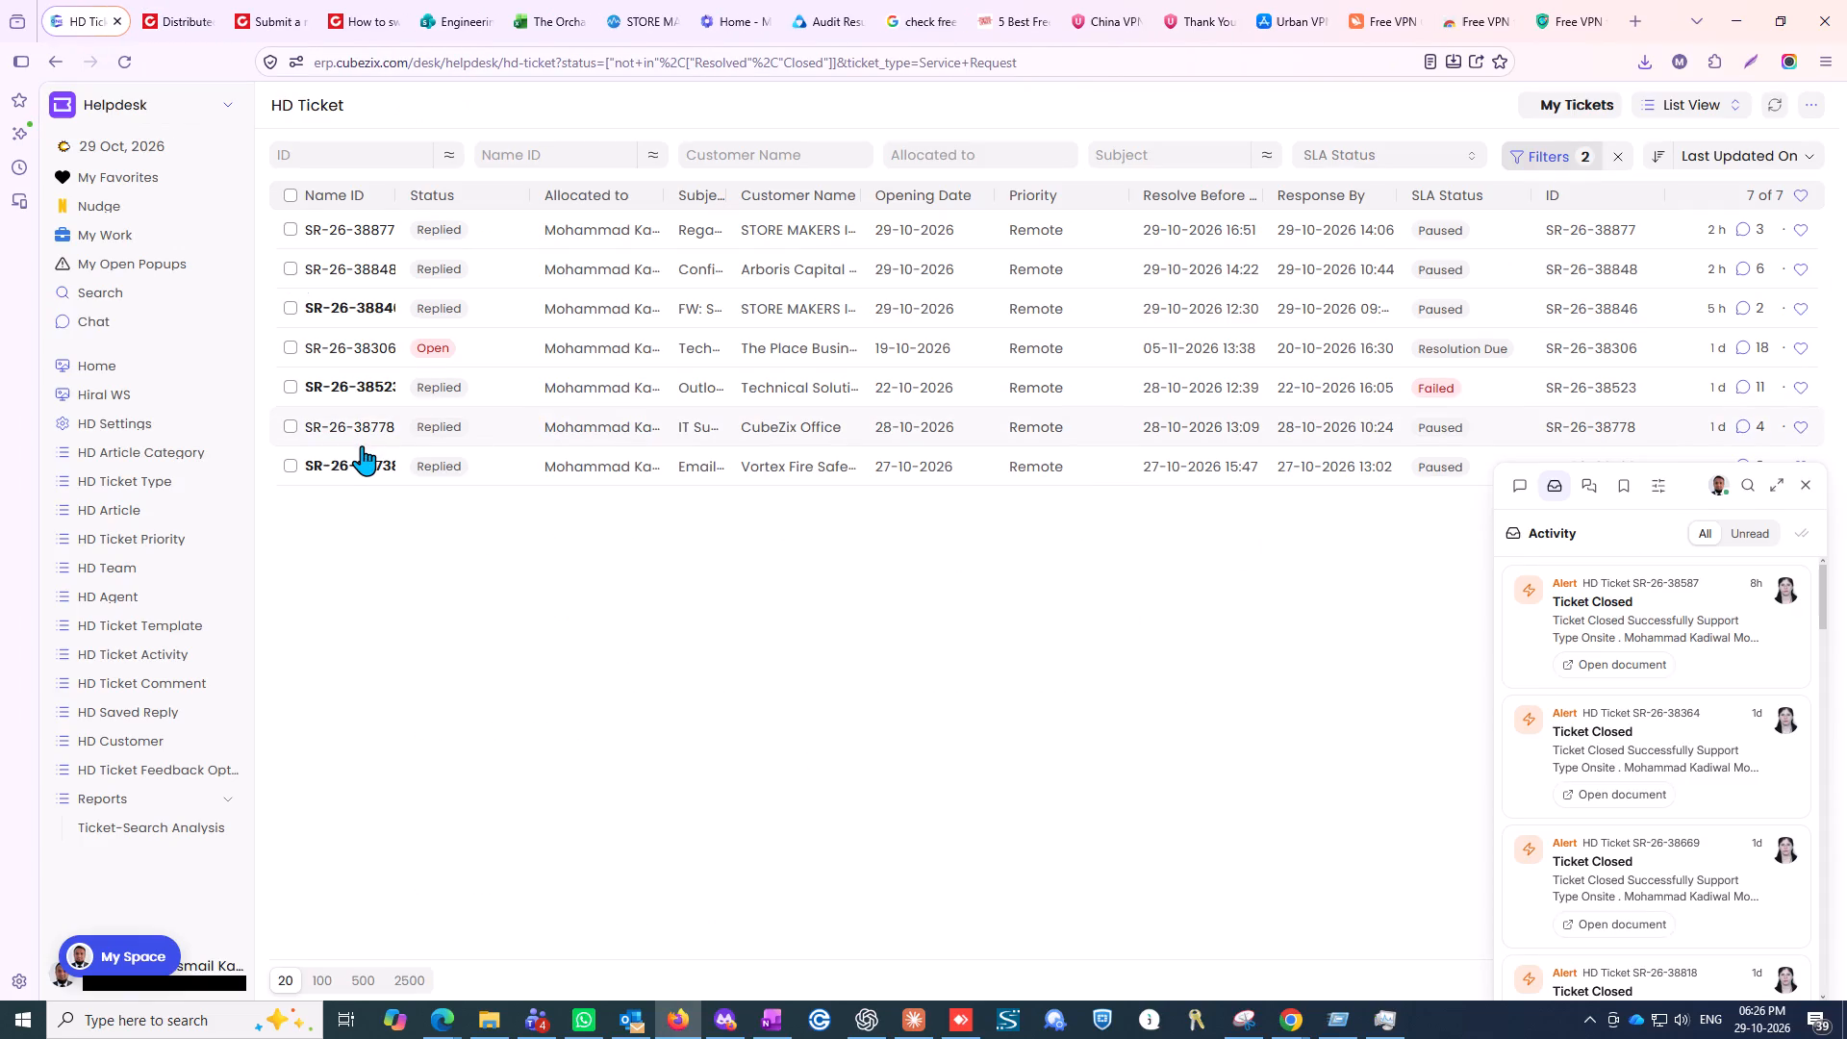
{"action": "left_click", "coordinate": [181, 22]}
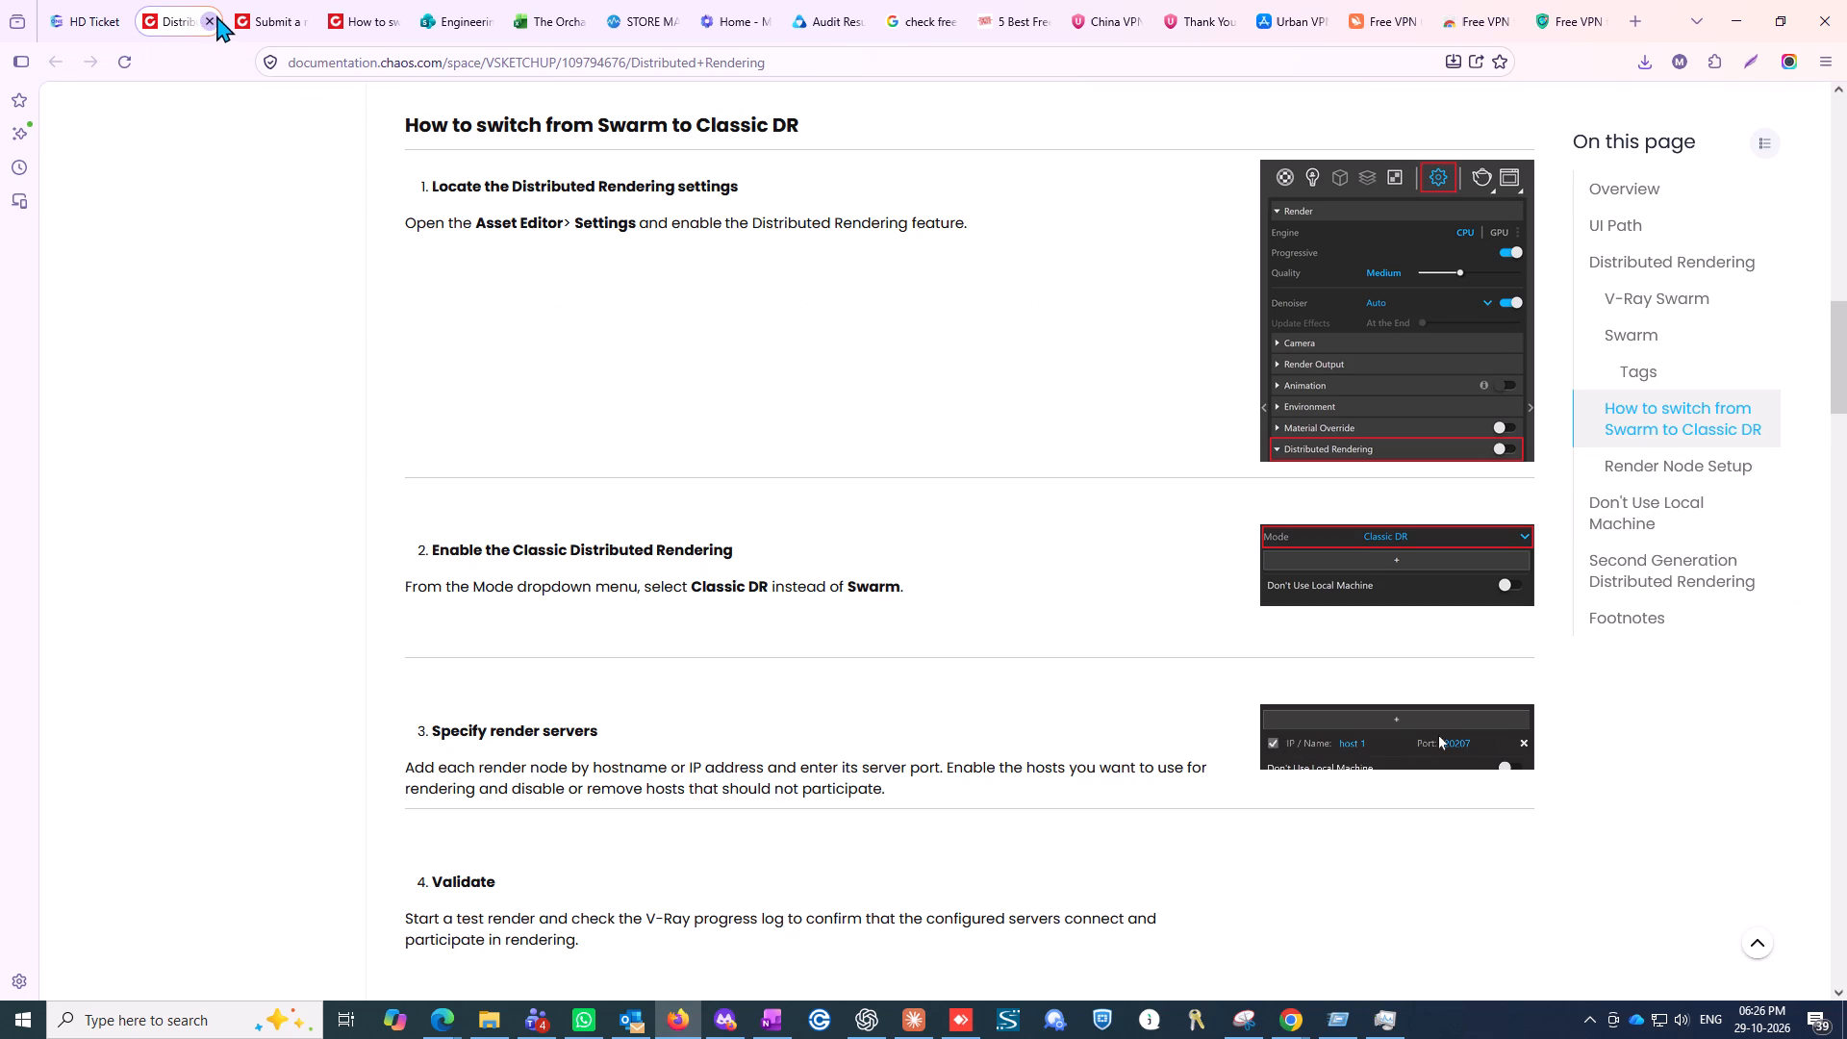
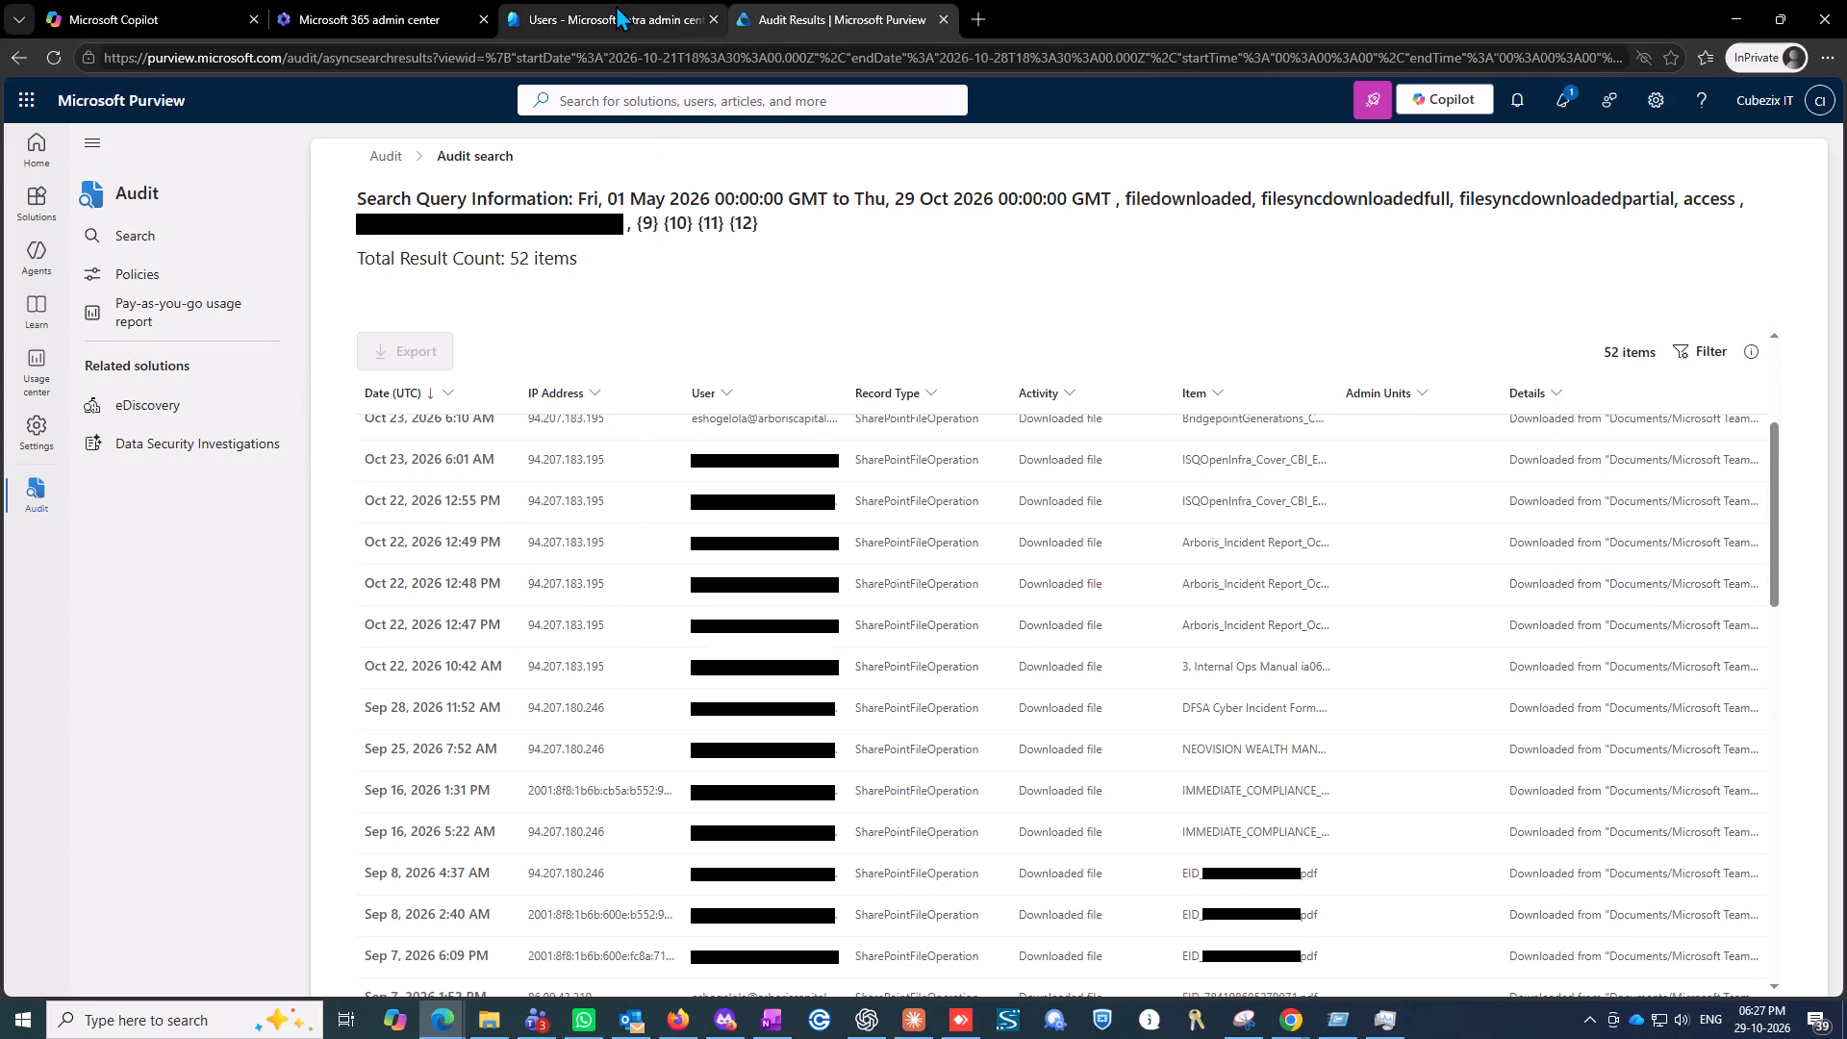
Open the users' audit logs in the Entra admin center, choose a custom time interval for the date filter, and browse the start date to September 2026.
{"action": "left_click", "coordinate": [335, 272]}
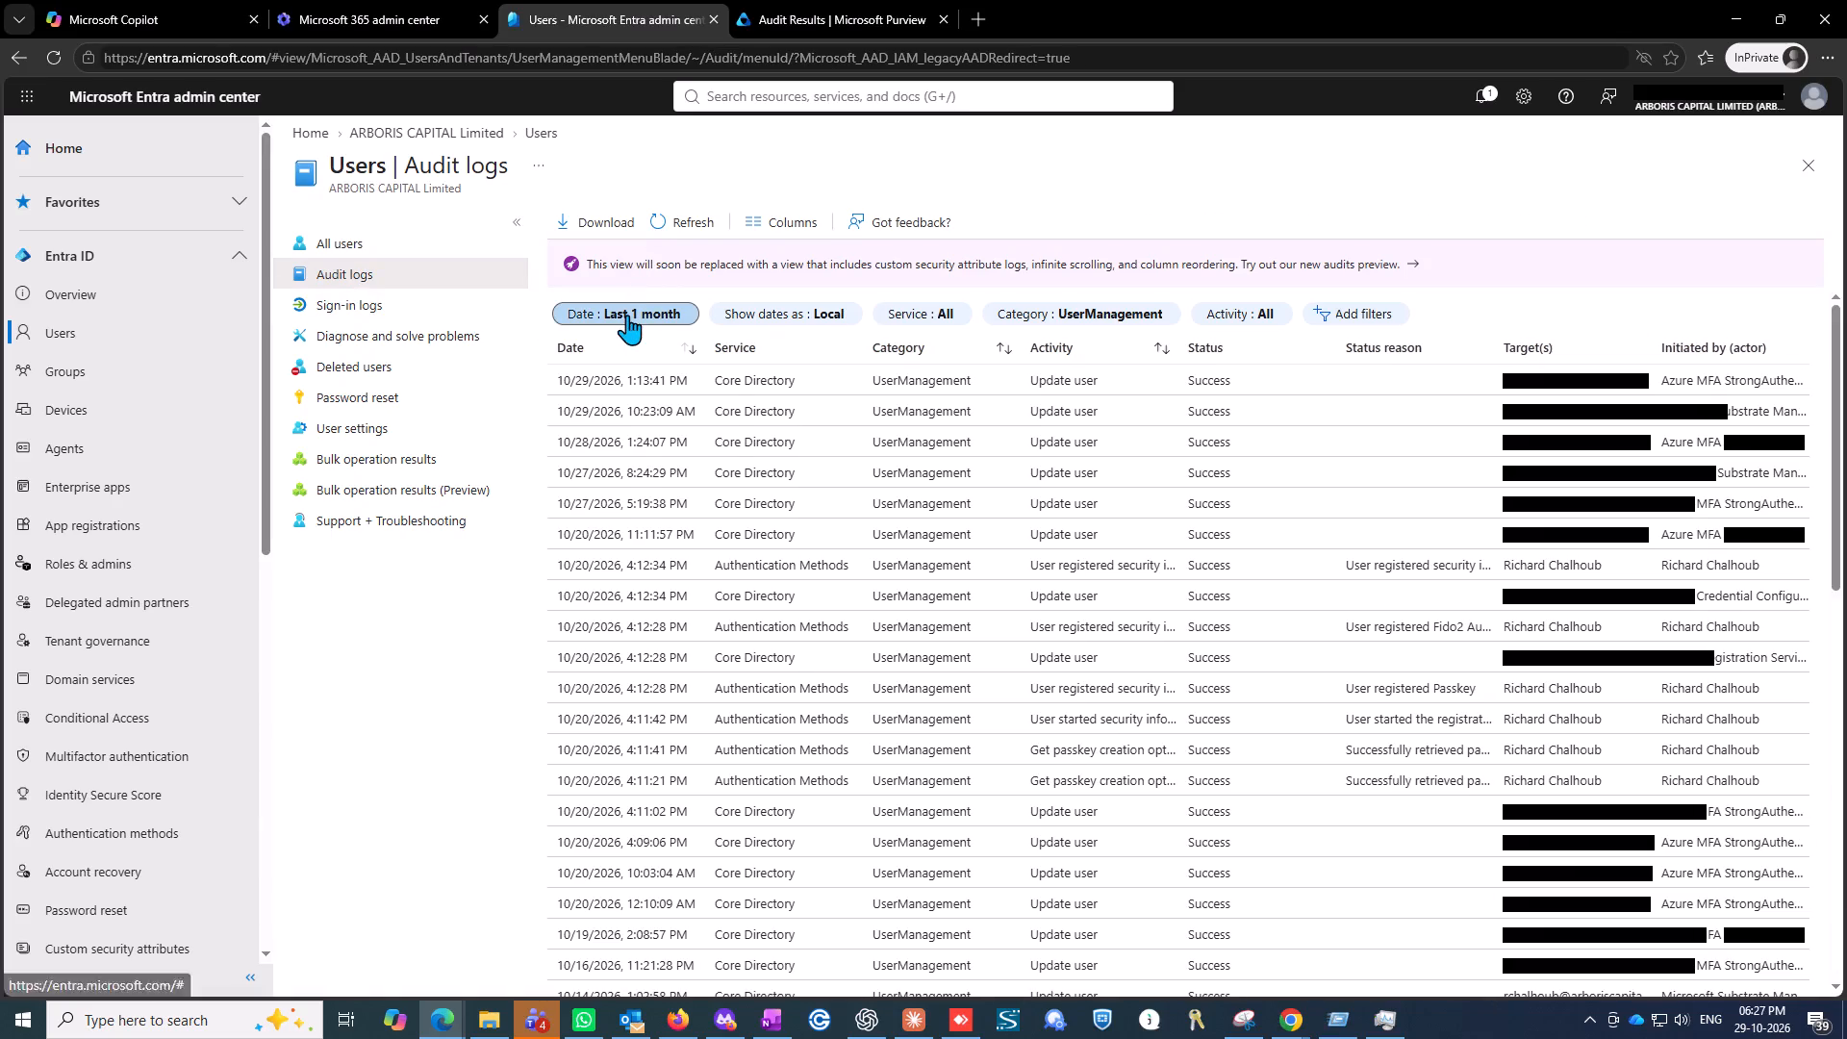
{"action": "left_click", "coordinate": [627, 315]}
{"action": "left_click", "coordinate": [597, 459]}
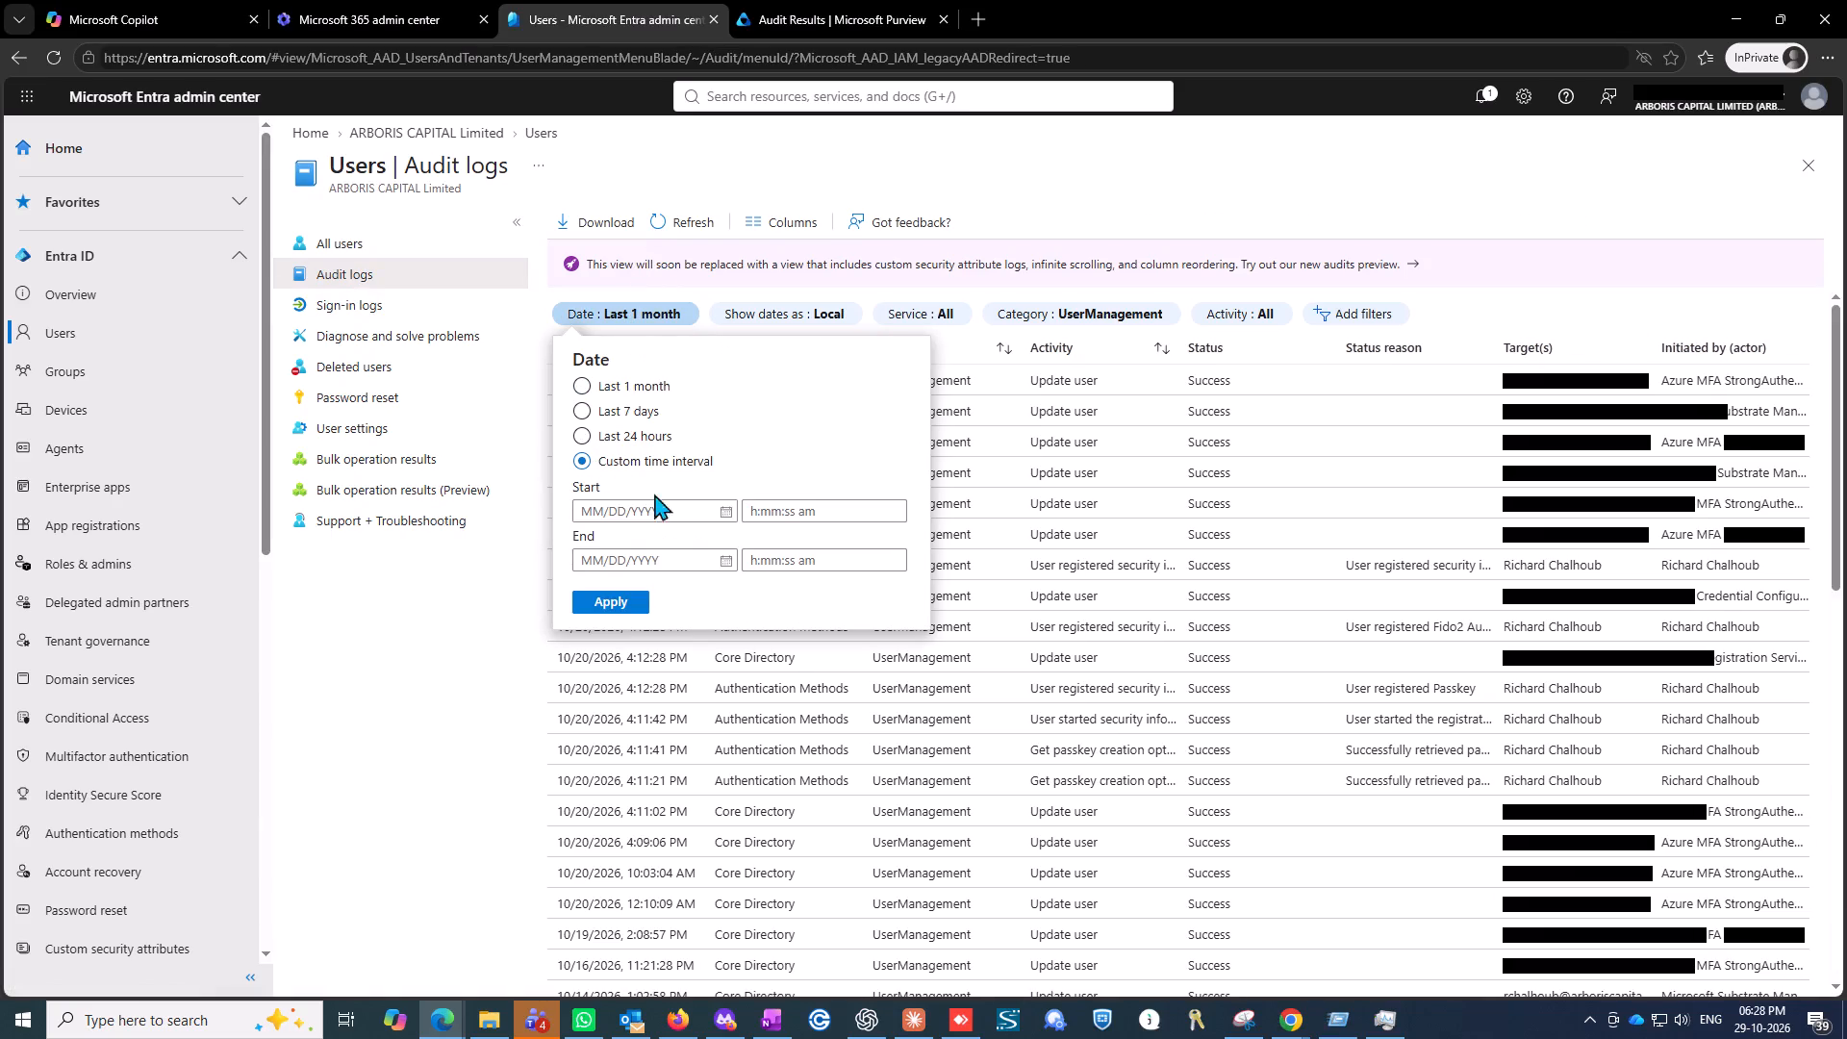
{"action": "left_click", "coordinate": [734, 511]}
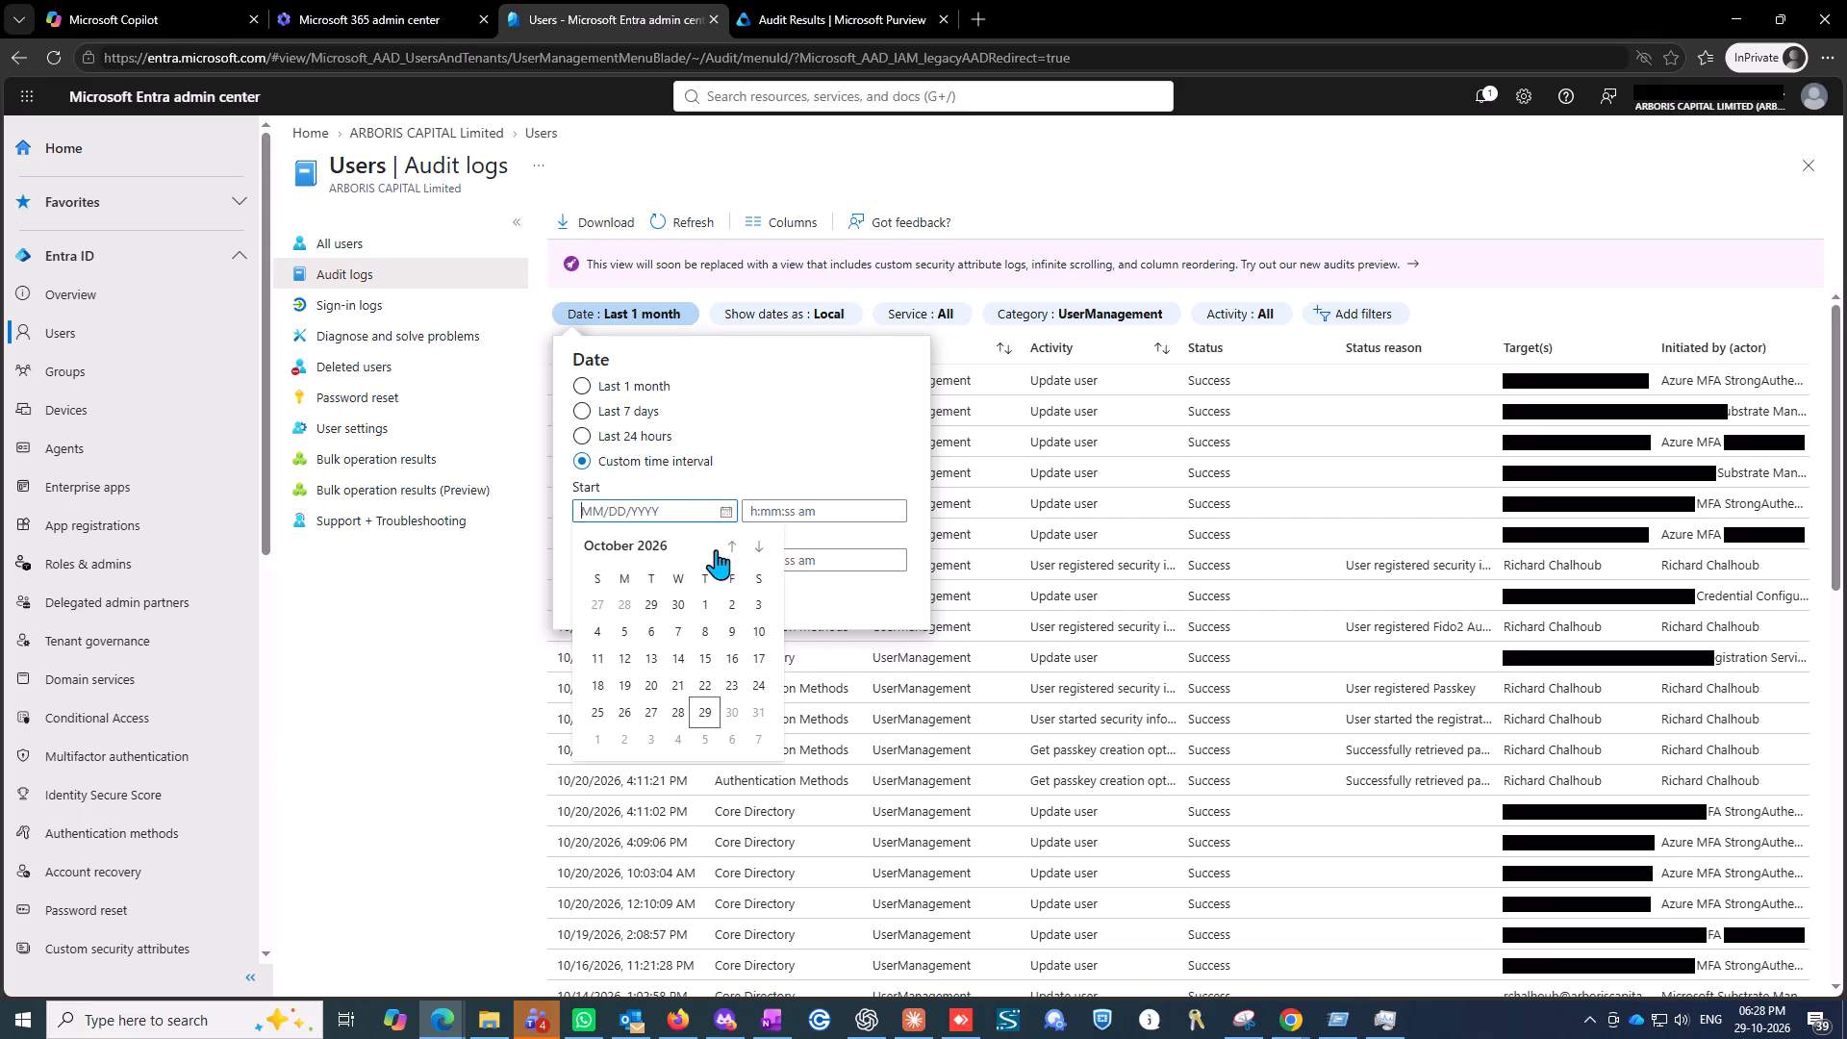
{"action": "left_click", "coordinate": [734, 539]}
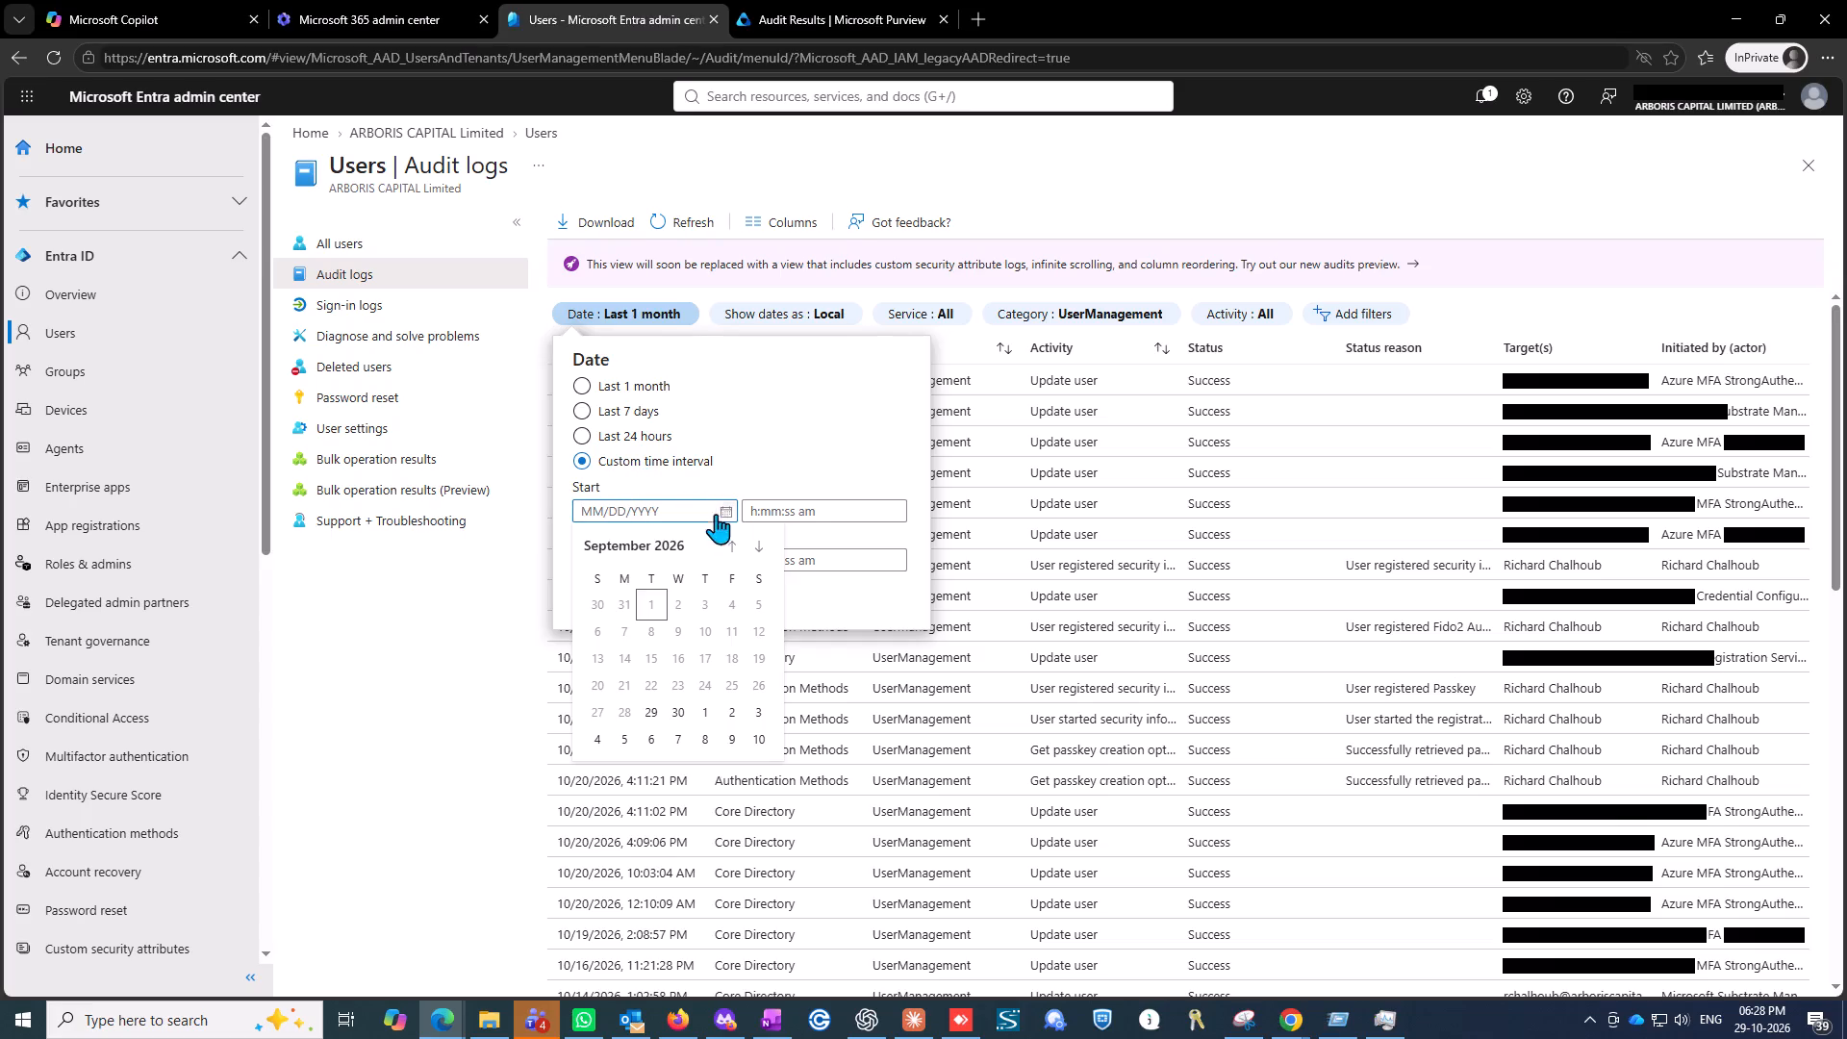
Set the start of the Users audit logs' custom date interval to 10/1/2026 and check the October 2026 system calendar.
{"action": "left_click", "coordinate": [704, 711]}
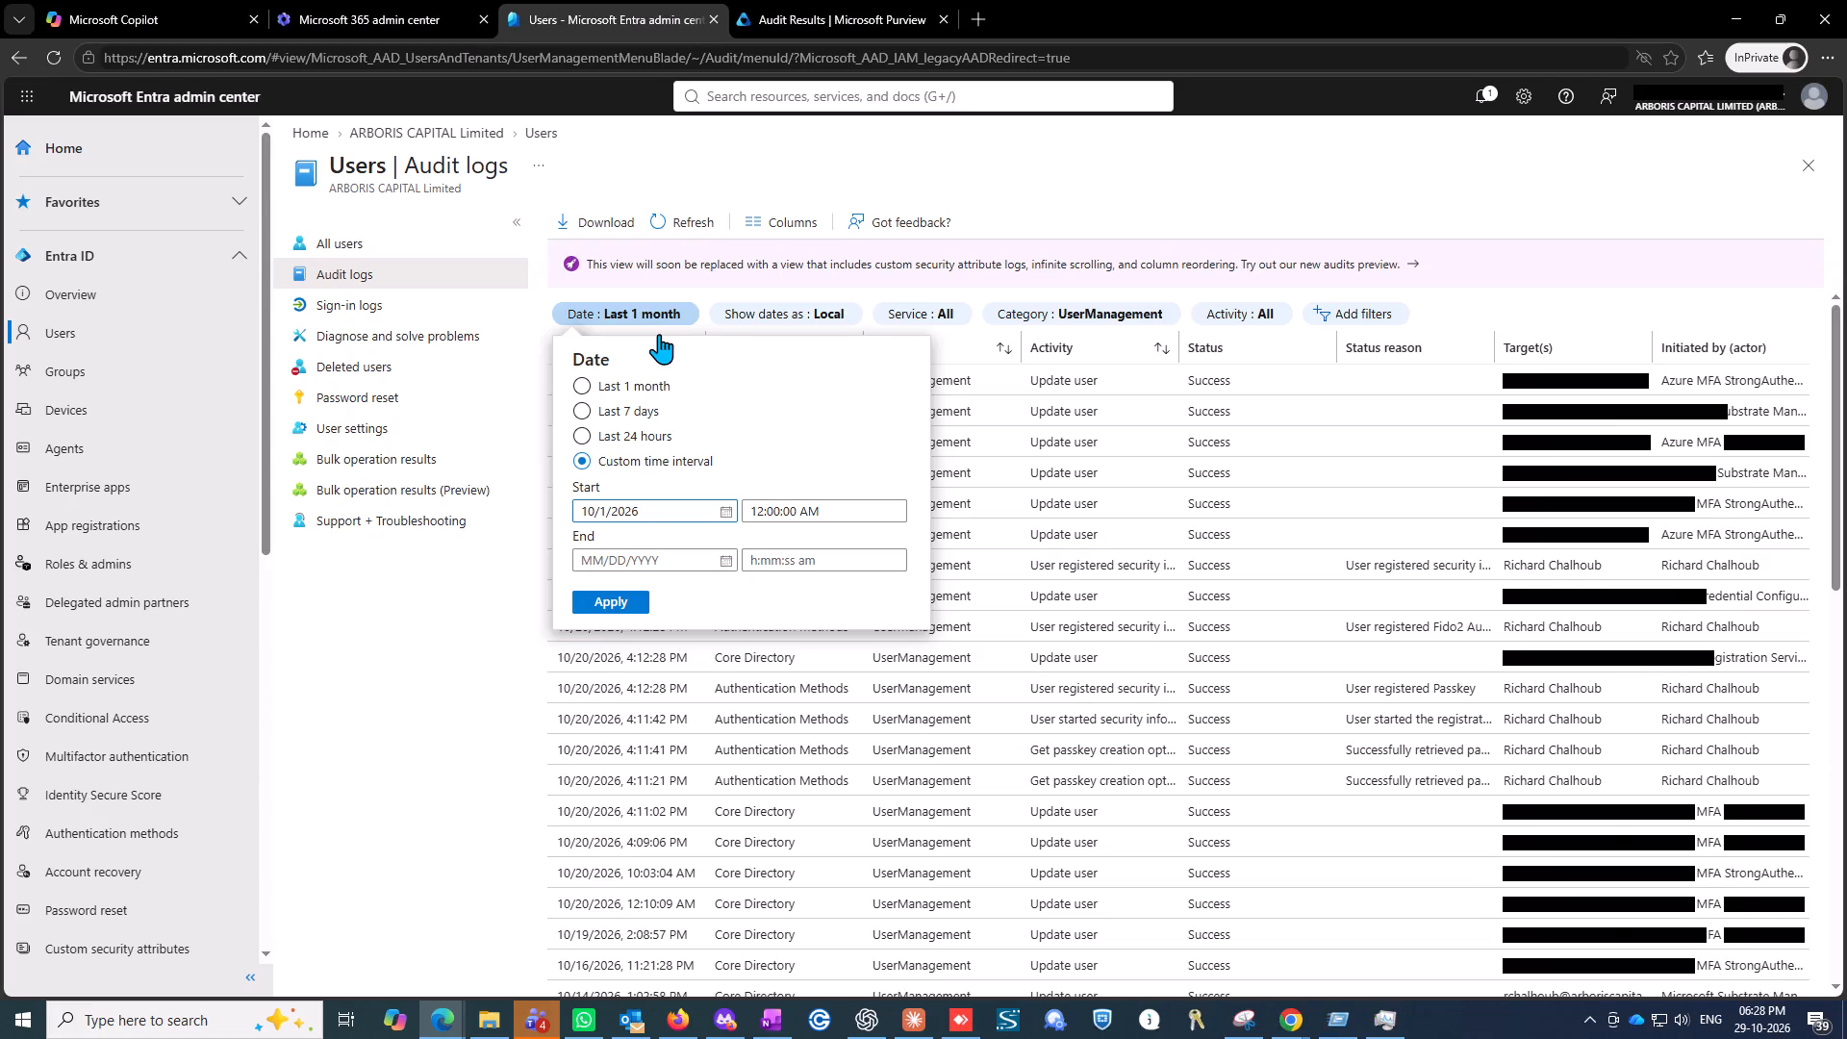
{"action": "left_click", "coordinate": [1755, 1017]}
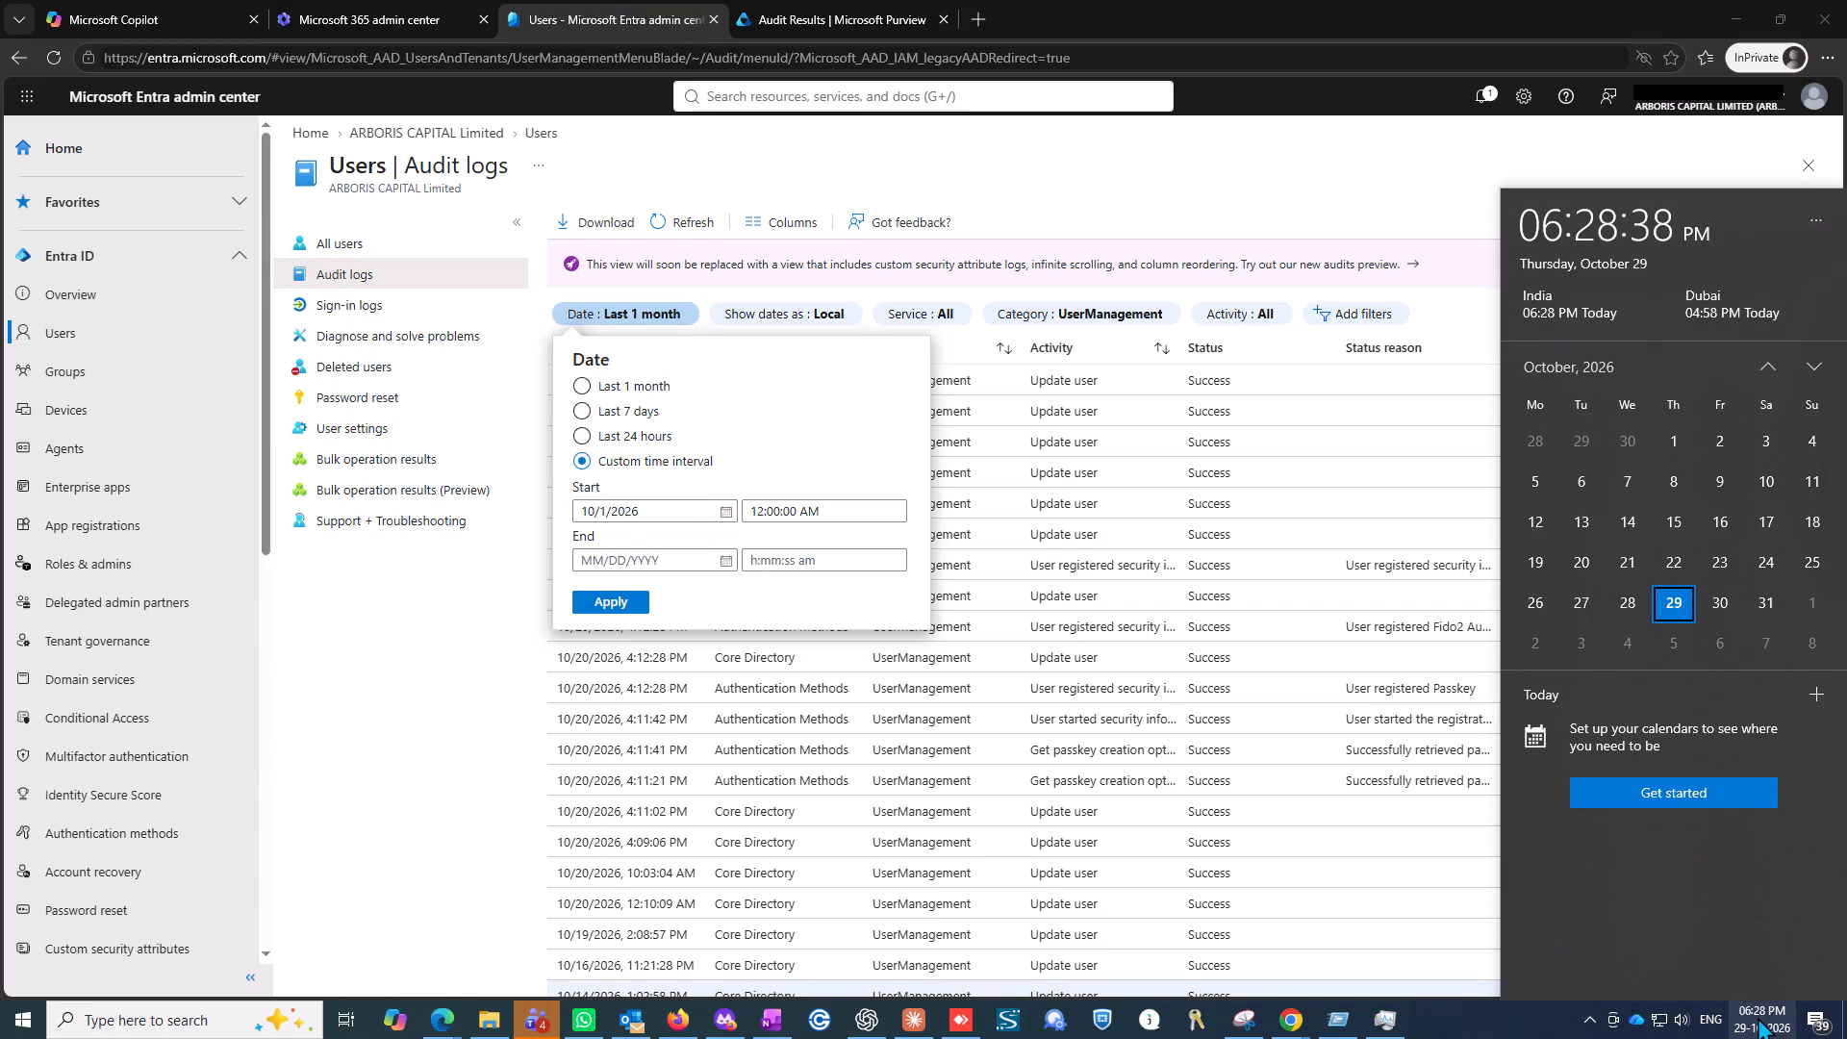
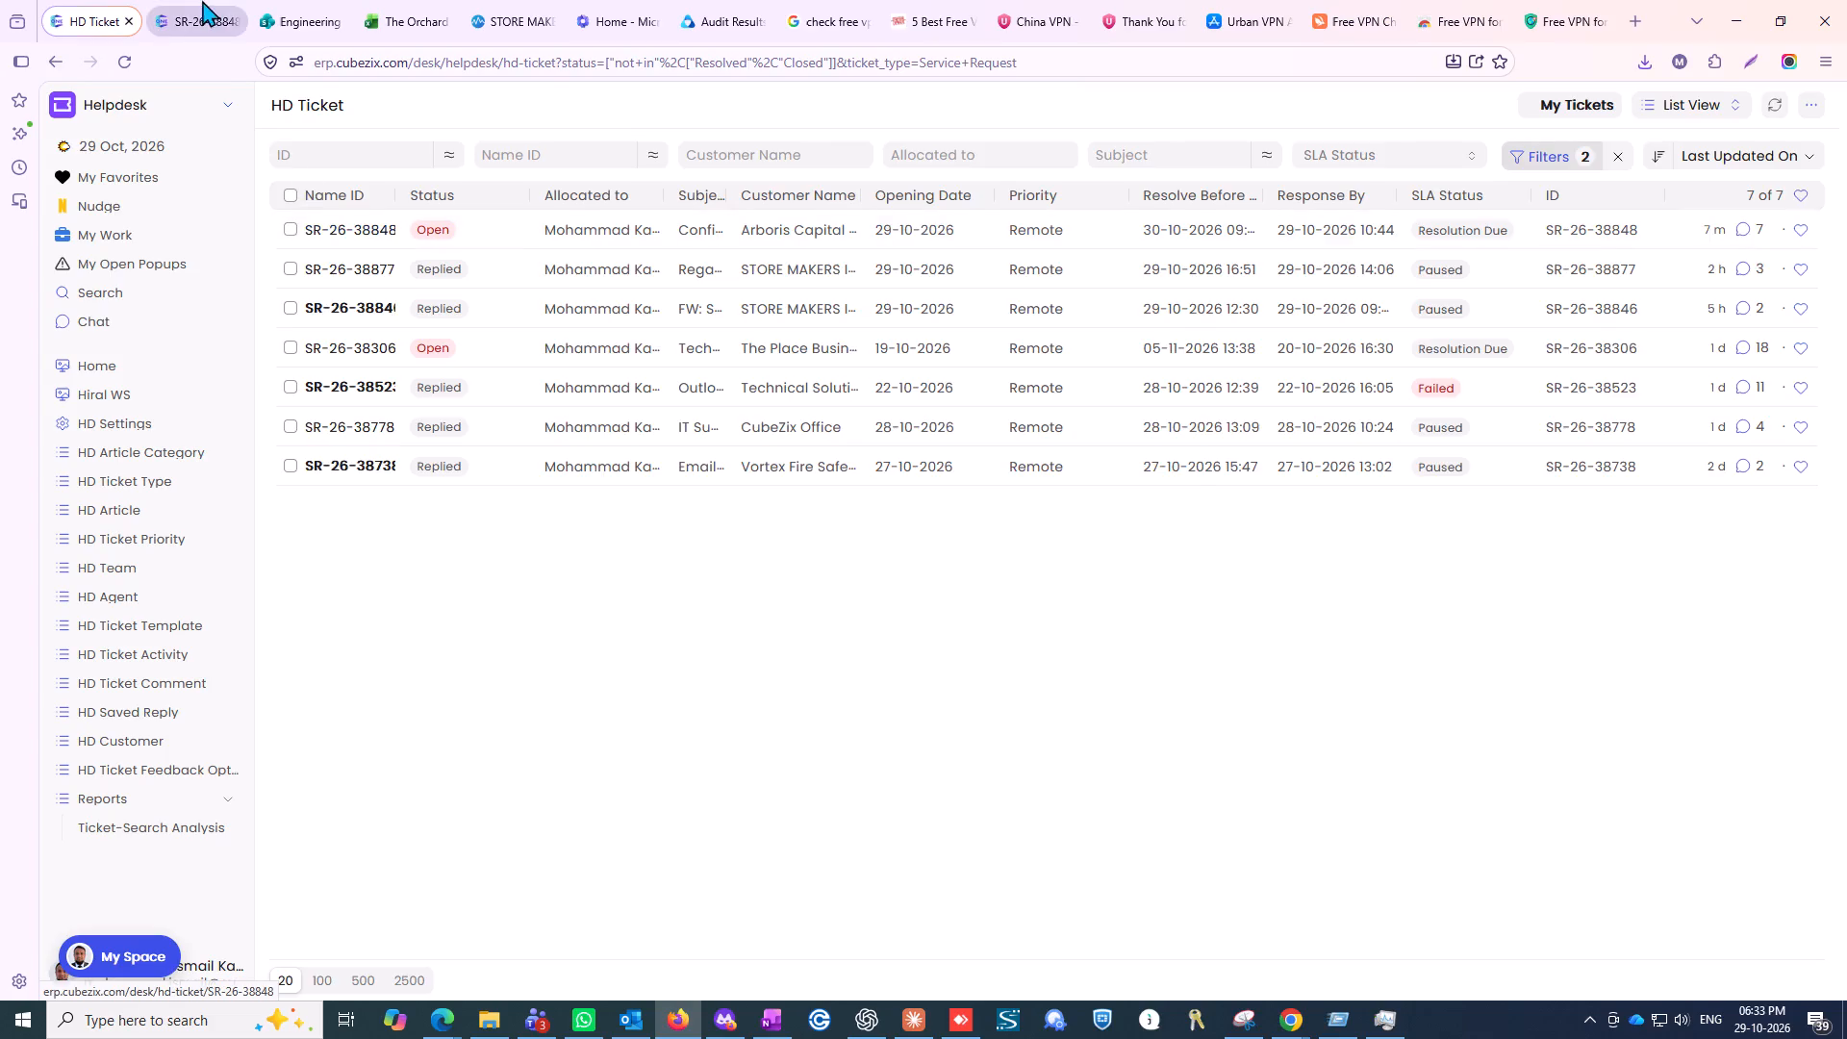
Select the final digits of the ticket number SR-26-38848 in the Arboris Capital Limited ticket's heading.
{"action": "left_click_drag", "start_coordinate": [459, 99], "coordinate": [401, 105]}
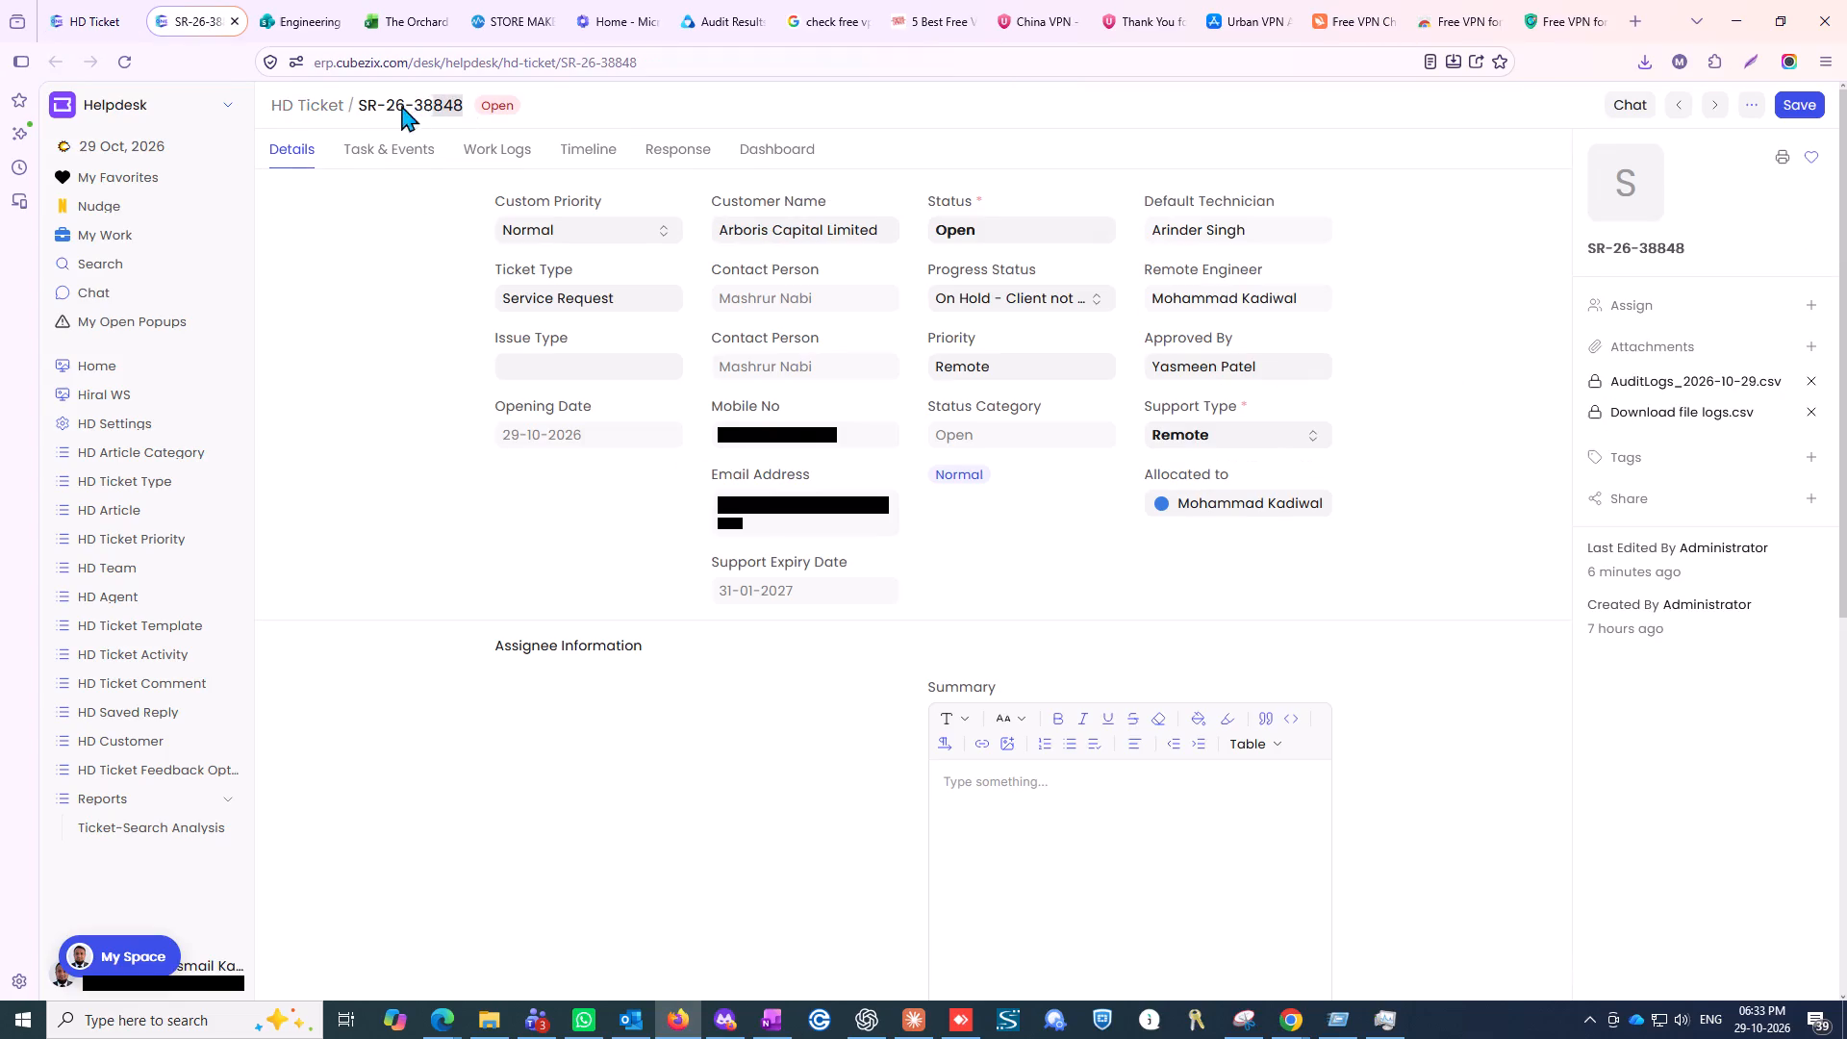
Copy the ticket number SR-26-38848 from the heading of the helpdesk ticket.
{"action": "left_click_drag", "start_coordinate": [401, 105], "coordinate": [359, 105]}
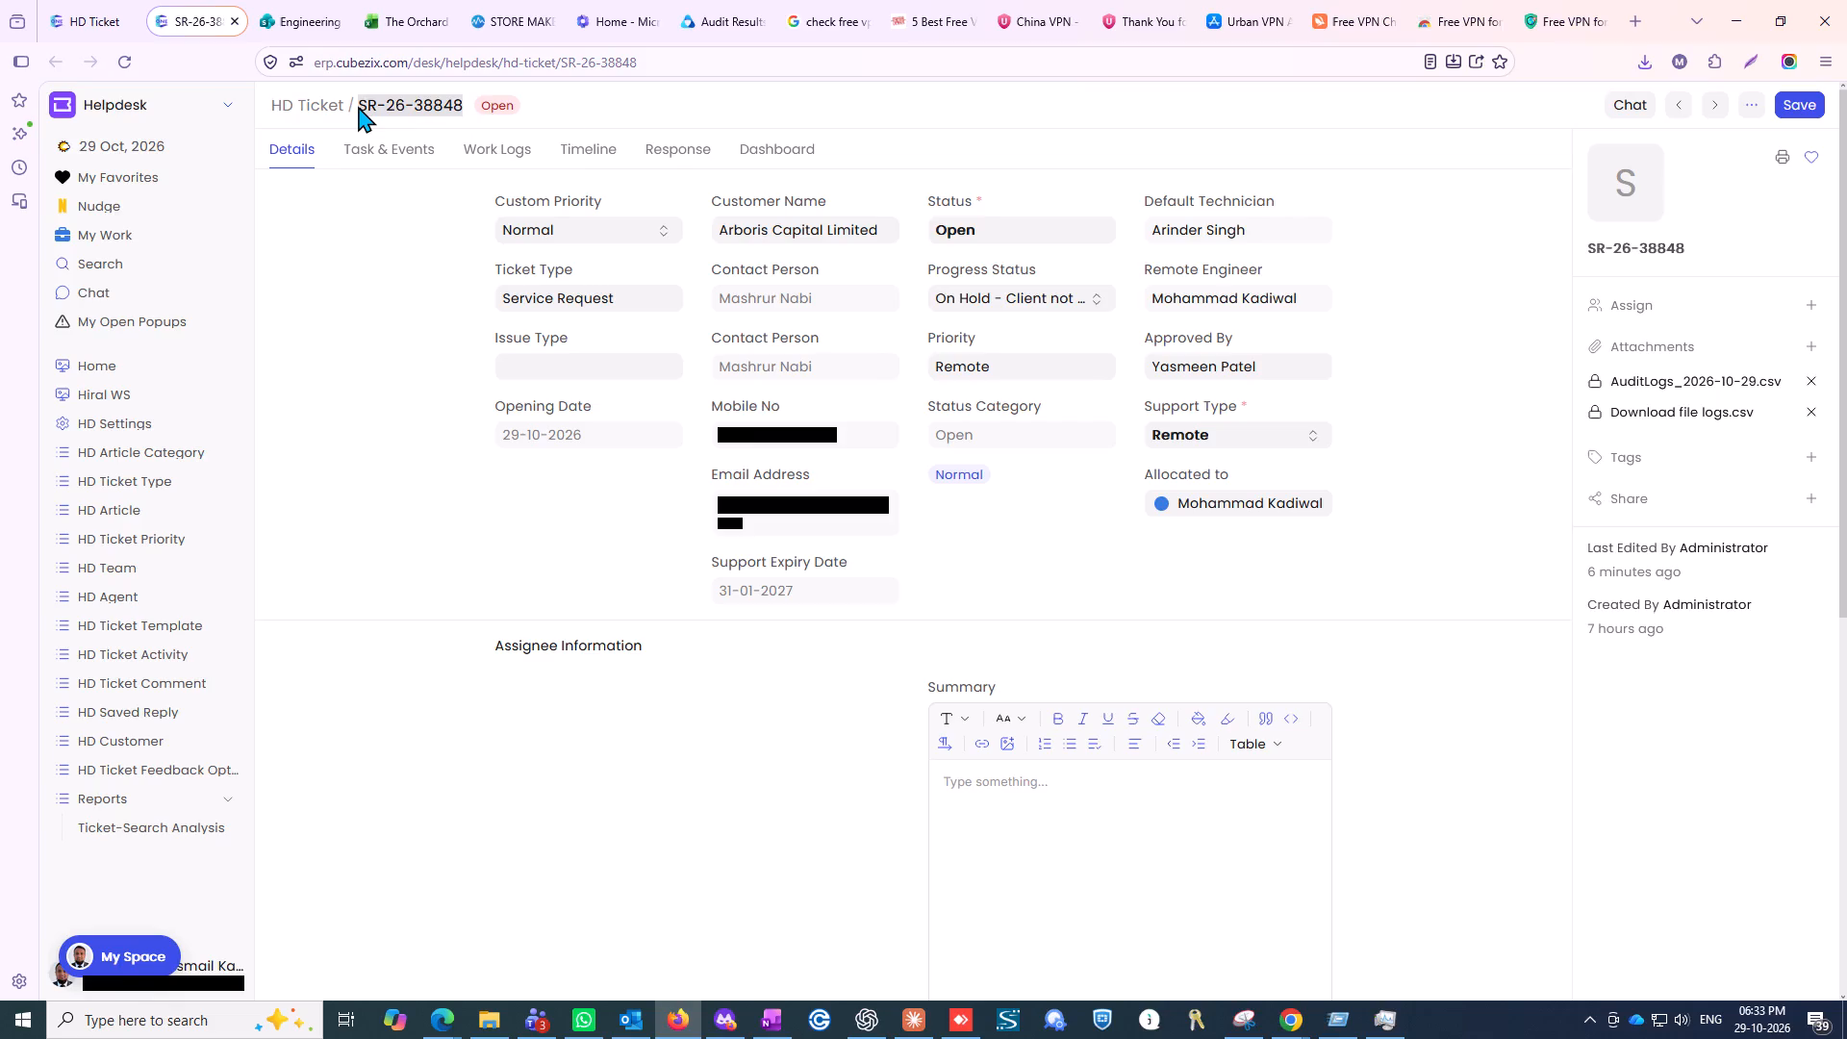
{"action": "key", "text": "ctrl+c"}
Copy the selected ticket number SR-26-38848 from the helpdesk ticket's heading again.
{"action": "key", "text": "ctrl+c"}
{"action": "key", "text": "ctrl+c"}
{"action": "key", "text": "ctrl+c"}
{"action": "key", "text": "ctrl+c"}
{"action": "key", "text": "ctrl+c"}
{"action": "key", "text": "ctrl+c"}
{"action": "key", "text": "ctrl+c"}
{"action": "key", "text": "ctrl+c"}
{"action": "key", "text": "ctrl+c"}
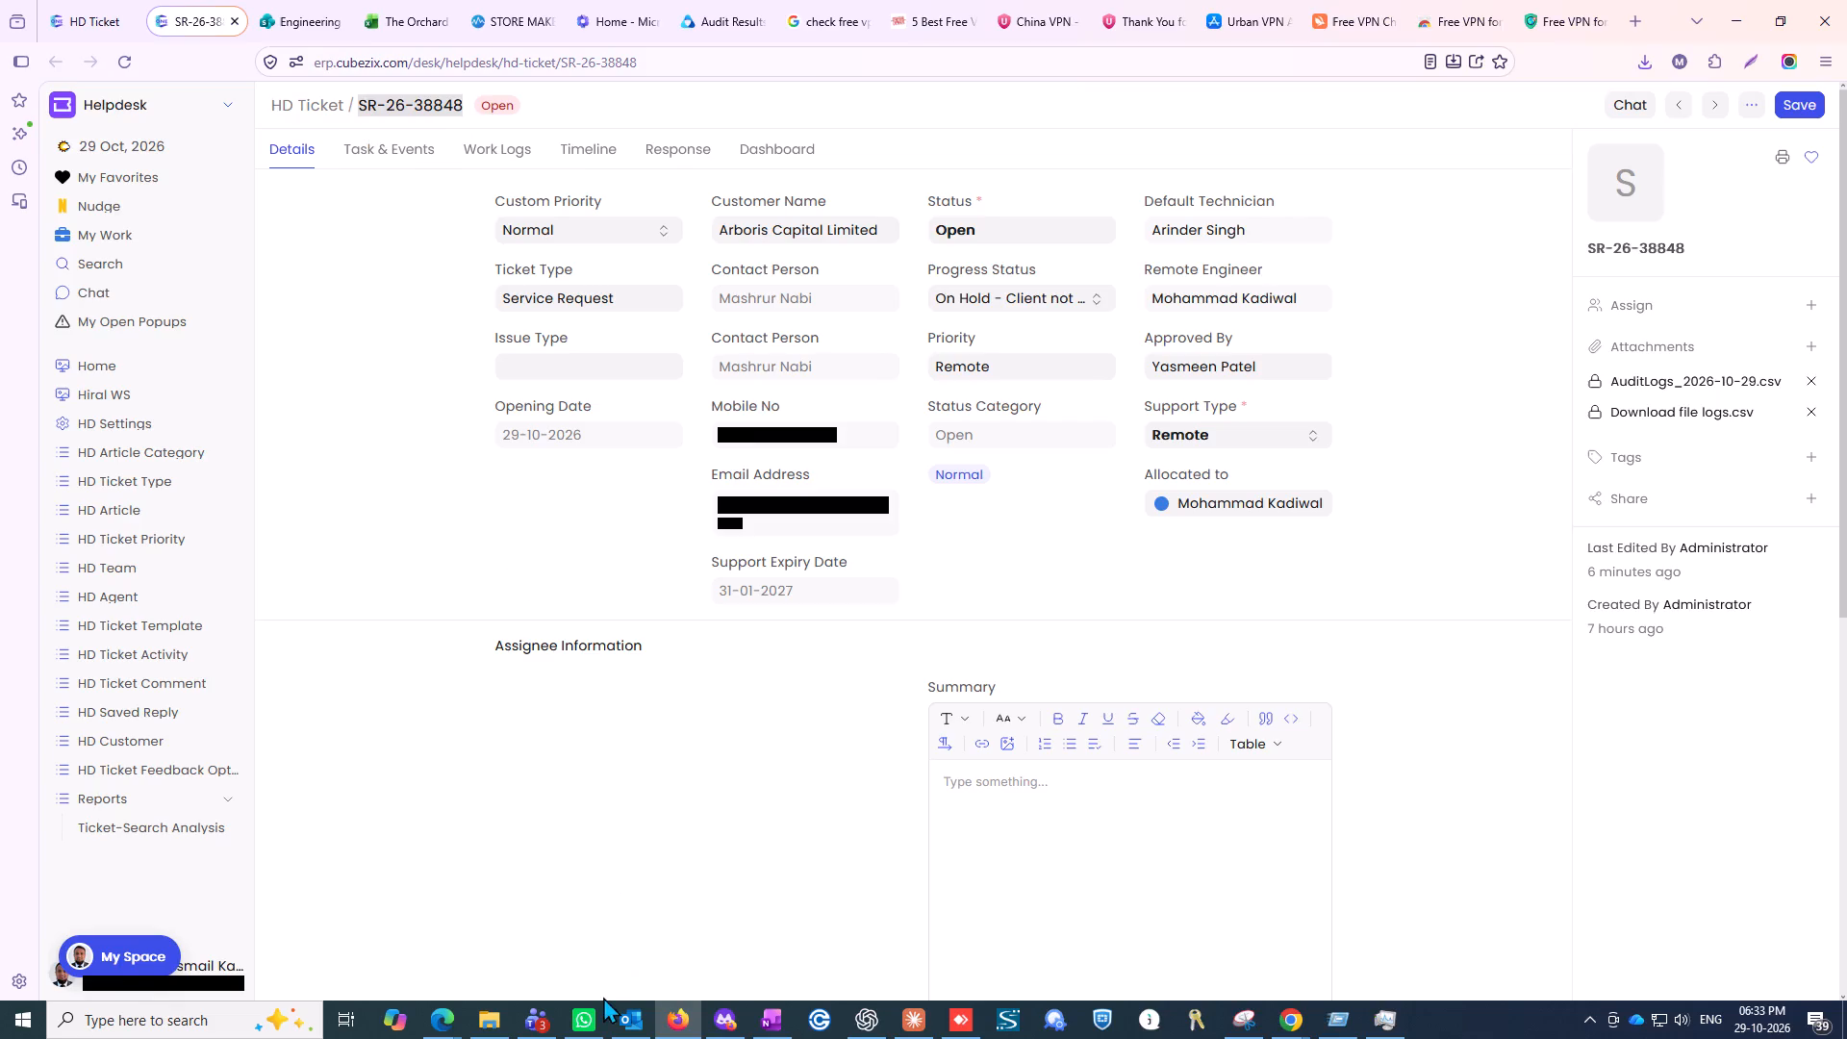
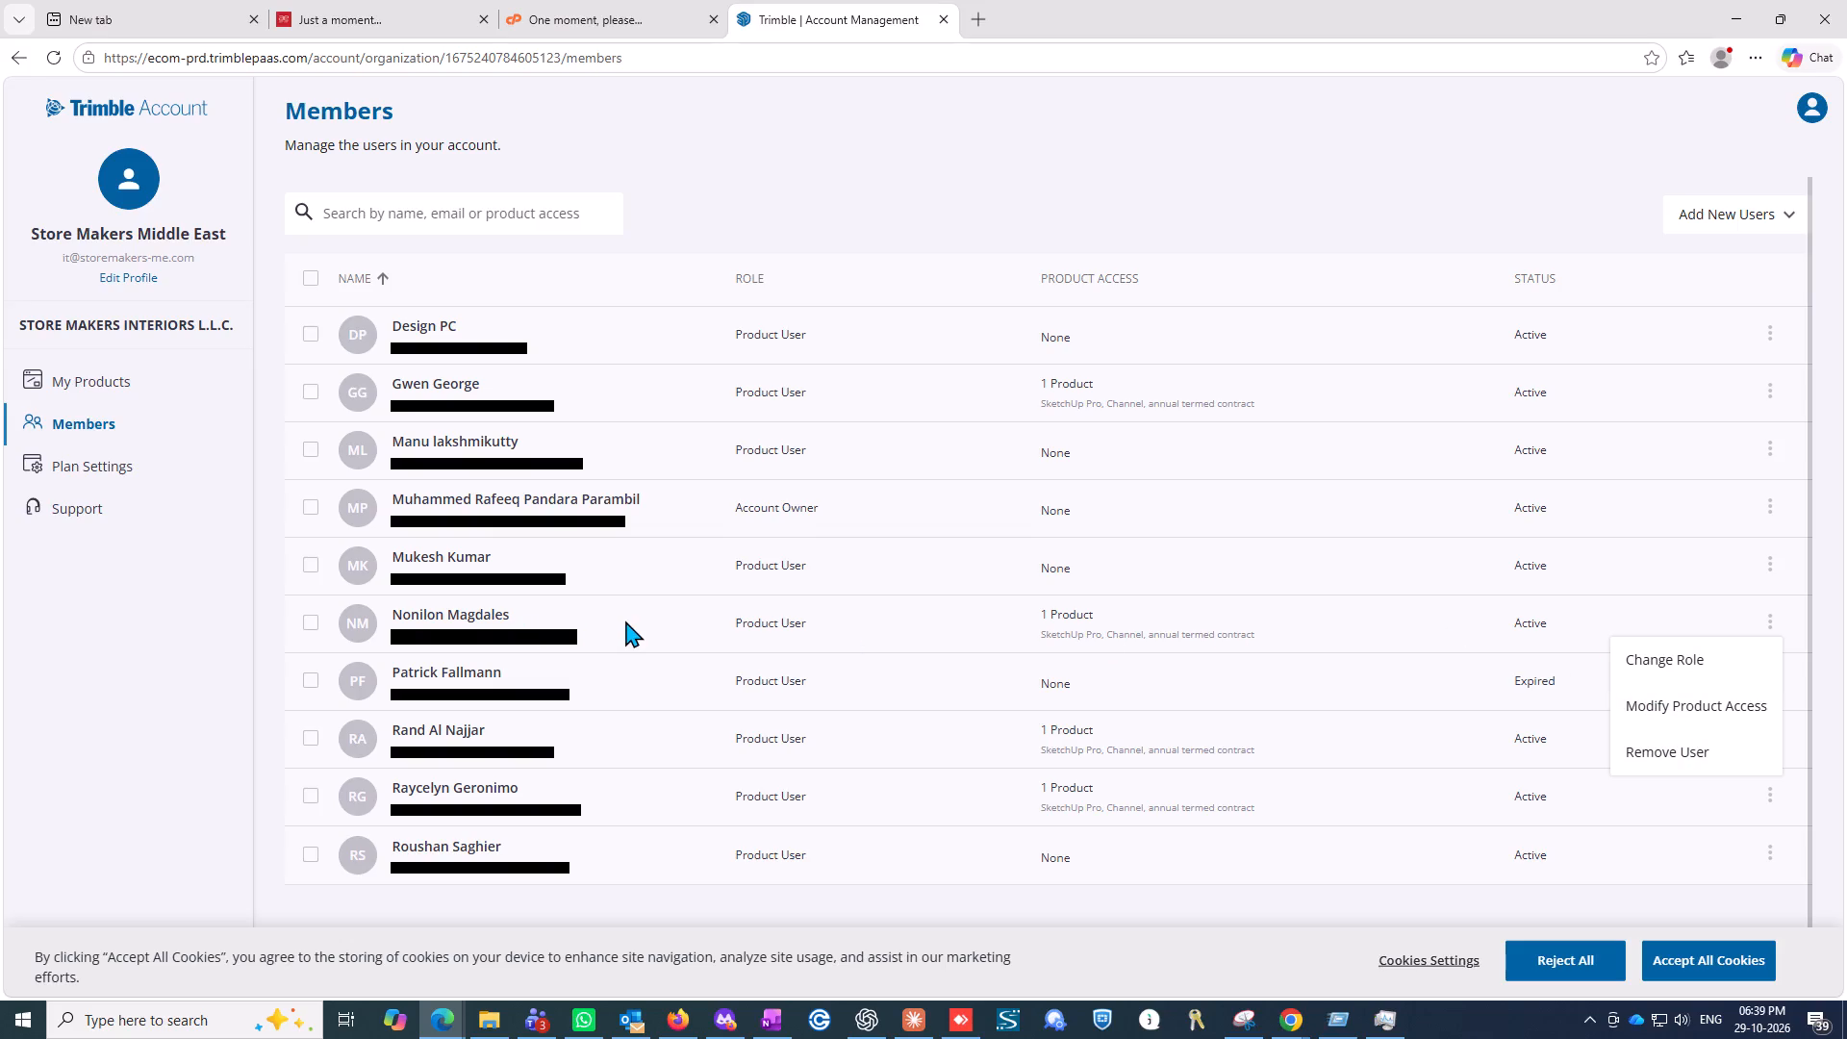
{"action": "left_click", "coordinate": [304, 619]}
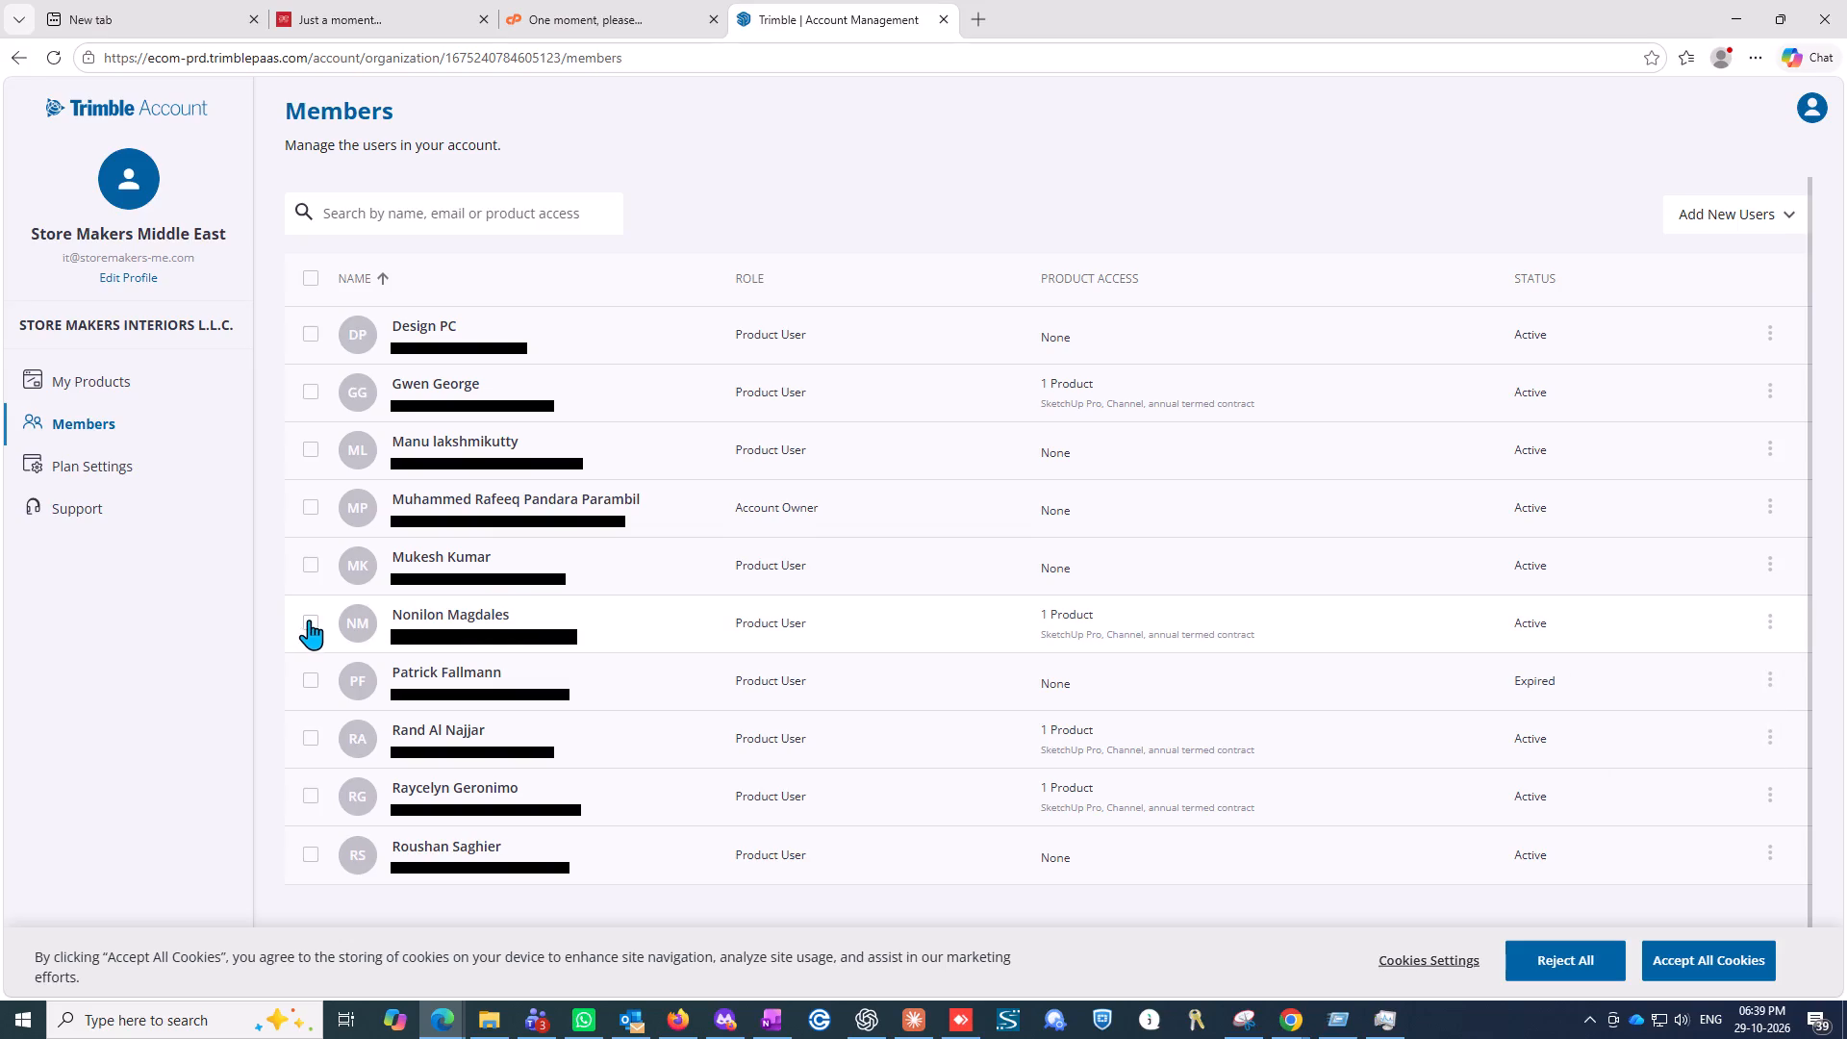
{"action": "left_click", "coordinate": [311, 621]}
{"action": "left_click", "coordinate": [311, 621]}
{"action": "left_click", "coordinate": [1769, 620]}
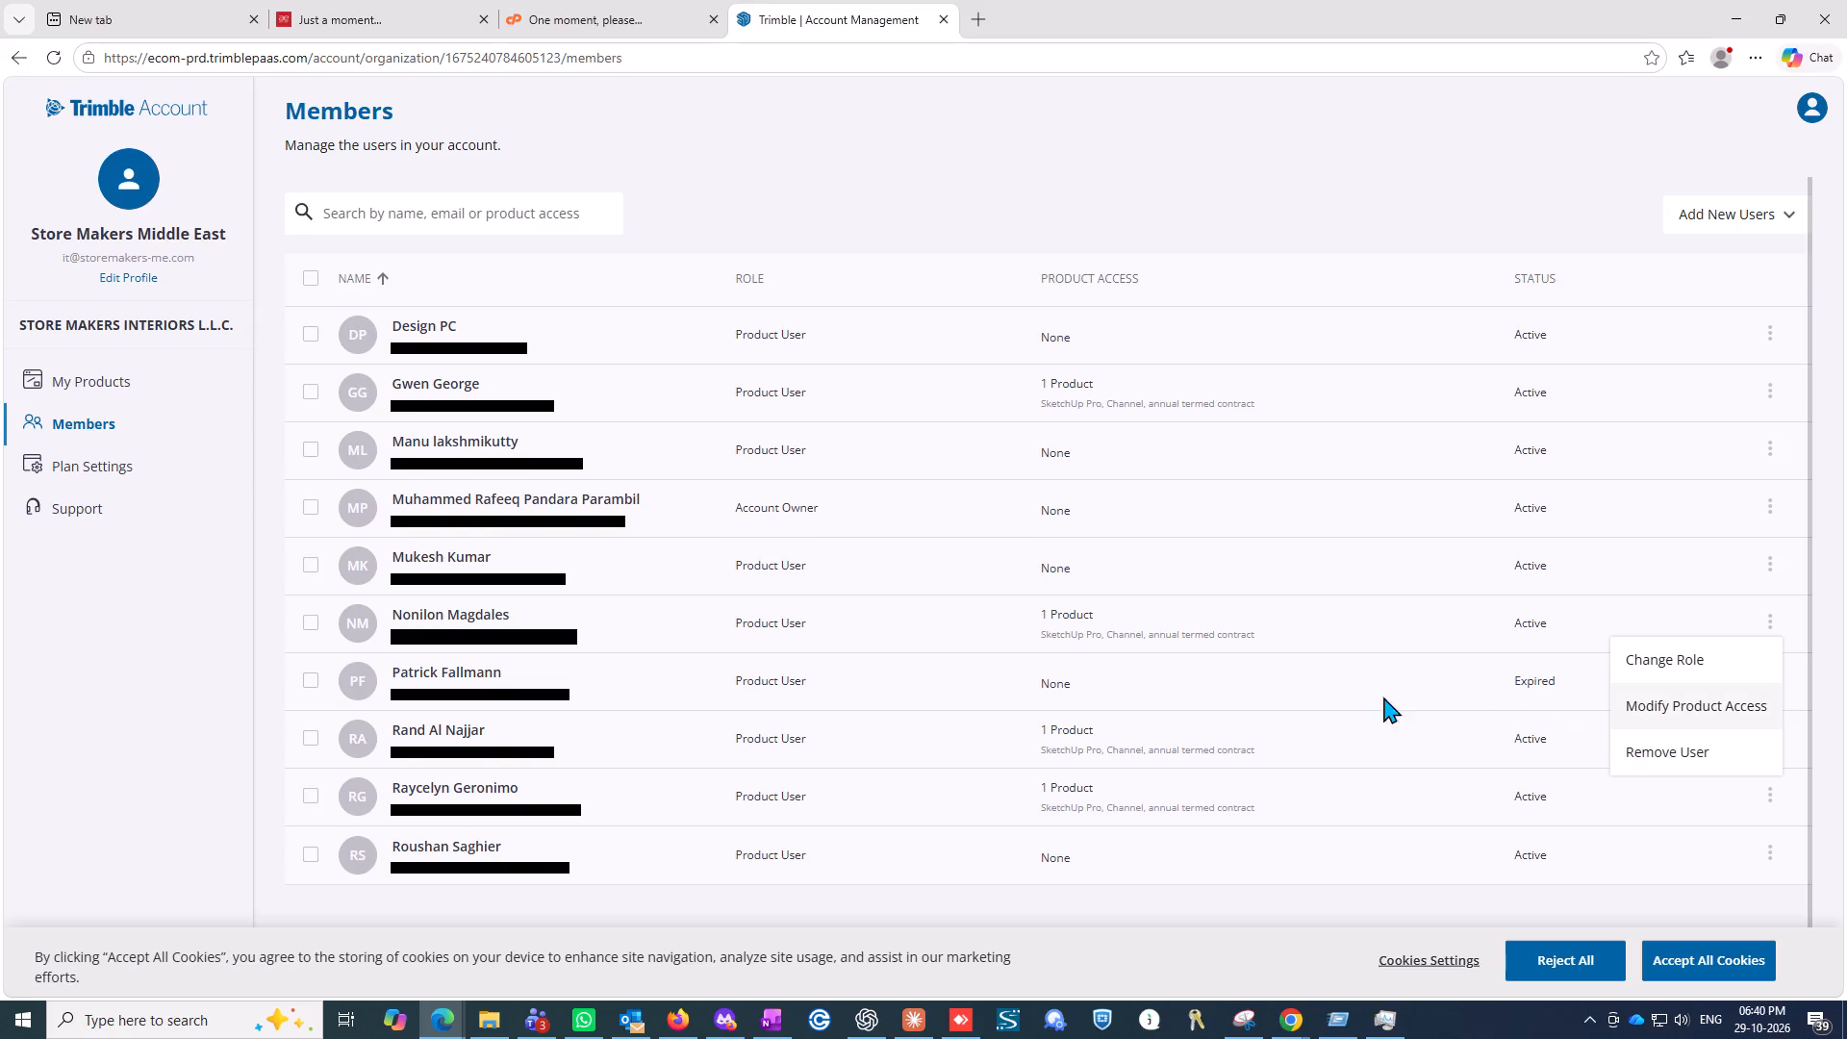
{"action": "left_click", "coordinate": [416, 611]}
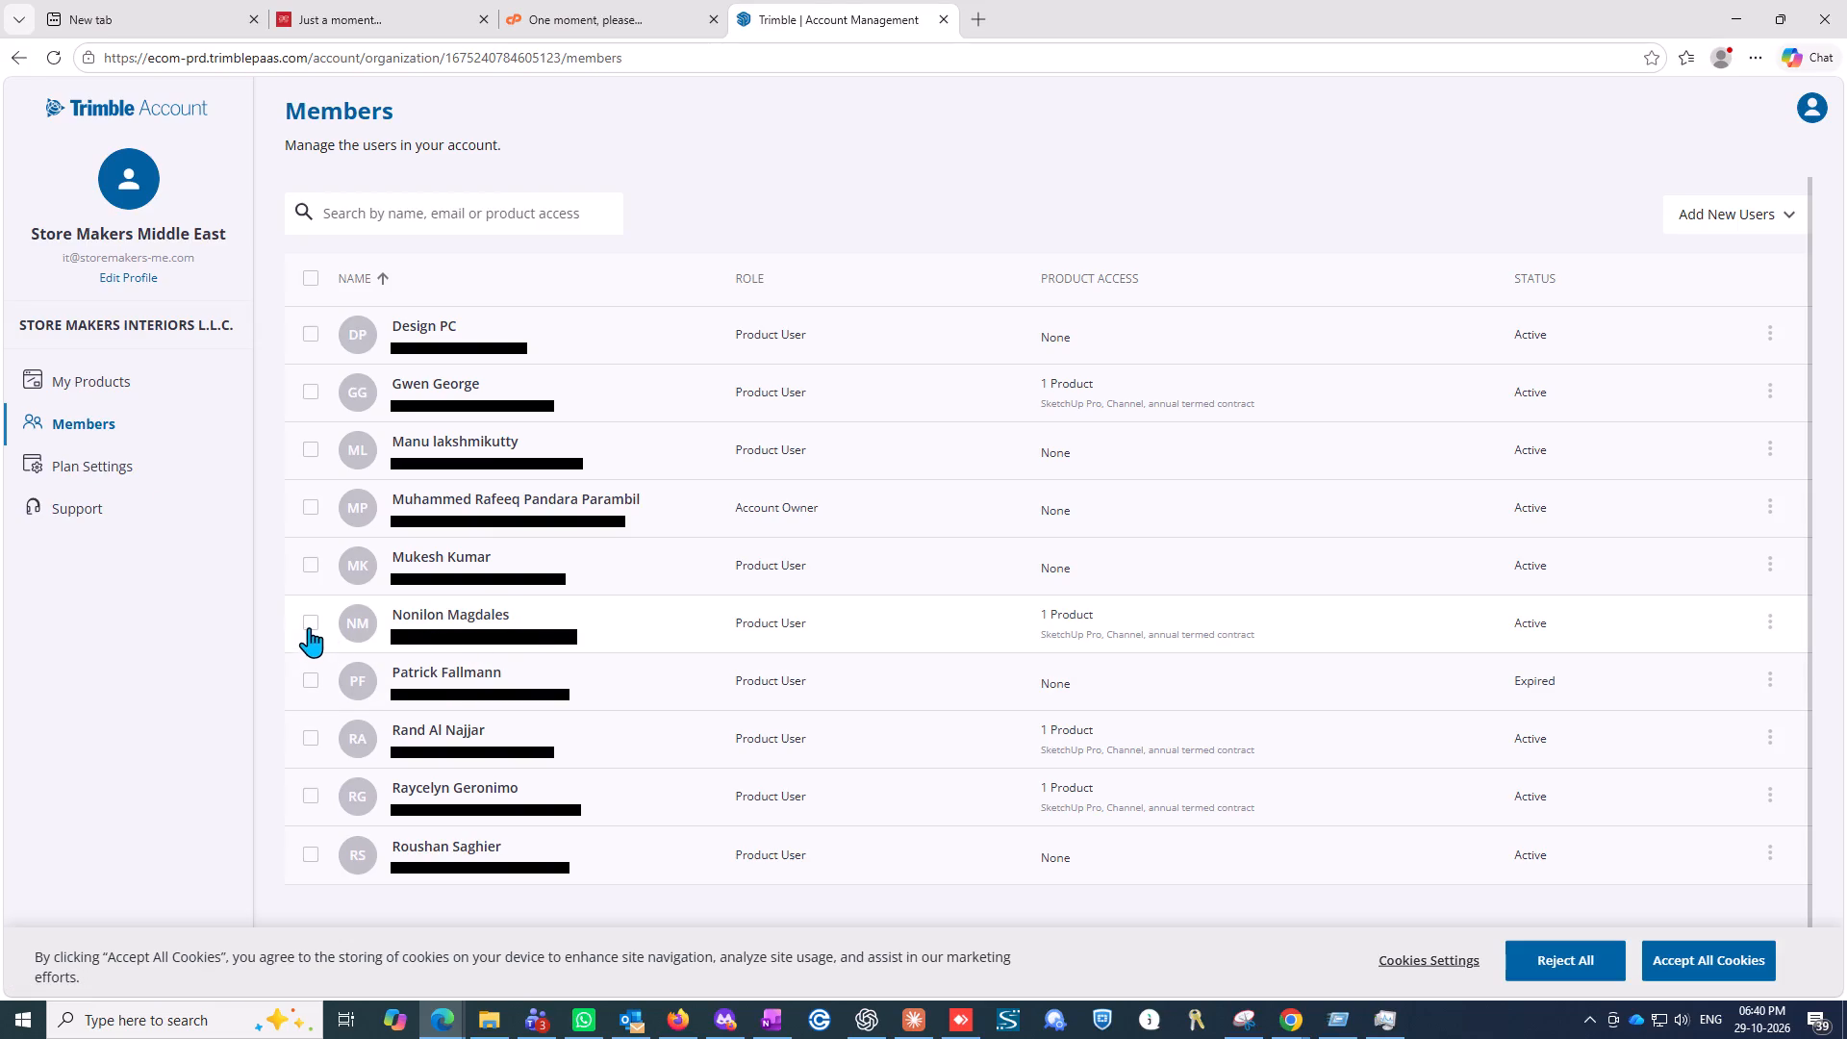
Show the available account actions for the active SketchUp Pro member listed directly above the expired member.
{"action": "left_click", "coordinate": [1772, 619]}
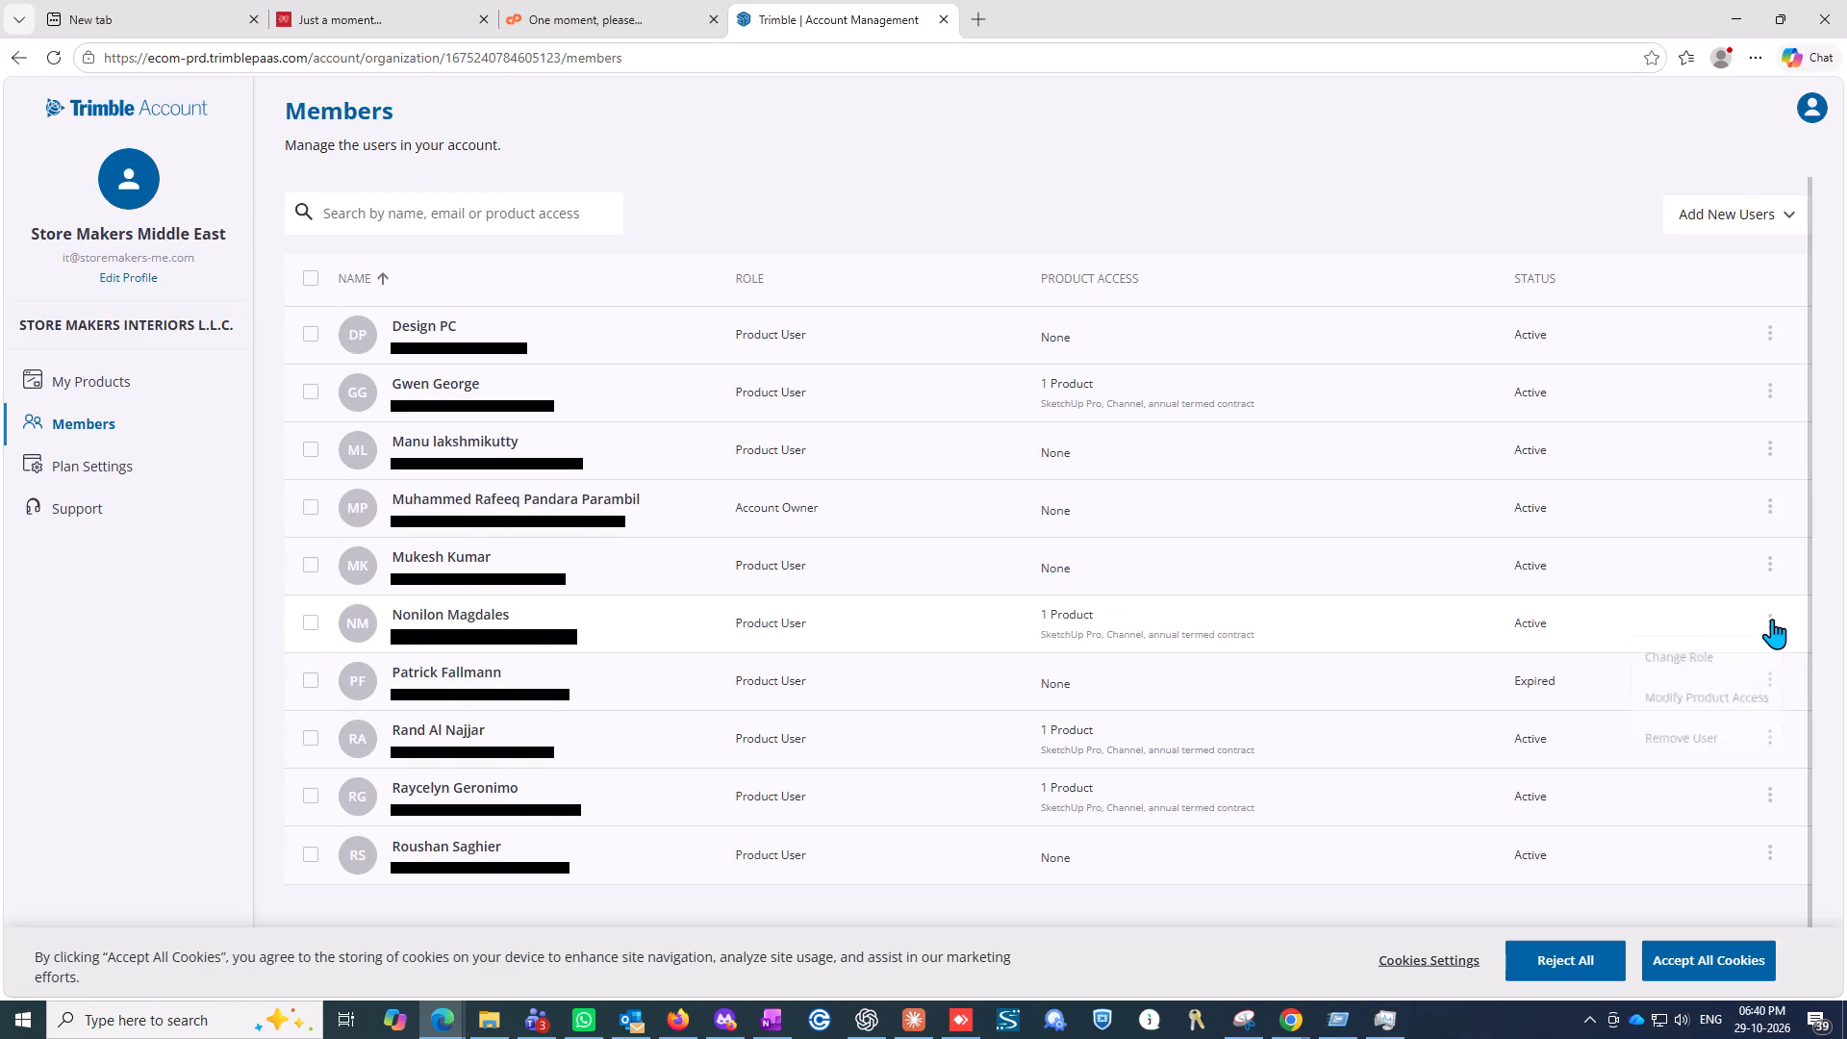
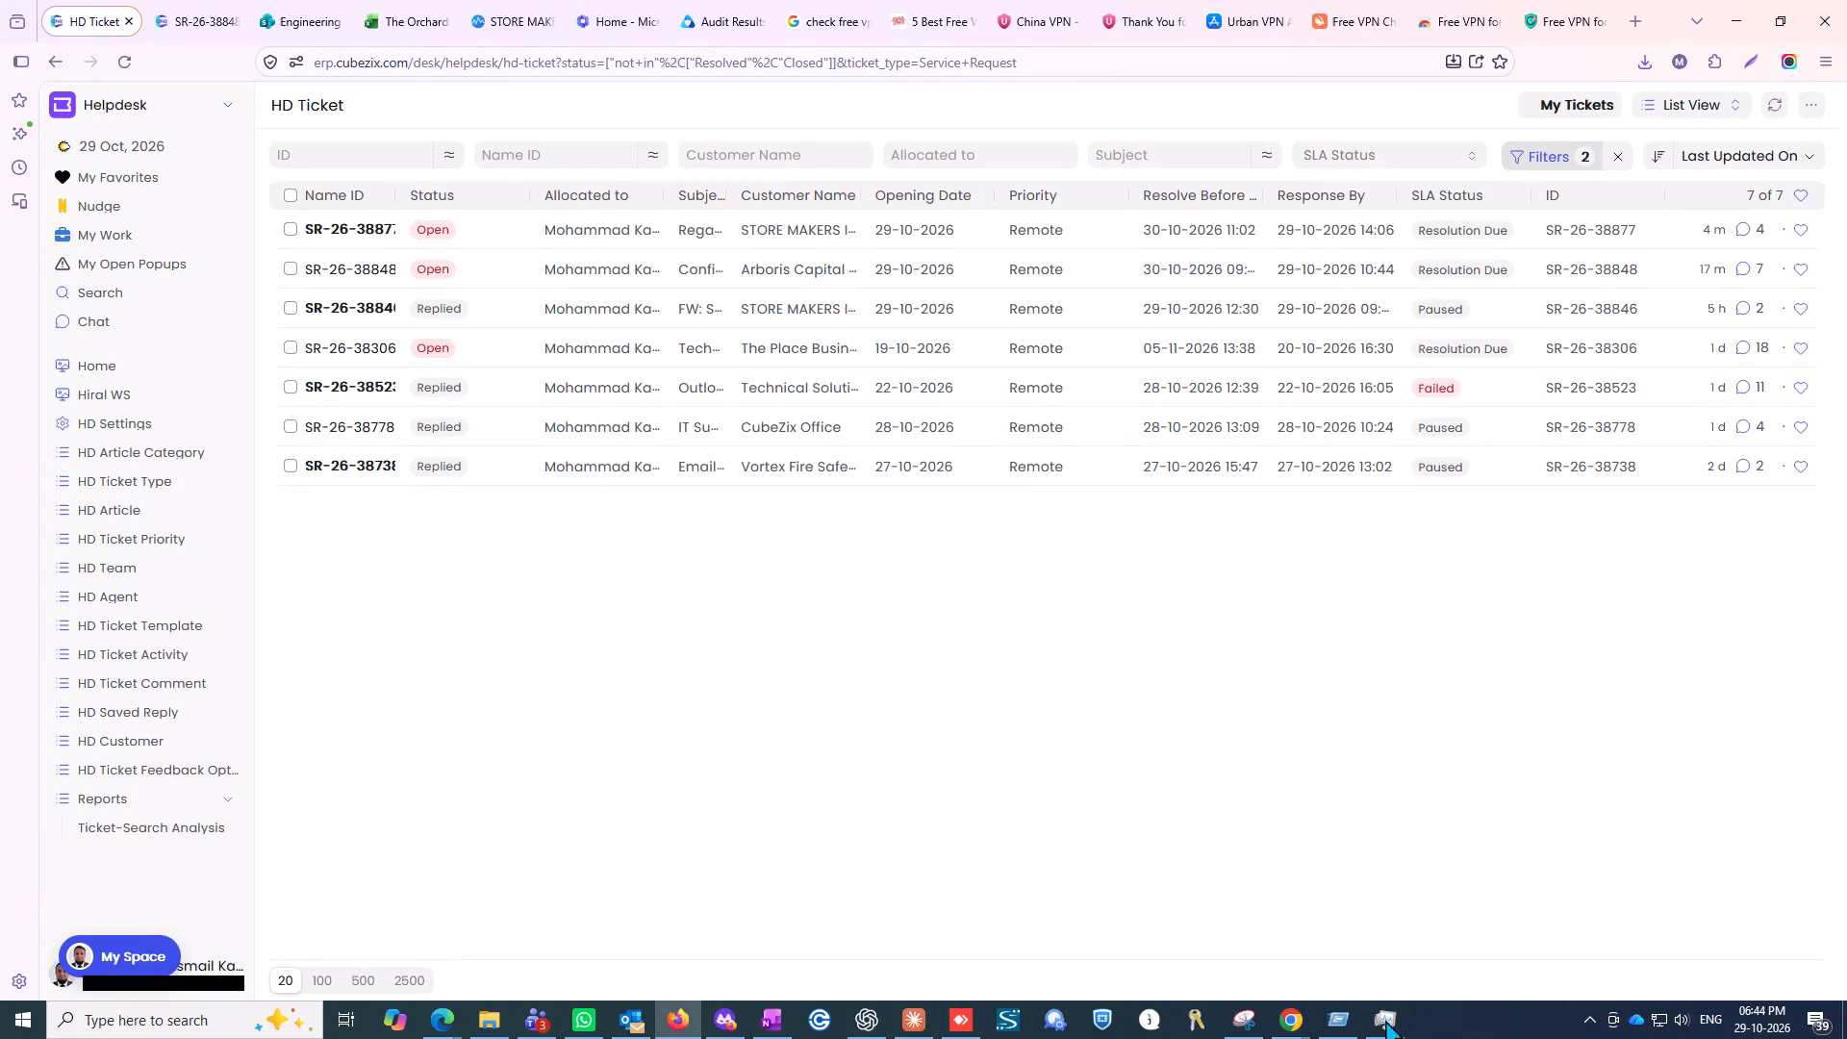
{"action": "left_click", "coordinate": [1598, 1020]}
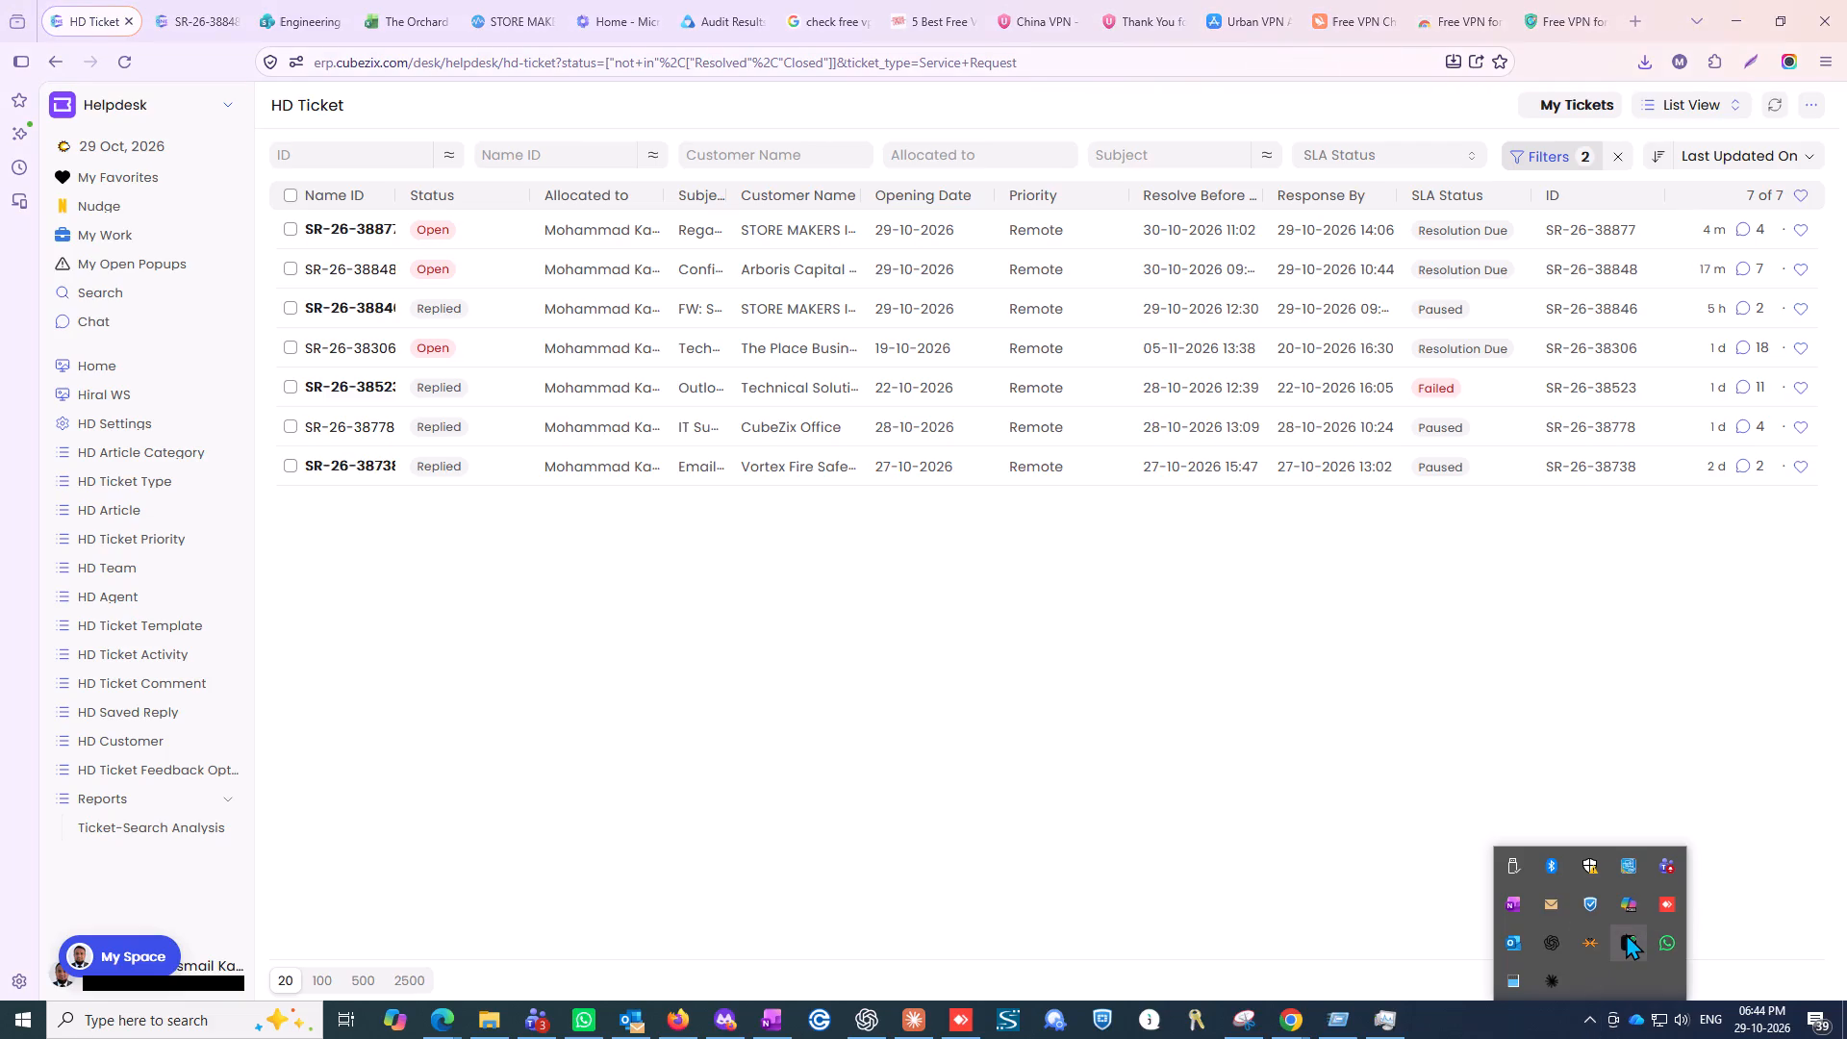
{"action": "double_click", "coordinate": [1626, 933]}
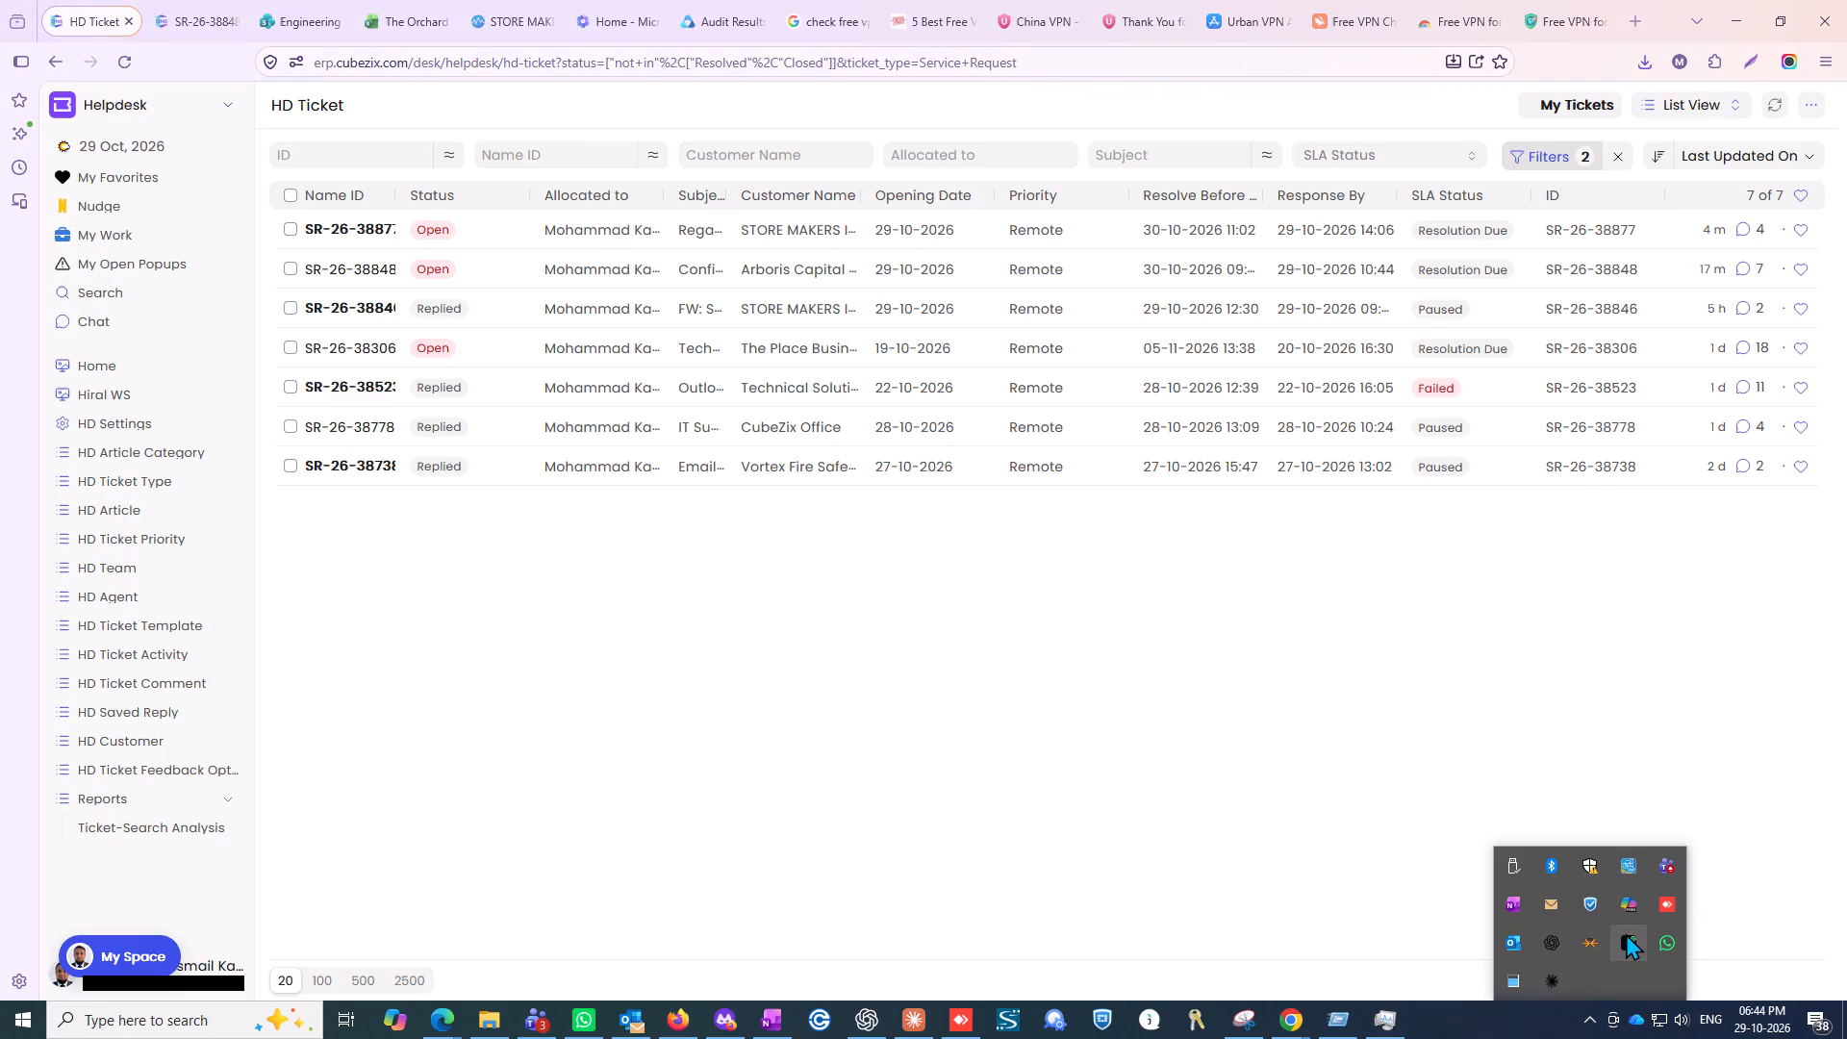